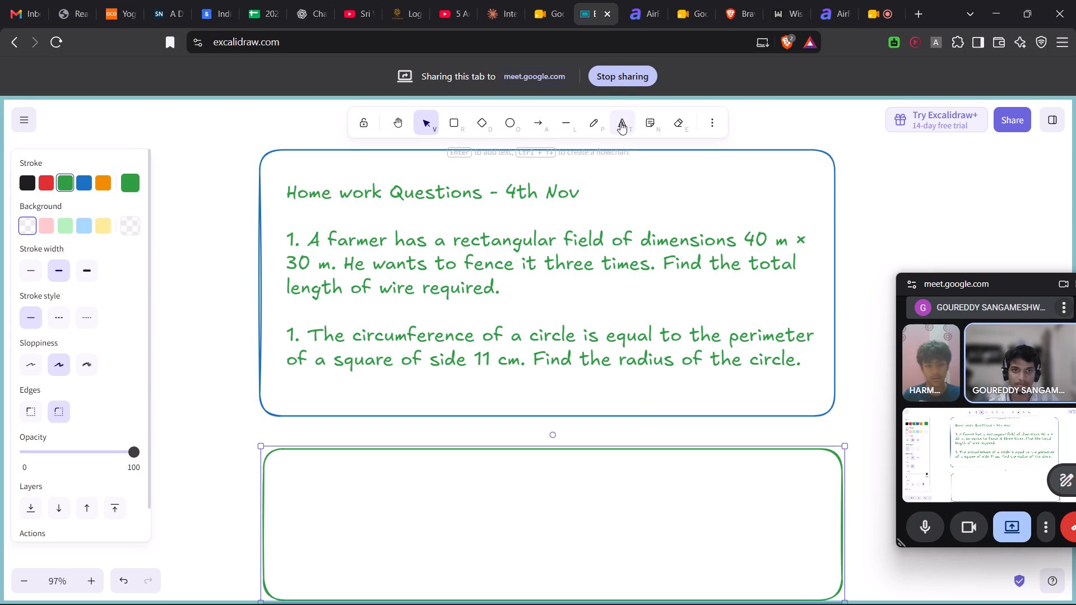
Add a text block headed "Solutions :" inside the empty green box below the homework questions, leaving a blank line under it.
{"action": "left_click", "coordinate": [620, 122]}
{"action": "left_click_drag", "start_coordinate": [291, 463], "coordinate": [498, 528]}
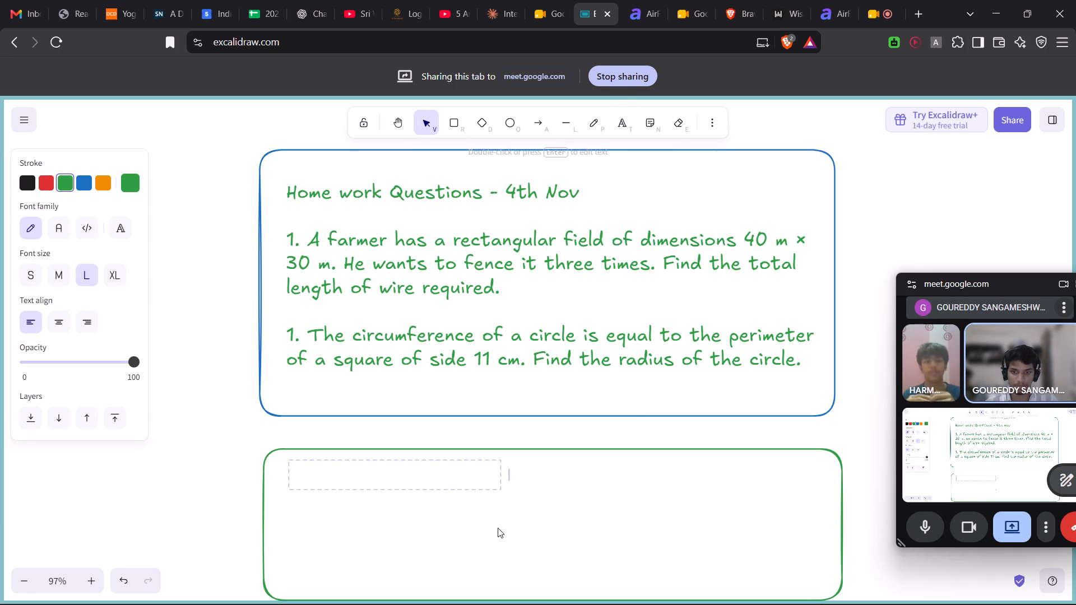
{"action": "type", "text": "Solutions L"}
{"action": "key", "text": "Return"}
{"action": "key", "text": "BackSpace"}
{"action": "key", "text": "BackSpace"}
{"action": "key", "text": "shift+colon"}
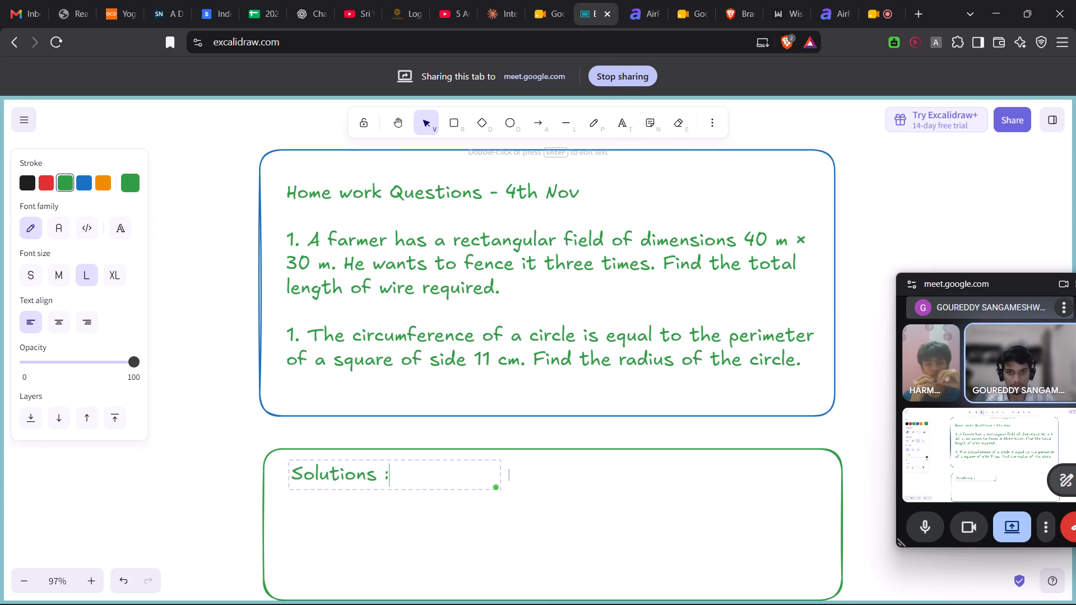
{"action": "key", "text": "Return"}
{"action": "scroll", "coordinate": [519, 522], "scroll_direction": "down", "scroll_amount": 1}
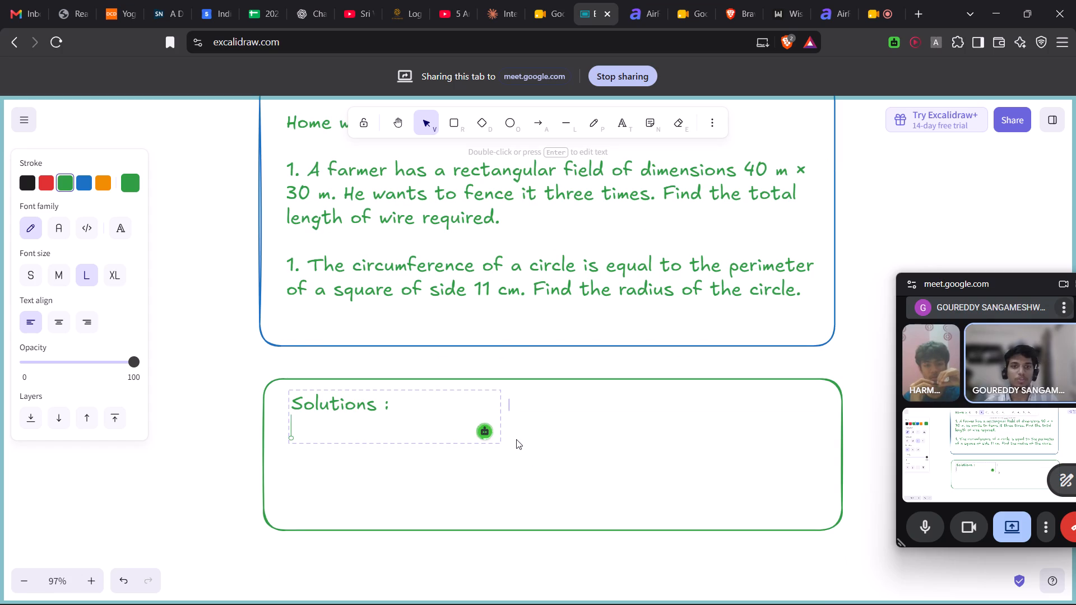
{"action": "key", "text": "Return"}
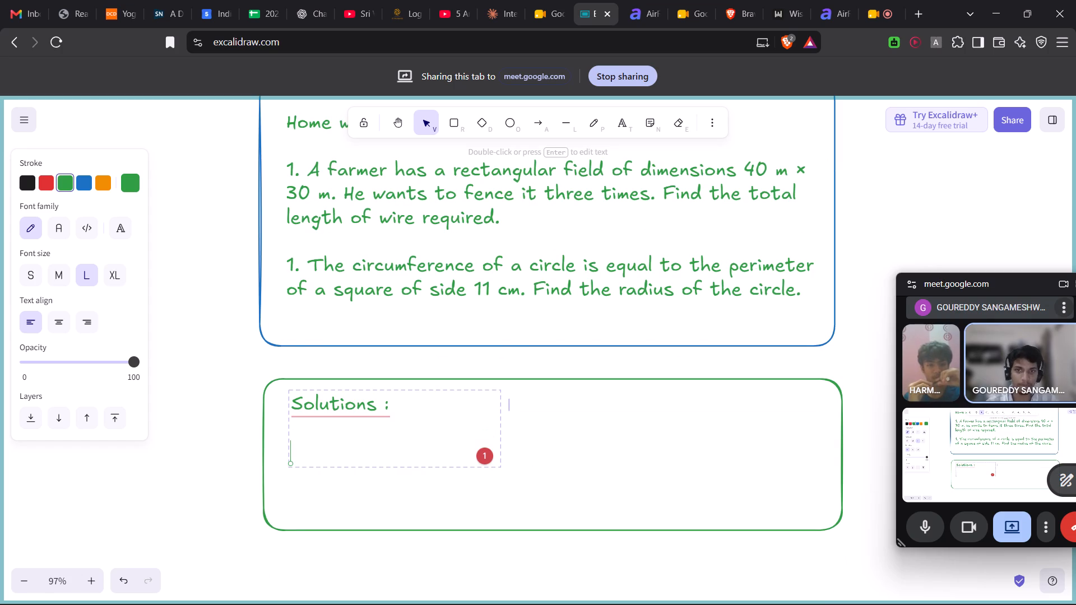
Write "Perimeter of rectangle = l*b" below the Solutions heading.
{"action": "key", "text": "shift+p"}
{"action": "type", "text": "erimeter of rectangle ="}
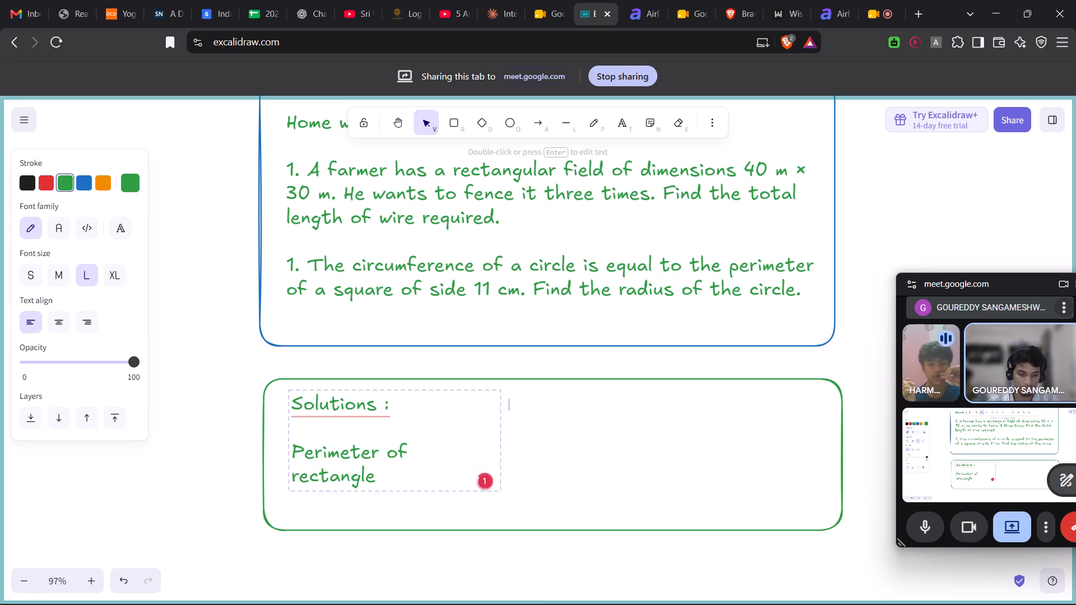
{"action": "key", "text": "space"}
{"action": "type", "text": "l*b"}
{"action": "left_click", "coordinate": [531, 449]}
Widen the solutions text block to the full width of the green box.
{"action": "left_click", "coordinate": [461, 421]}
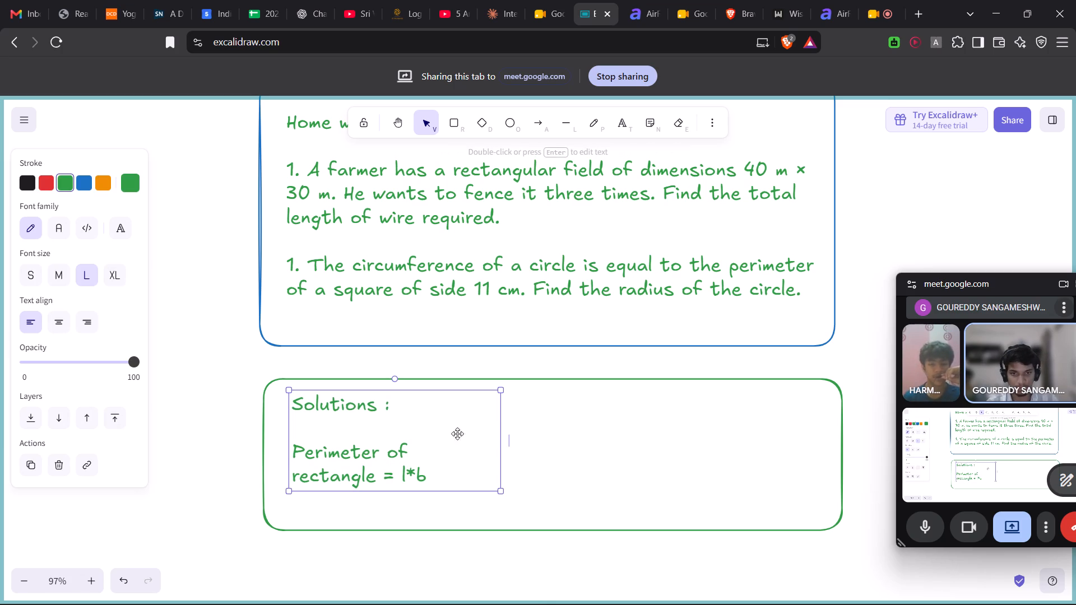
{"action": "left_click_drag", "start_coordinate": [499, 433], "coordinate": [842, 429]}
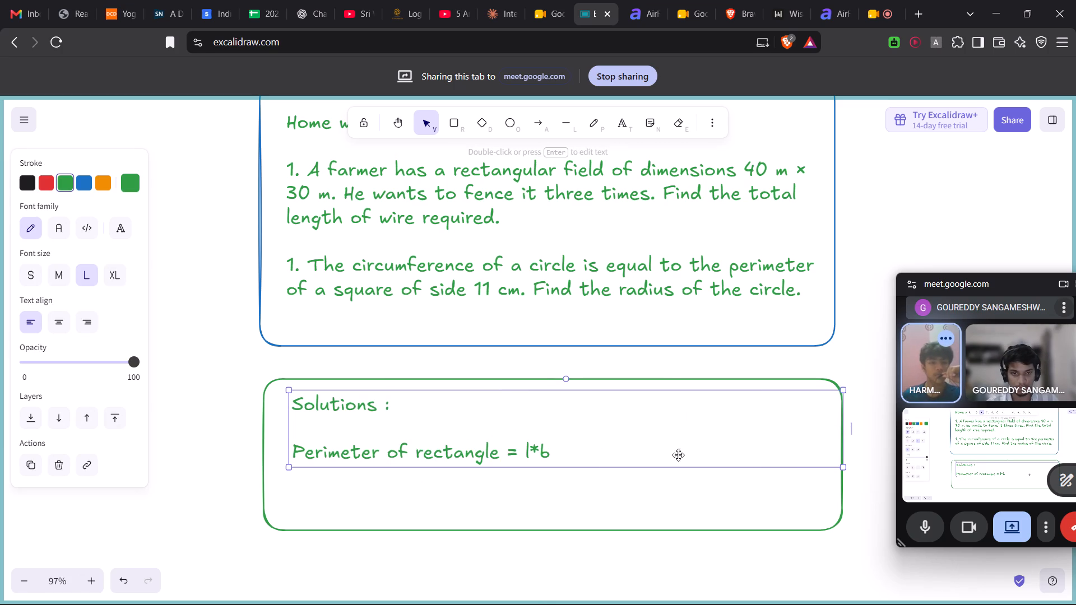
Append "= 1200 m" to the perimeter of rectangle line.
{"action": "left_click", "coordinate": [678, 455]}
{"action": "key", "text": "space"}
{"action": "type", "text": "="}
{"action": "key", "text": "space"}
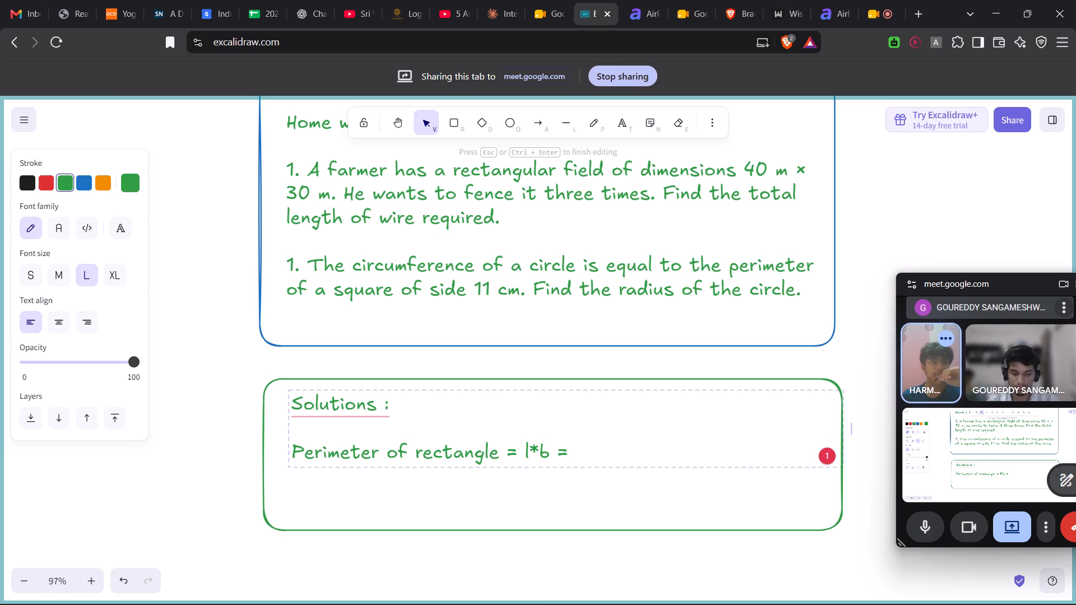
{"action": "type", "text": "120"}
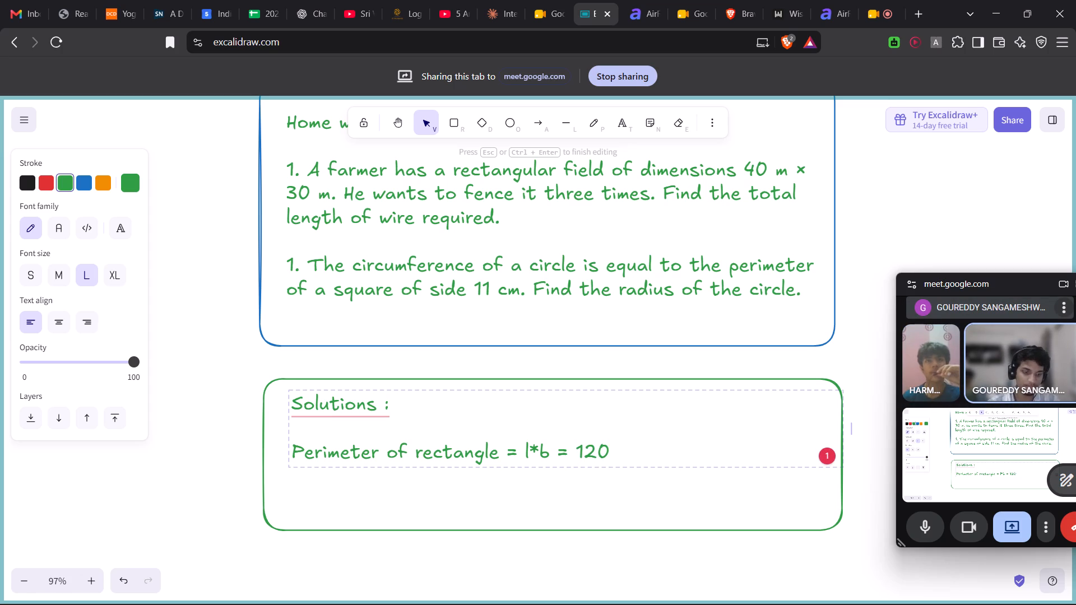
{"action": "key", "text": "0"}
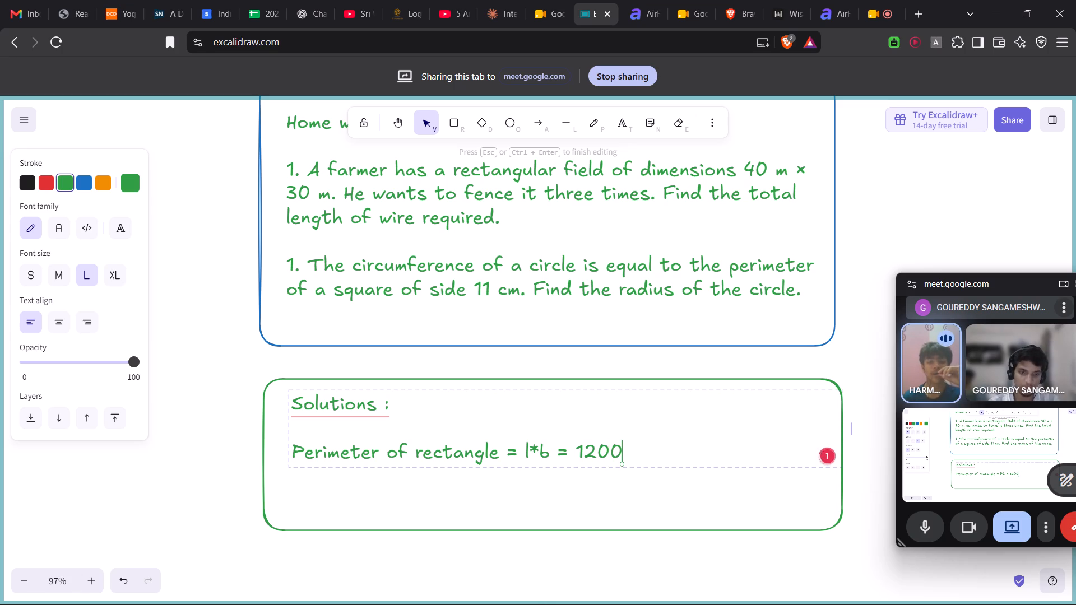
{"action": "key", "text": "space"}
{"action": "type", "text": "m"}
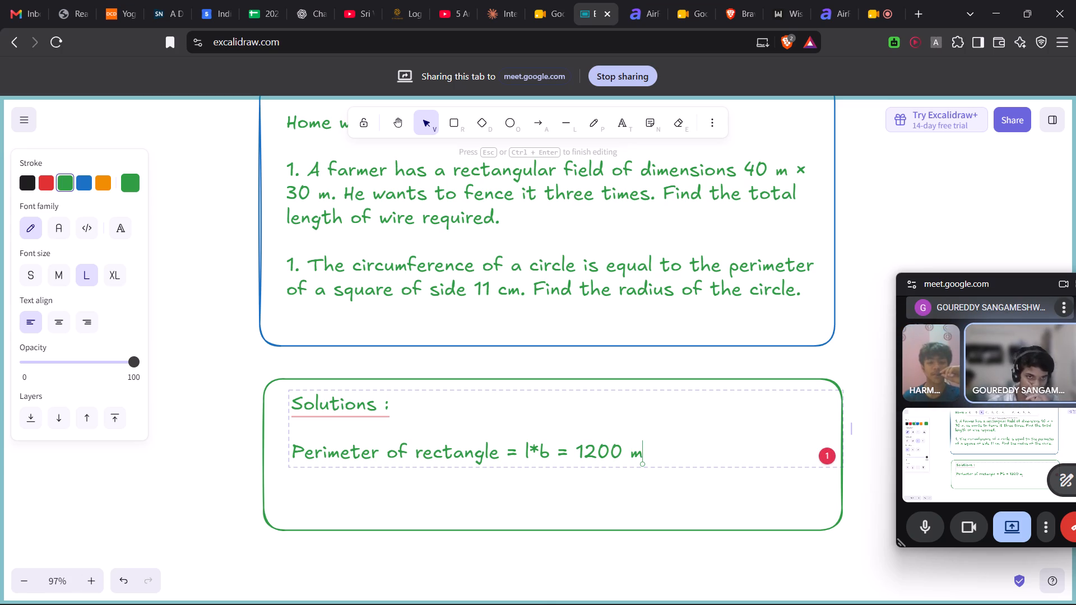
Replace "l*b = 1200 m" in the perimeter line with "2(l+b) = 2(70) = 140m" and start a new line.
{"action": "key", "text": "BackSpace"}
{"action": "key", "text": "BackSpace"}
{"action": "key", "text": "BackSpace"}
{"action": "key", "text": "BackSpace"}
{"action": "key", "text": "BackSpace"}
{"action": "key", "text": "BackSpace"}
{"action": "key", "text": "BackSpace"}
{"action": "key", "text": "BackSpace"}
{"action": "key", "text": "BackSpace"}
{"action": "key", "text": "BackSpace"}
{"action": "key", "text": "BackSpace"}
{"action": "key", "text": "BackSpace"}
{"action": "key", "text": "BackSpace"}
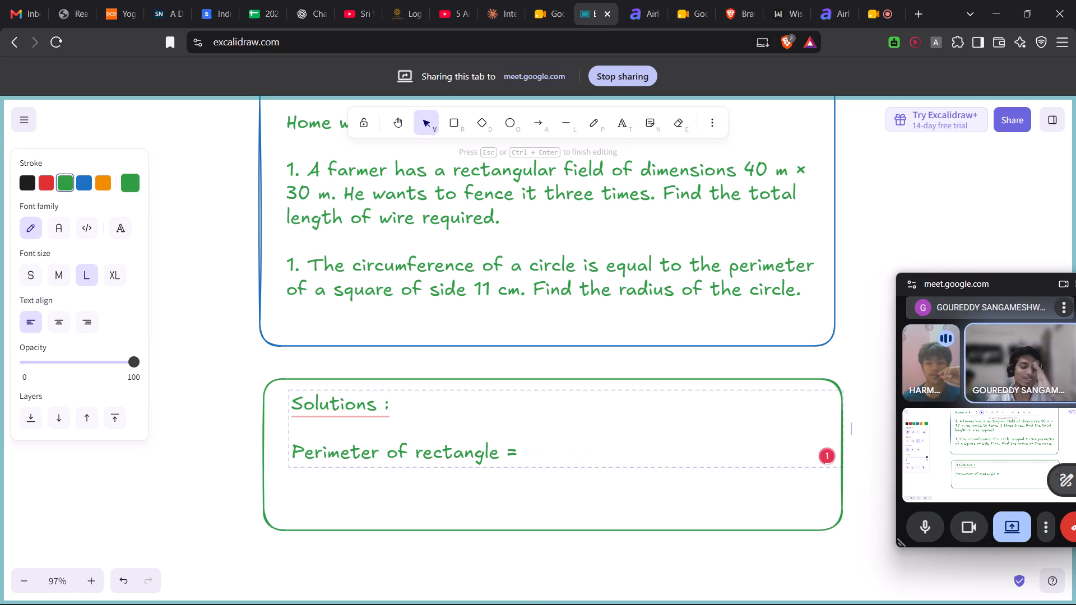
{"action": "key", "text": "space"}
{"action": "type", "text": "2(l+b"}
{"action": "type", "text": ") ="}
{"action": "key", "text": "space"}
{"action": "key", "text": "space"}
{"action": "type", "text": "2("}
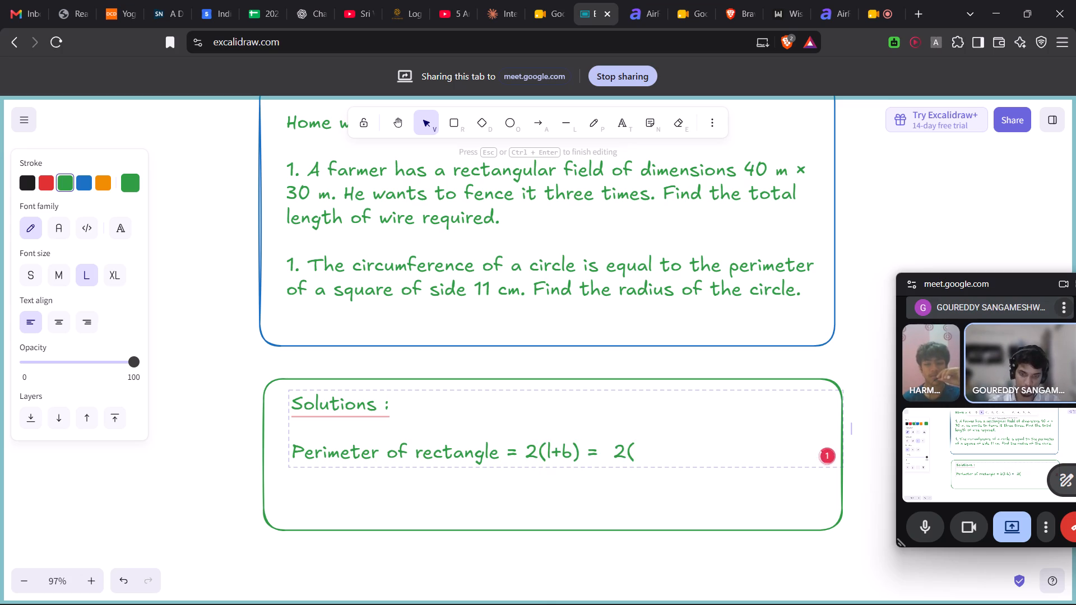
{"action": "type", "text": "70) = 140m"}
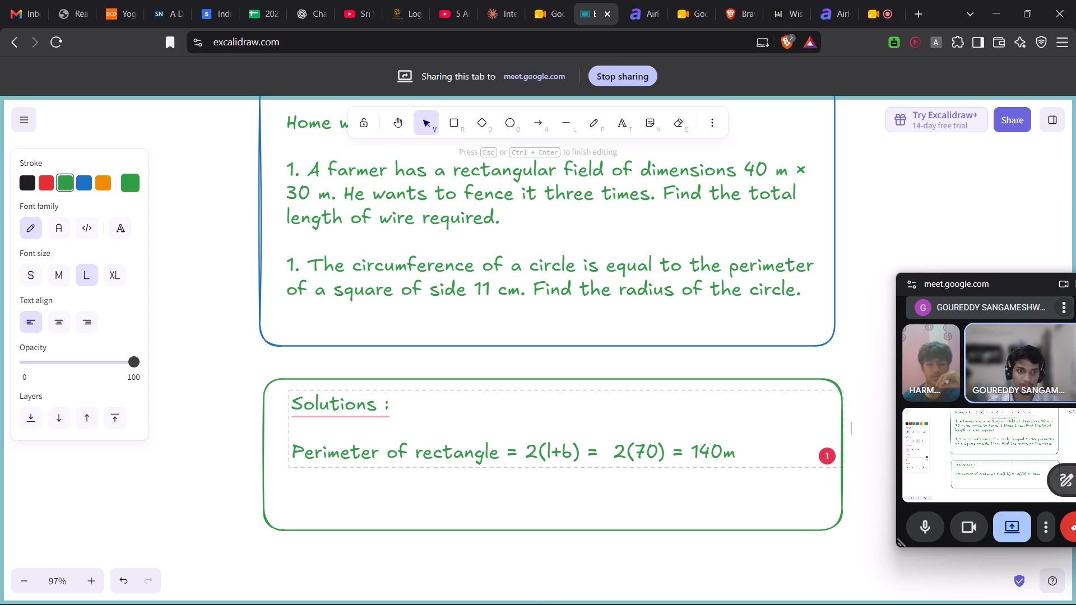
{"action": "key", "text": "Return"}
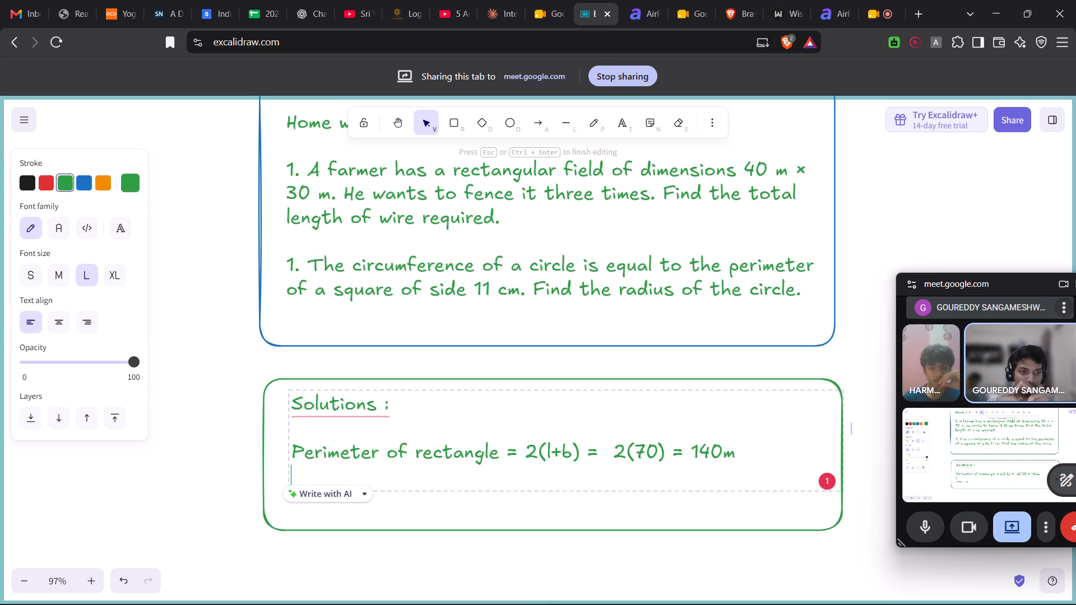
Draw a large green rectangle in the empty canvas area below the solutions box.
{"action": "left_click", "coordinate": [454, 132]}
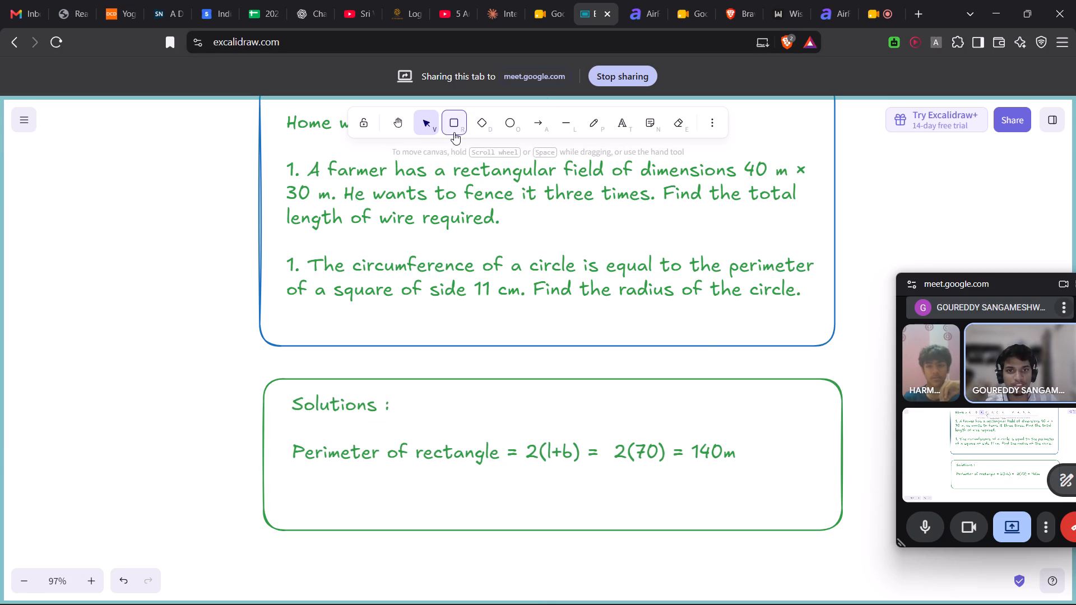
{"action": "scroll", "coordinate": [459, 371], "scroll_direction": "down", "scroll_amount": 6}
{"action": "left_click_drag", "start_coordinate": [335, 311], "coordinate": [776, 521]}
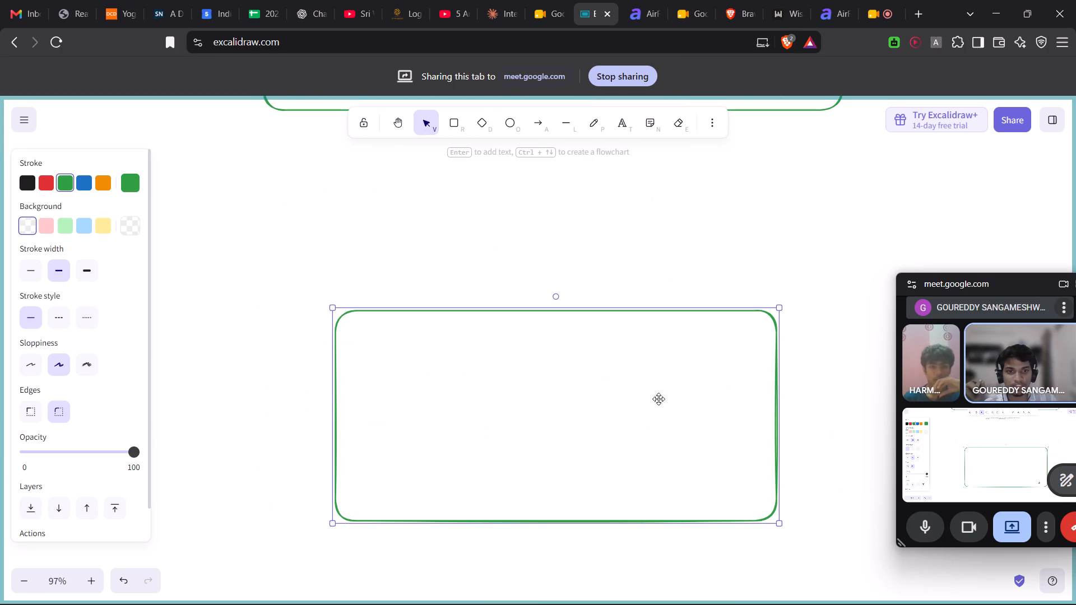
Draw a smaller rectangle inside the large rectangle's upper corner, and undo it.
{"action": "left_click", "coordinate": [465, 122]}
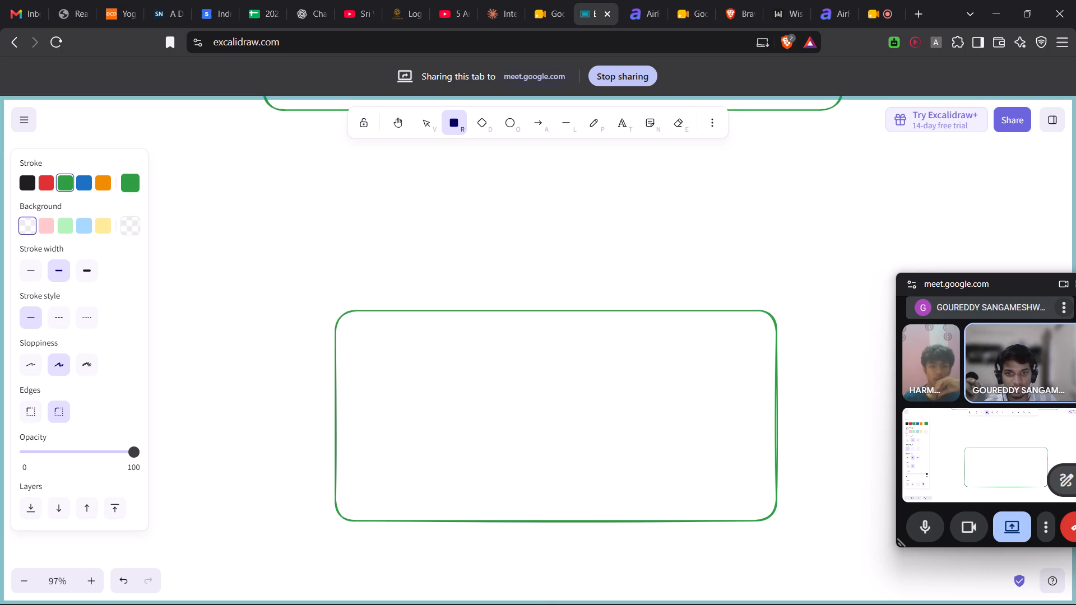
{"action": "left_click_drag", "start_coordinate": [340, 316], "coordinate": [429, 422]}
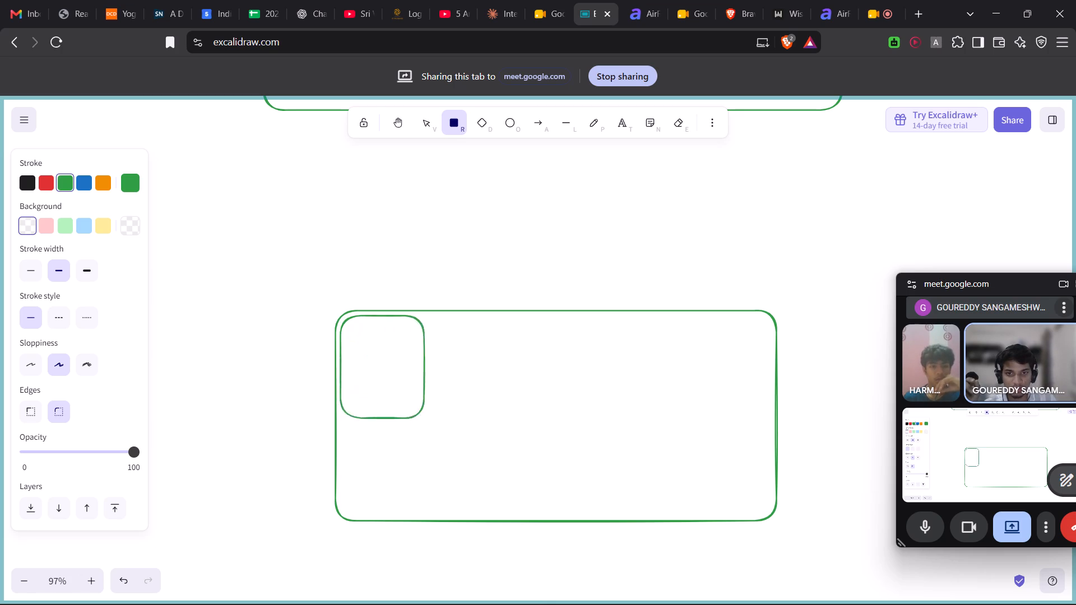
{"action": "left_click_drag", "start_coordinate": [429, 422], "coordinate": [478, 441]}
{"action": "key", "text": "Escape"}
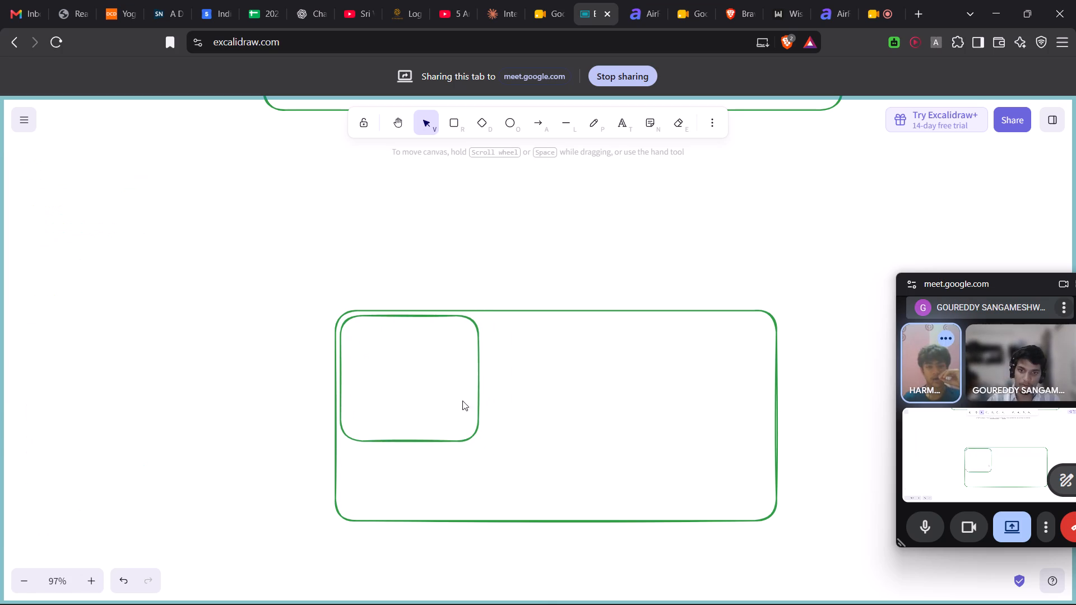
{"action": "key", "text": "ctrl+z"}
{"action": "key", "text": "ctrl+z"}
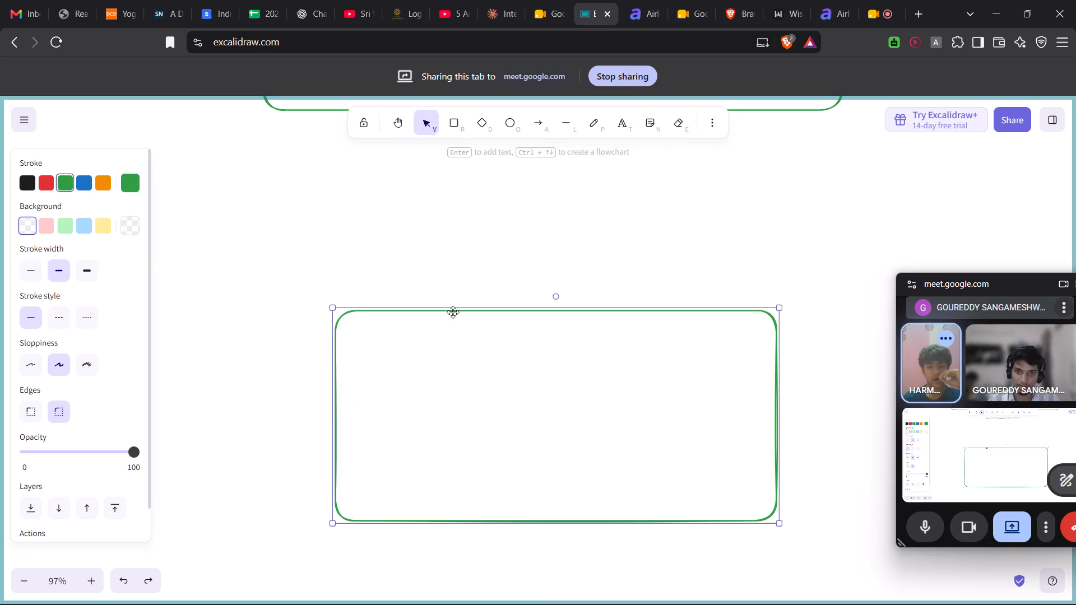
Paste two copies of the large rectangle and stack both over the original to illustrate the triple fence.
{"action": "key", "text": "ctrl+c"}
{"action": "key", "text": "ctrl+v"}
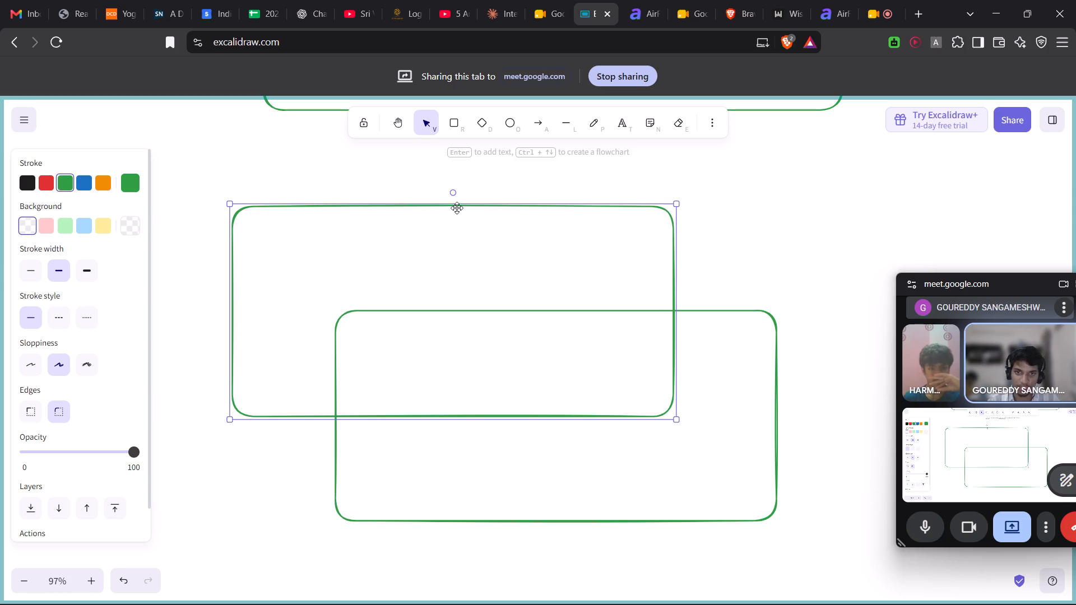
{"action": "left_click_drag", "start_coordinate": [457, 208], "coordinate": [561, 311]}
{"action": "key", "text": "ctrl+v"}
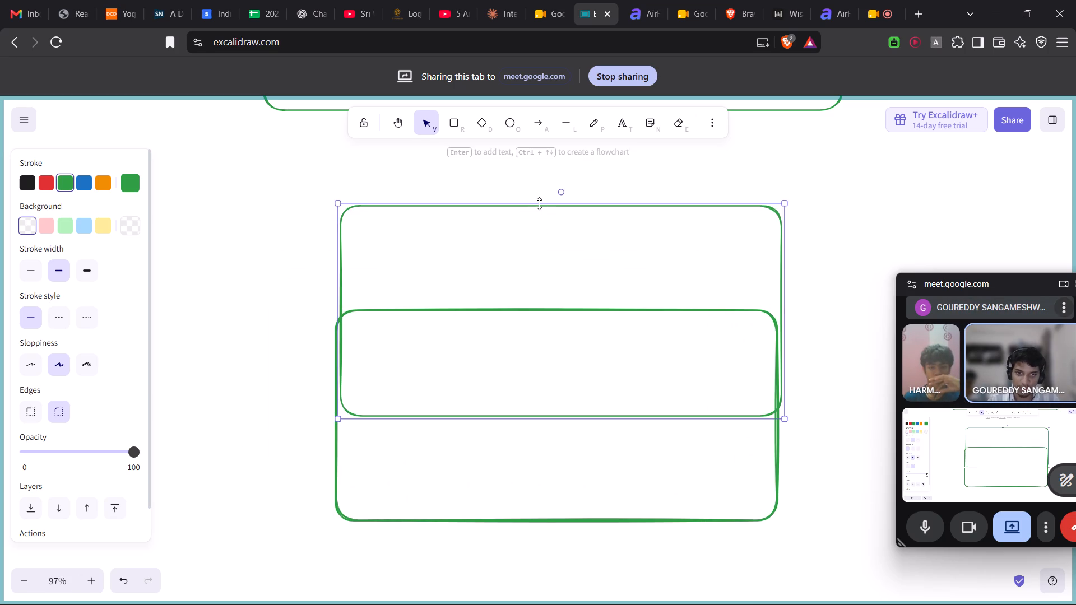
{"action": "left_click_drag", "start_coordinate": [539, 203], "coordinate": [535, 238]}
{"action": "left_click_drag", "start_coordinate": [535, 238], "coordinate": [540, 205]}
{"action": "left_click_drag", "start_coordinate": [549, 216], "coordinate": [549, 221]}
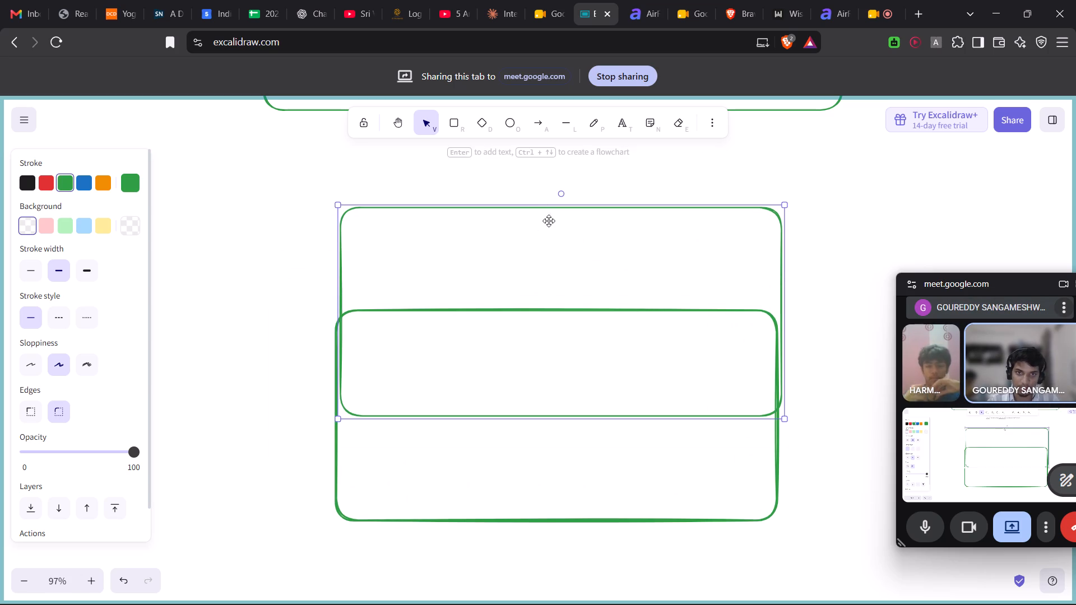
{"action": "left_click_drag", "start_coordinate": [549, 221], "coordinate": [546, 320]}
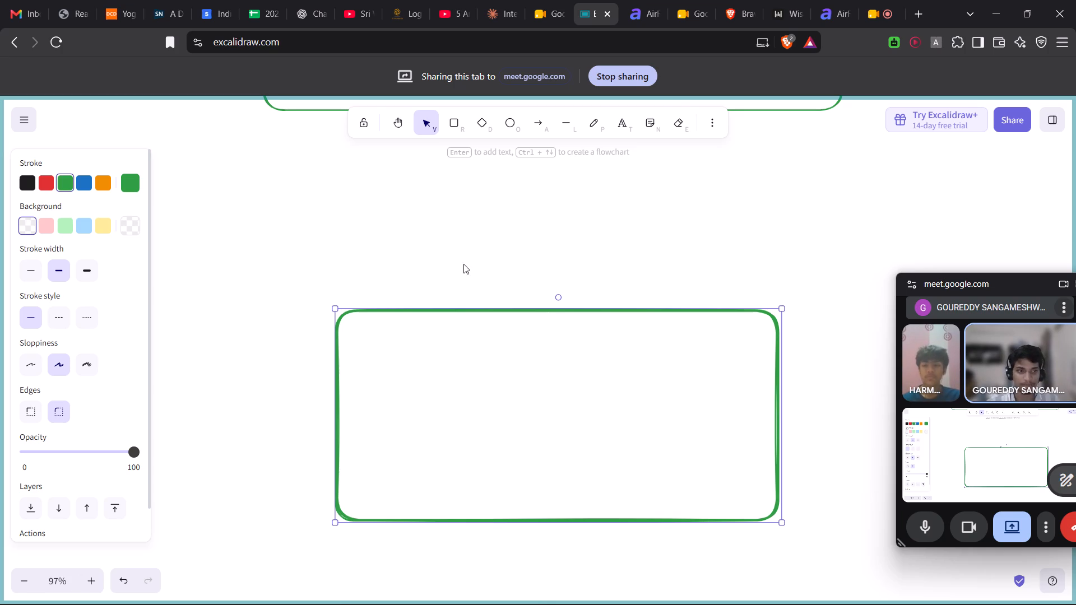
{"action": "scroll", "coordinate": [443, 226], "scroll_direction": "up", "scroll_amount": 4}
{"action": "left_click", "coordinate": [730, 324]}
{"action": "left_click", "coordinate": [757, 323]}
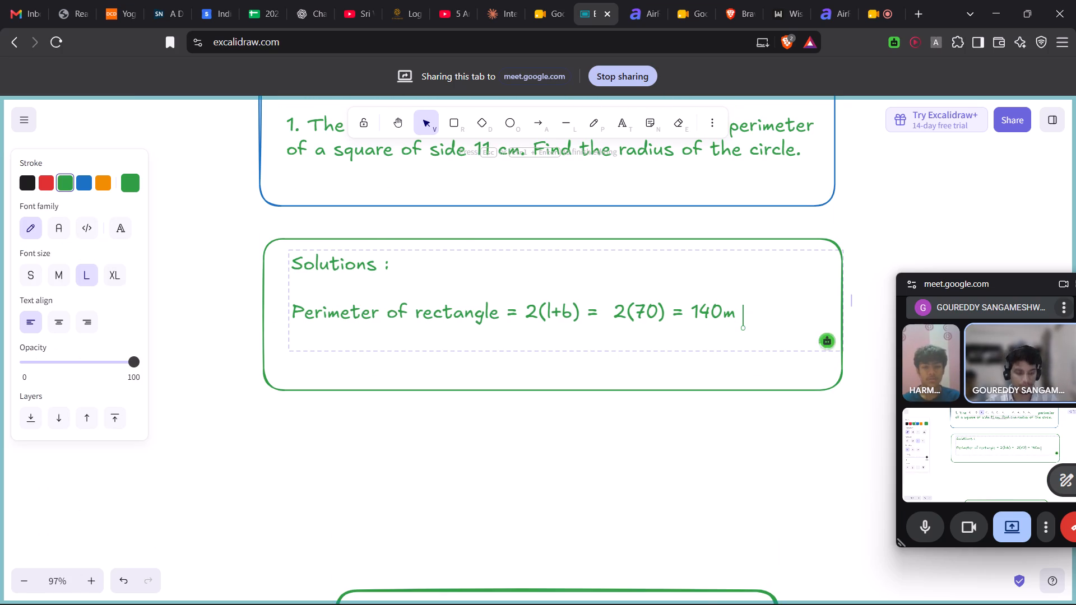
{"action": "key", "text": "Return"}
{"action": "type", "text": "Requred answer :"}
{"action": "key", "text": "space"}
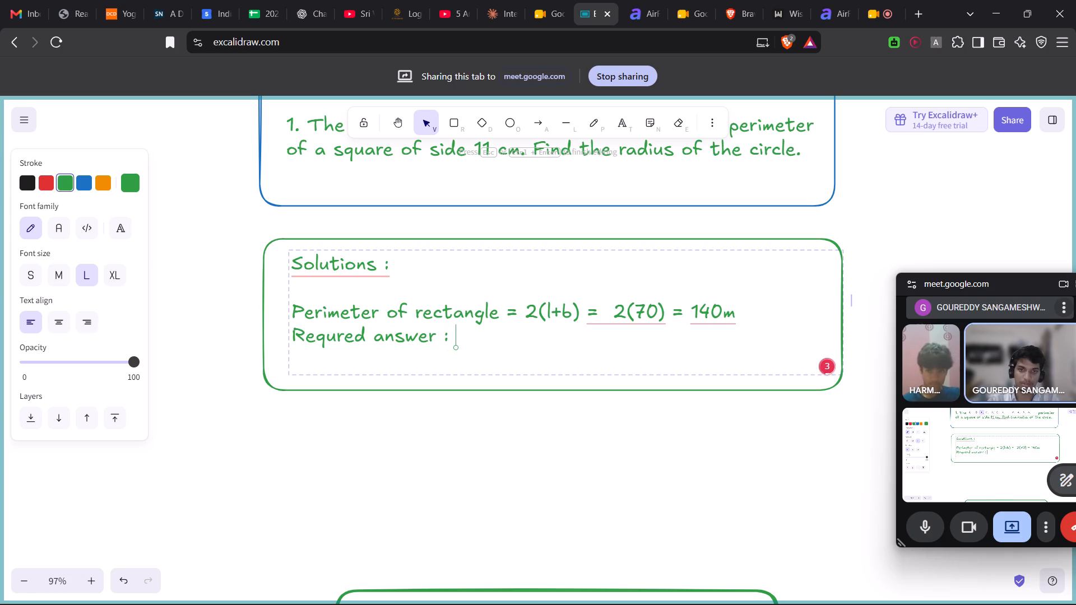
{"action": "type", "text": "3("}
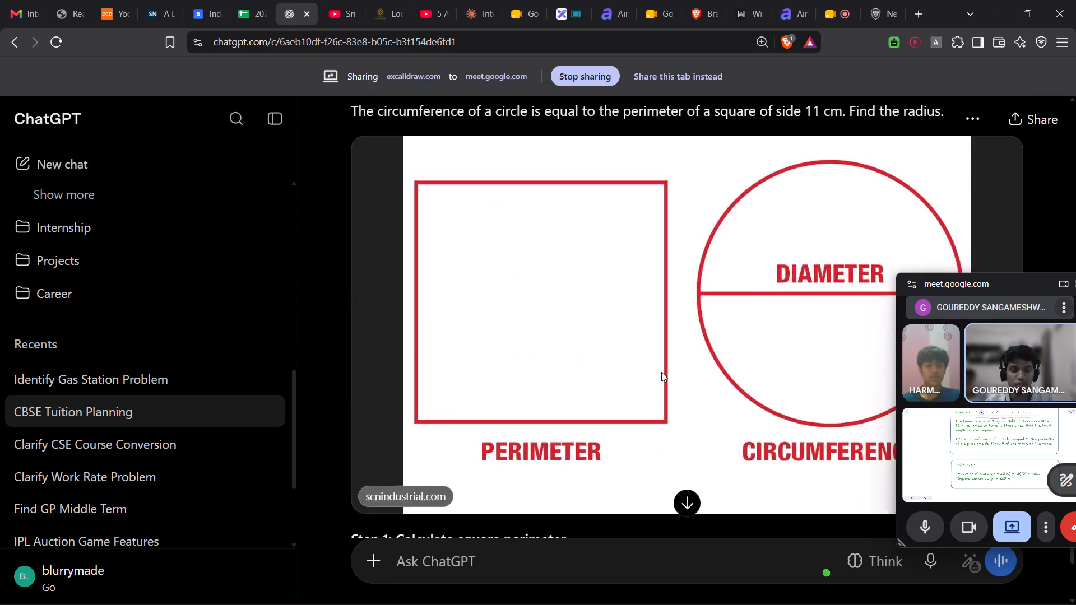
{"action": "scroll", "coordinate": [661, 372], "scroll_direction": "up", "scroll_amount": 4}
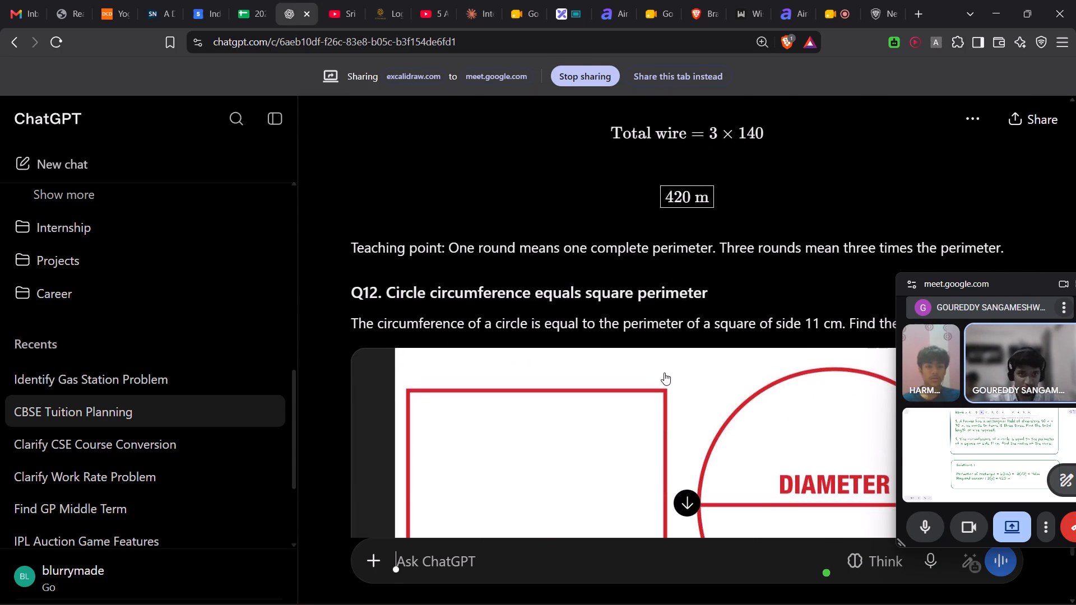
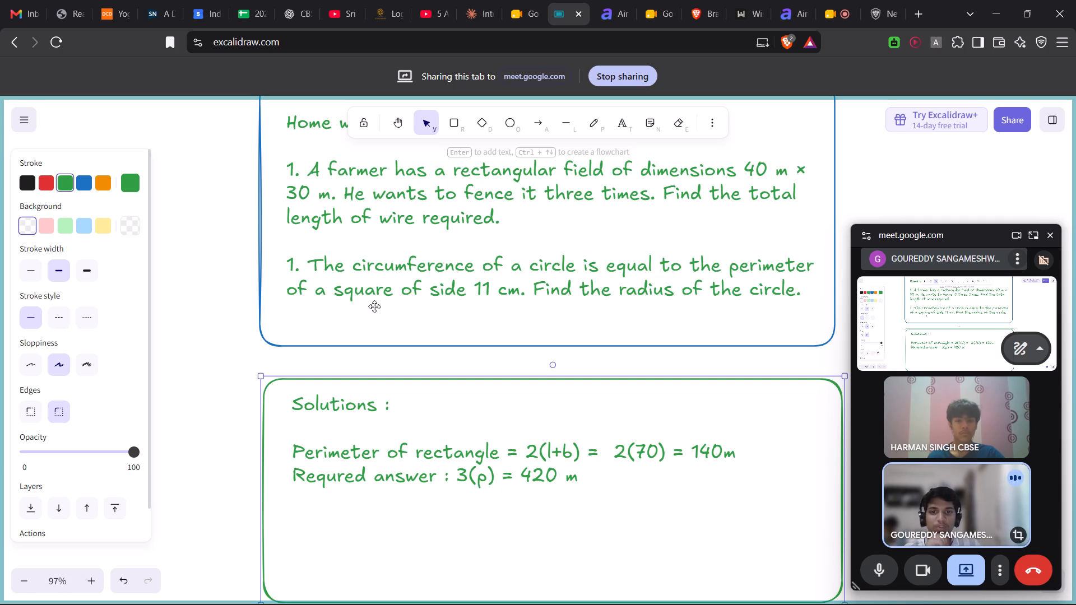
Leave a blank line below the 420 m answer in the solutions text and add "perimeter of square = 4s = 4(11) = 44cm".
{"action": "scroll", "coordinate": [656, 322], "scroll_direction": "down", "scroll_amount": 1}
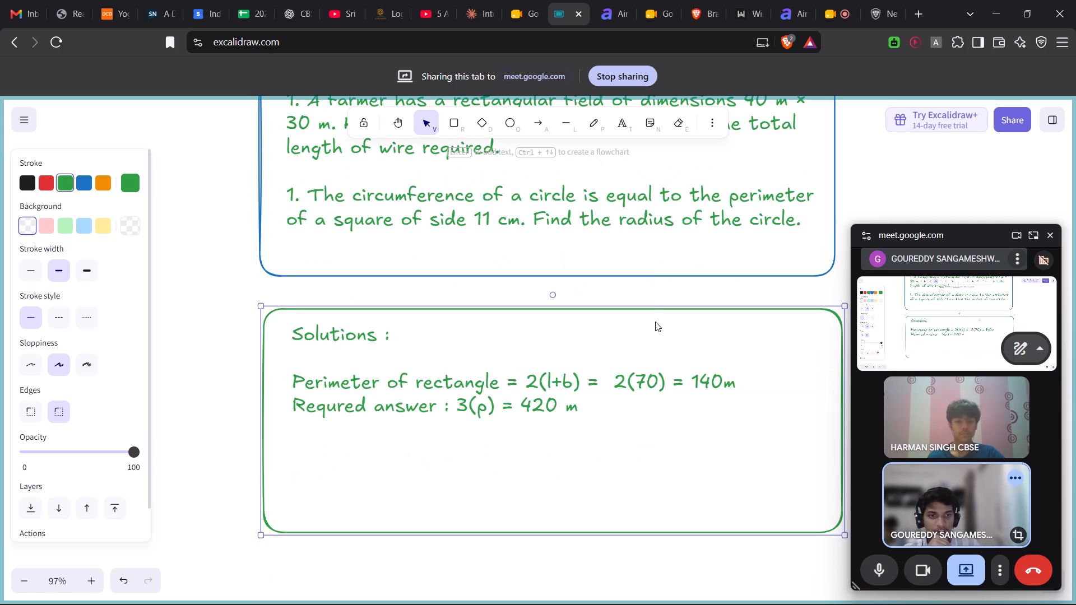
{"action": "left_click", "coordinate": [623, 395]}
{"action": "left_click", "coordinate": [611, 411]}
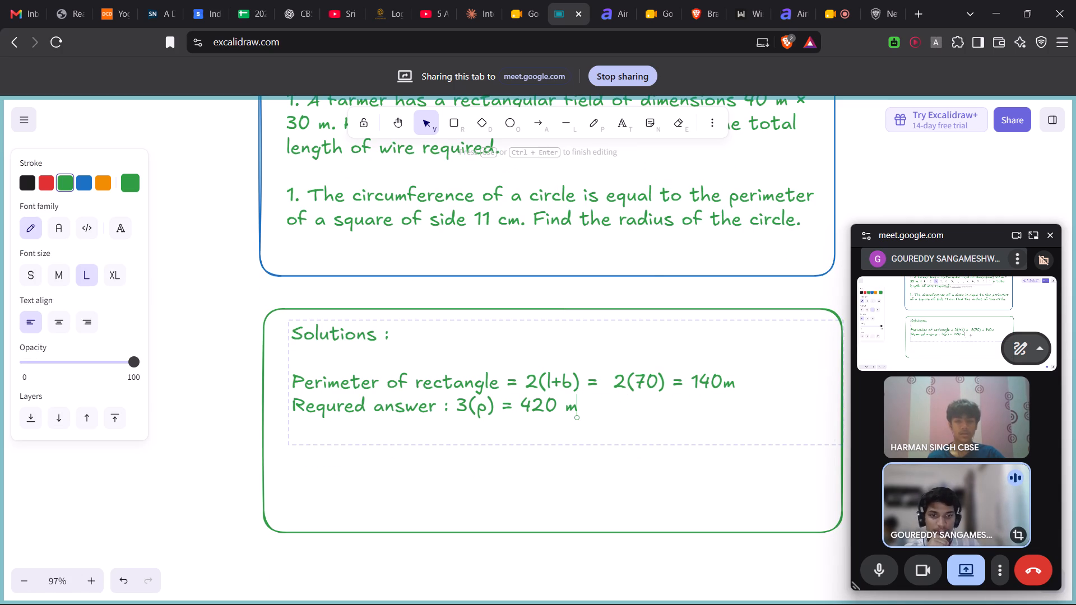
{"action": "key", "text": "Return"}
{"action": "key", "text": "Return"}
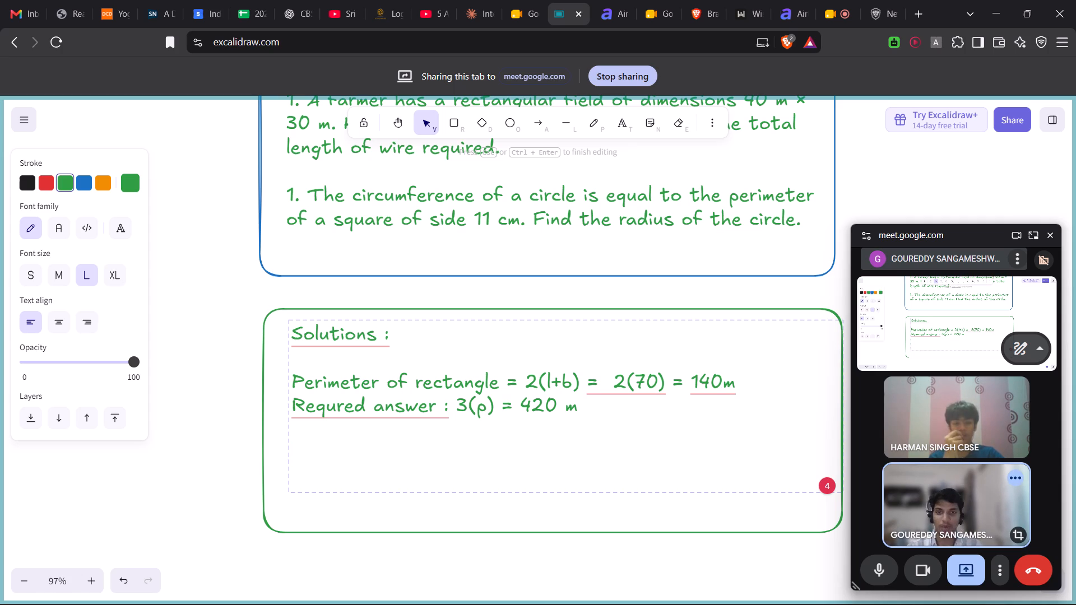
{"action": "type", "text": "perimeter of square ="}
{"action": "key", "text": "space"}
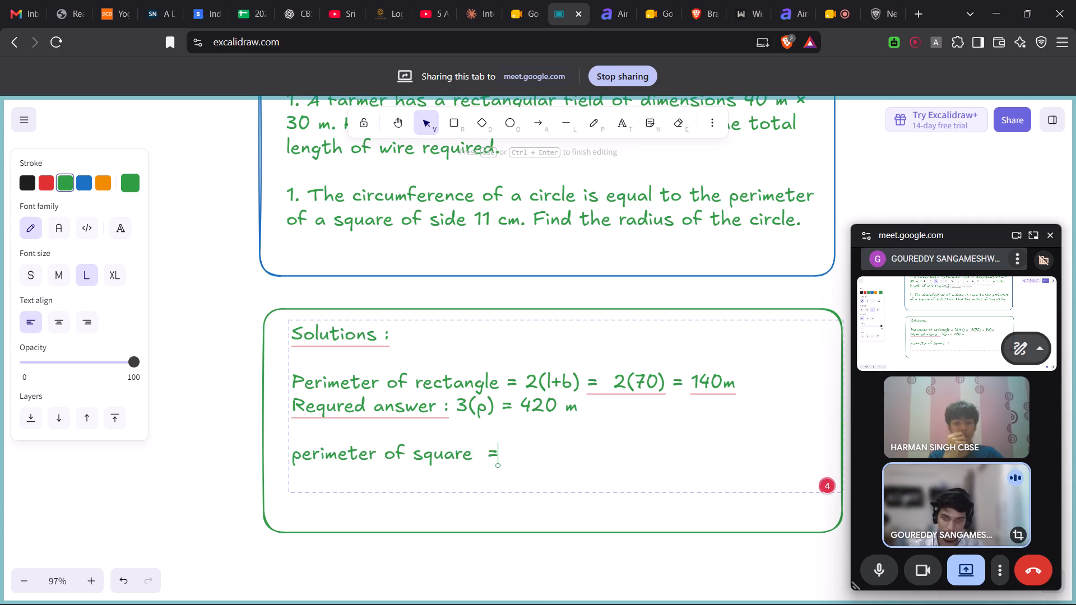
{"action": "type", "text": "4s ="}
{"action": "key", "text": "space"}
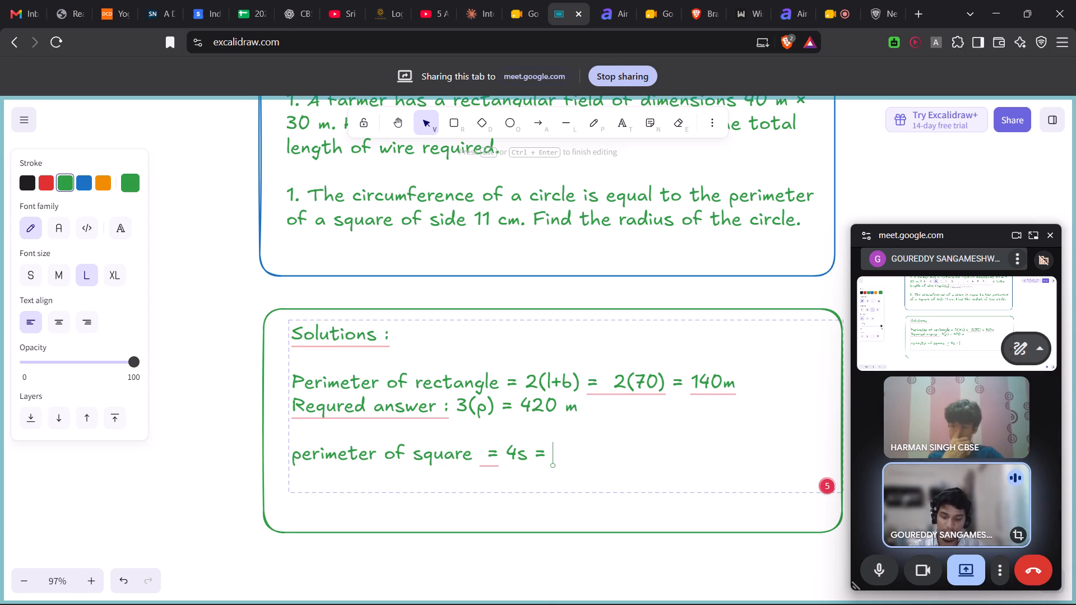
{"action": "key", "text": "4"}
{"action": "type", "text": "(111"}
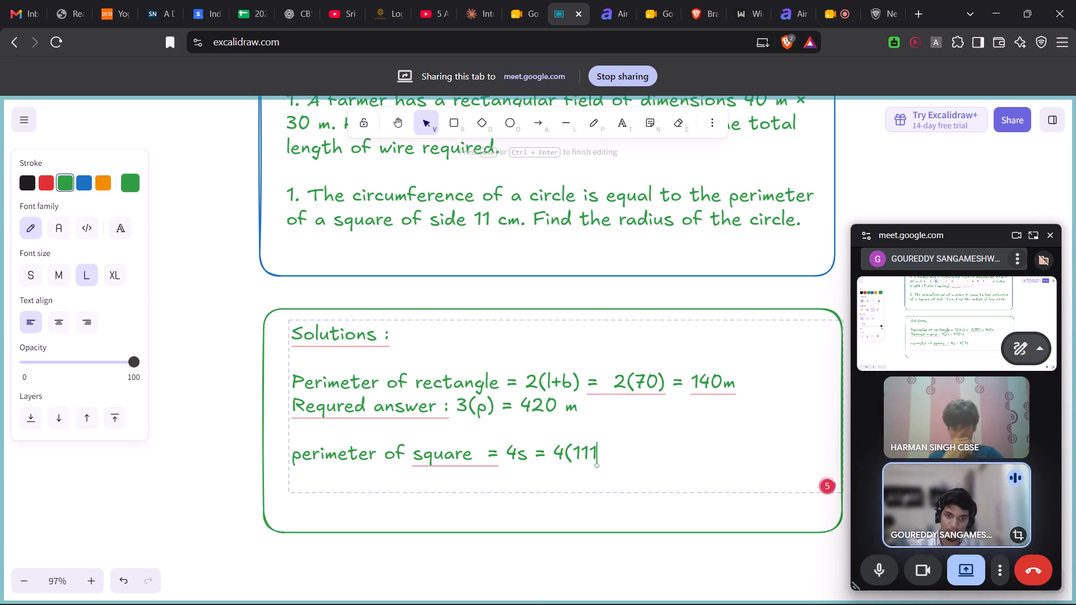
{"action": "key", "text": "BackSpace"}
{"action": "type", "text": ") =-"}
{"action": "key", "text": "space"}
{"action": "key", "text": "BackSpace"}
{"action": "key", "text": "BackSpace"}
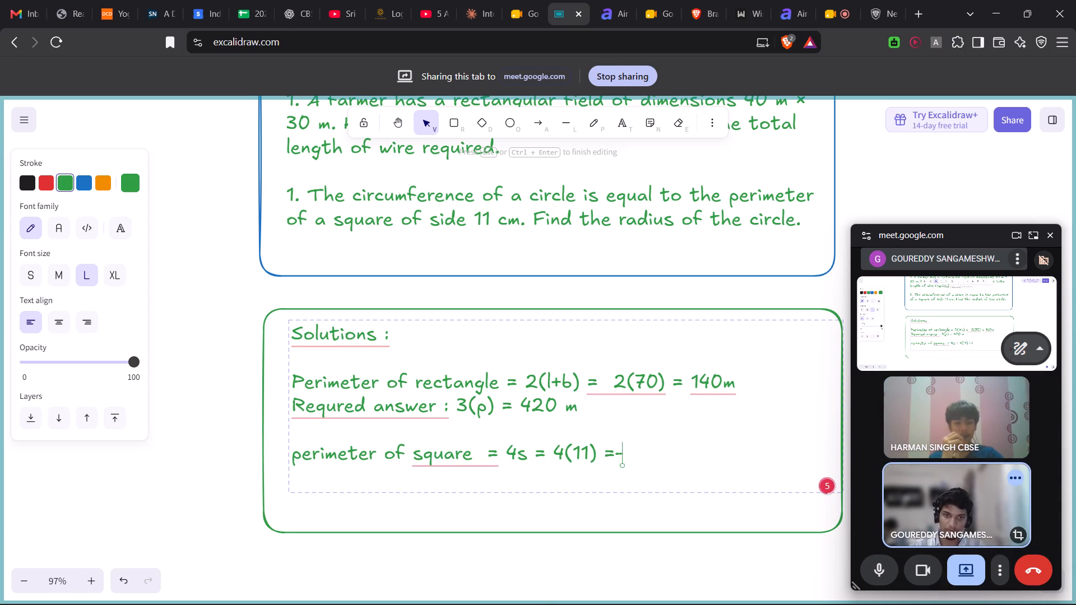
{"action": "key", "text": "space"}
{"action": "type", "text": "44m"}
{"action": "key", "text": "BackSpace"}
{"action": "type", "text": "cm"}
{"action": "key", "text": "Return"}
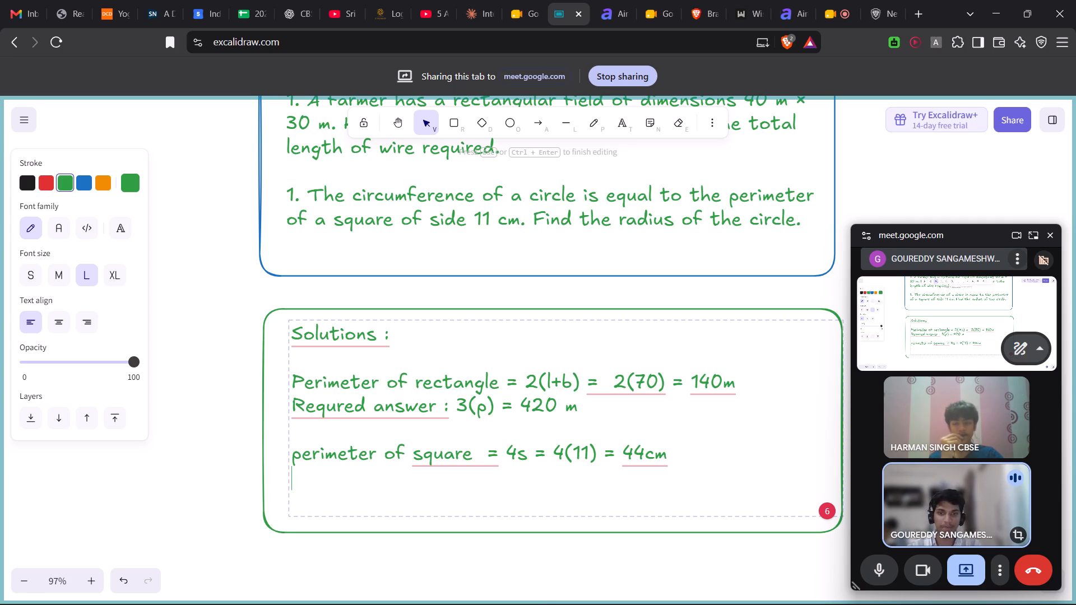
Add the line "circumference = 2*Pi*r = 44" below the perimeter of the square.
{"action": "type", "text": "circumge"}
{"action": "key", "text": "BackSpace"}
{"action": "key", "text": "BackSpace"}
{"action": "type", "text": "ference ="}
{"action": "key", "text": "space"}
{"action": "key", "text": "2"}
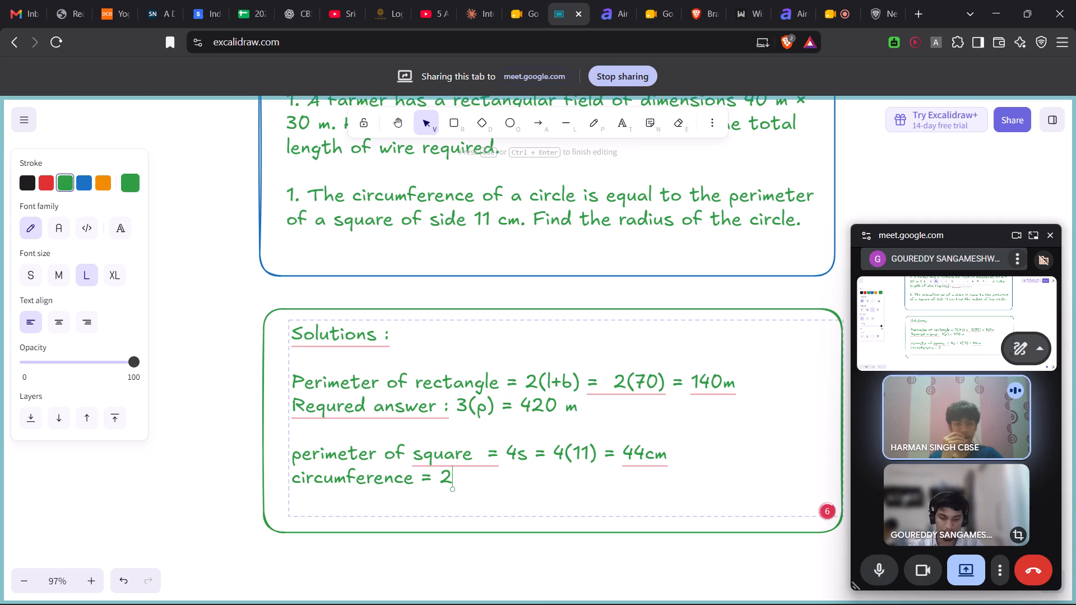
{"action": "key", "text": "shift+asterisk"}
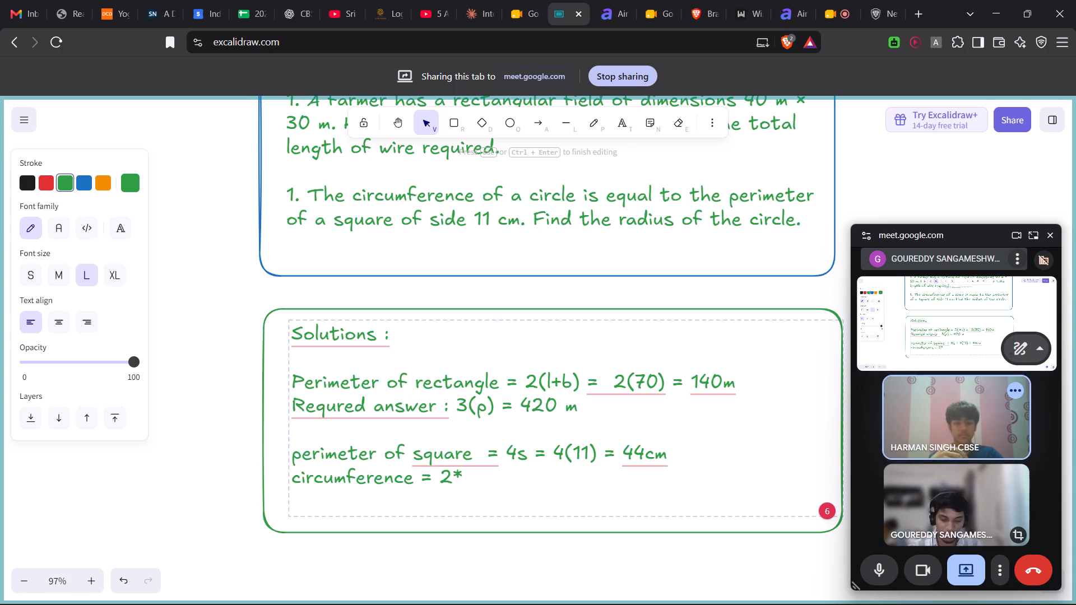
{"action": "type", "text": "Pi*"}
{"action": "key", "text": "r"}
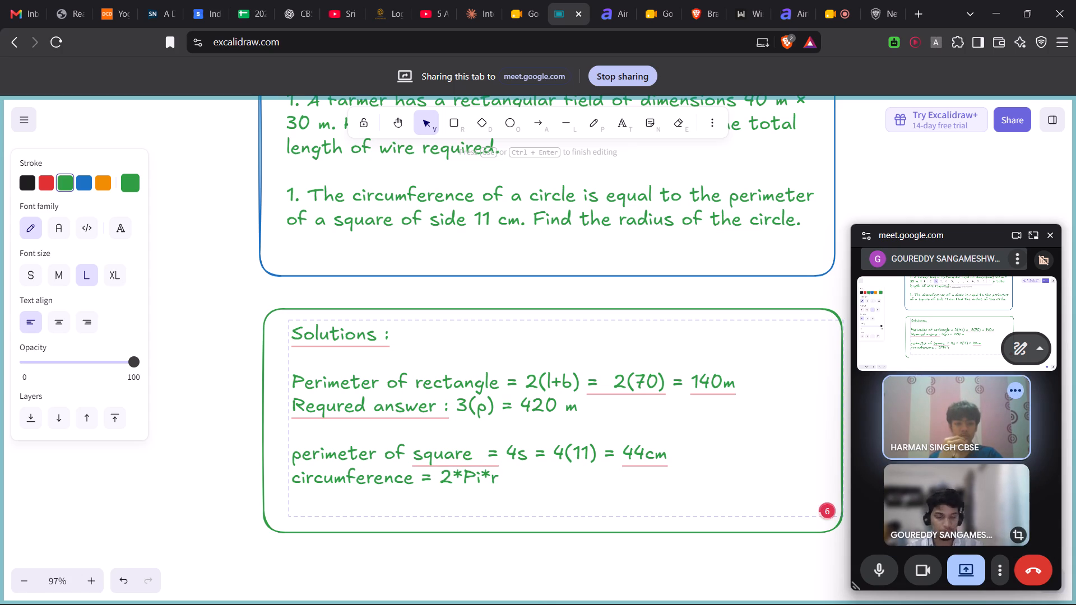
{"action": "key", "text": "space"}
{"action": "type", "text": "="}
{"action": "key", "text": "space"}
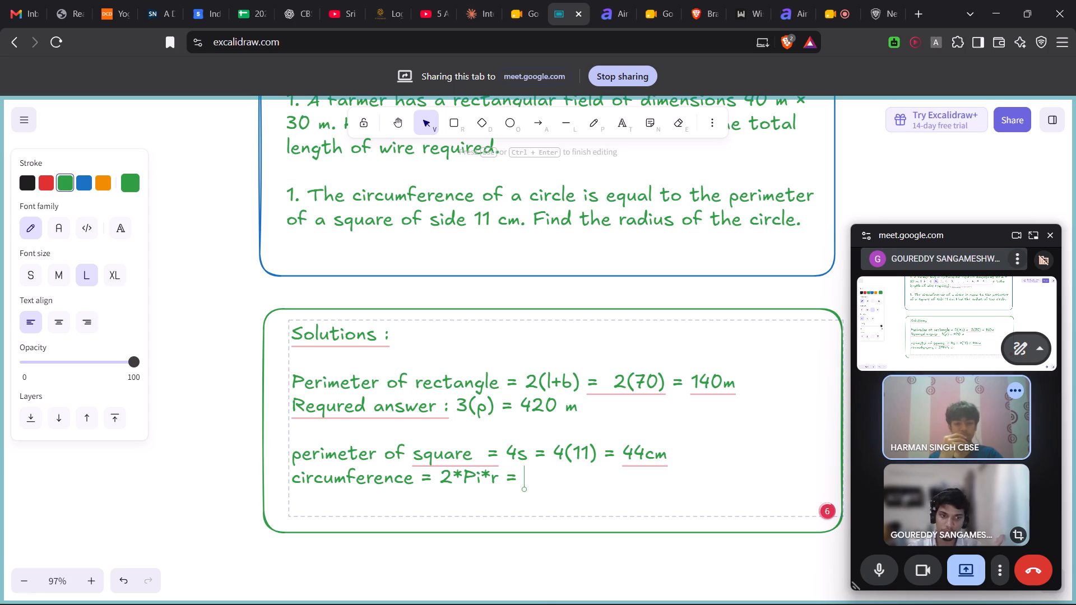
{"action": "type", "text": "44"}
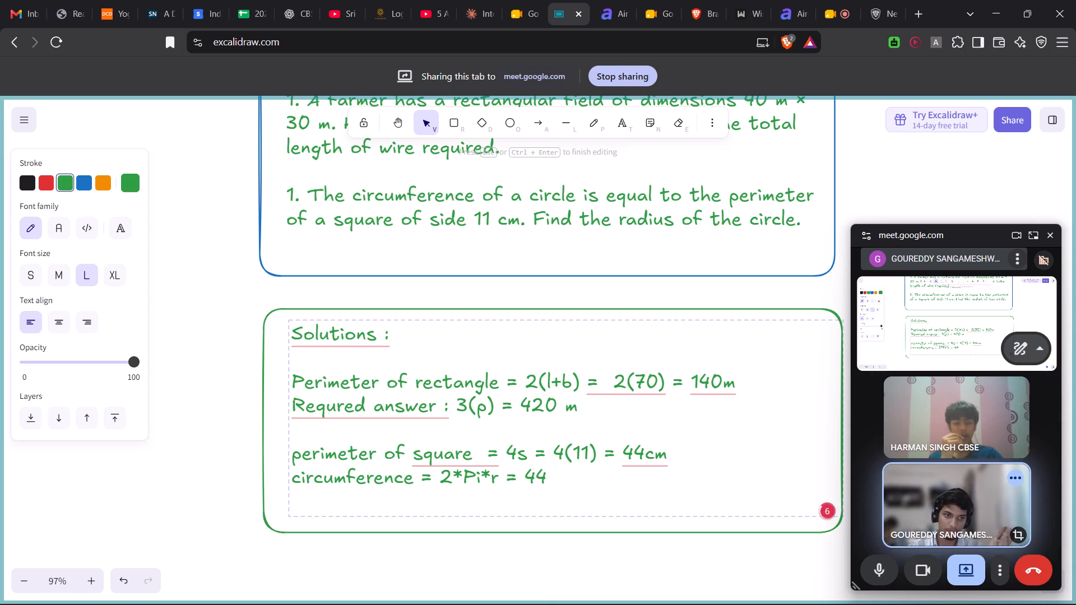
{"action": "key", "text": "Return"}
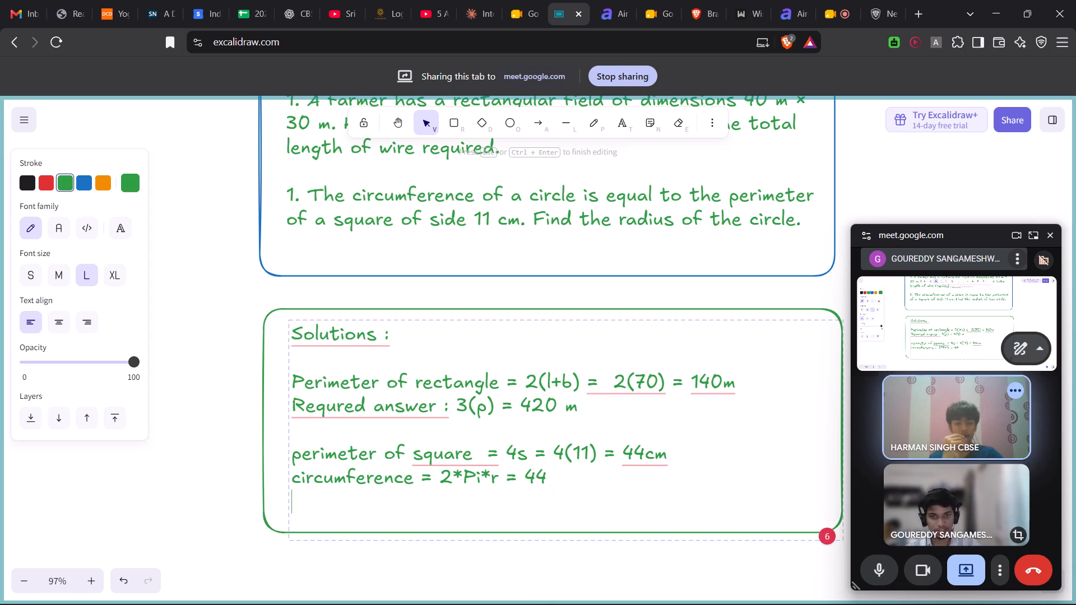
Add the indented line "-> 2* 22/7 * r = 44" beneath the circumference equation.
{"action": "key", "text": "Tab"}
{"action": "key", "text": "Tab"}
{"action": "key", "text": "Tab"}
{"action": "key", "text": "Tab"}
{"action": "type", "text": "-> 2* 22/7"}
{"action": "key", "text": "space"}
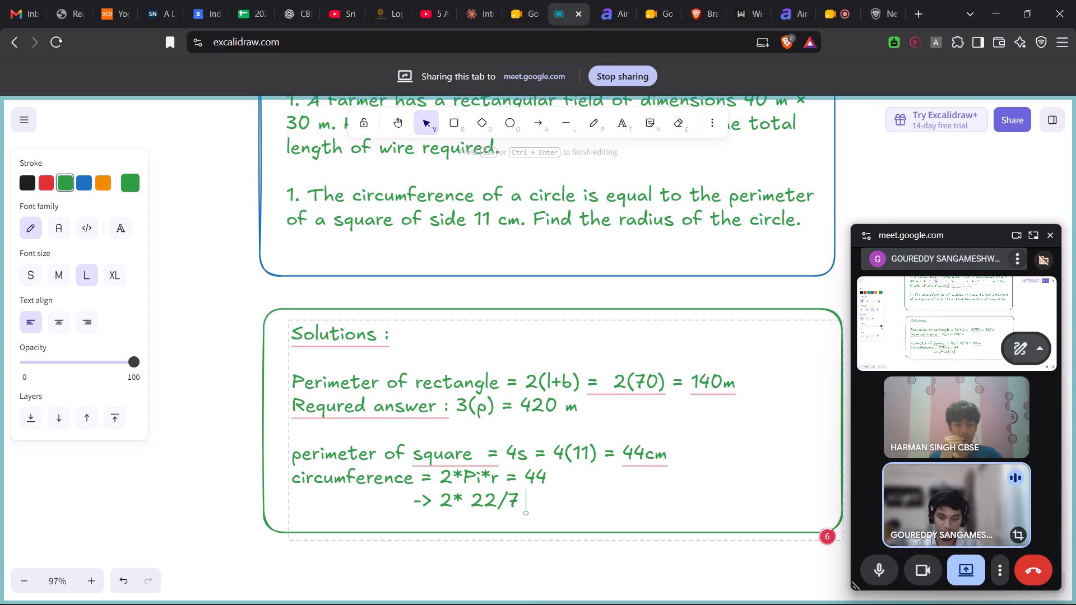
{"action": "type", "text": "*"}
{"action": "key", "text": "space"}
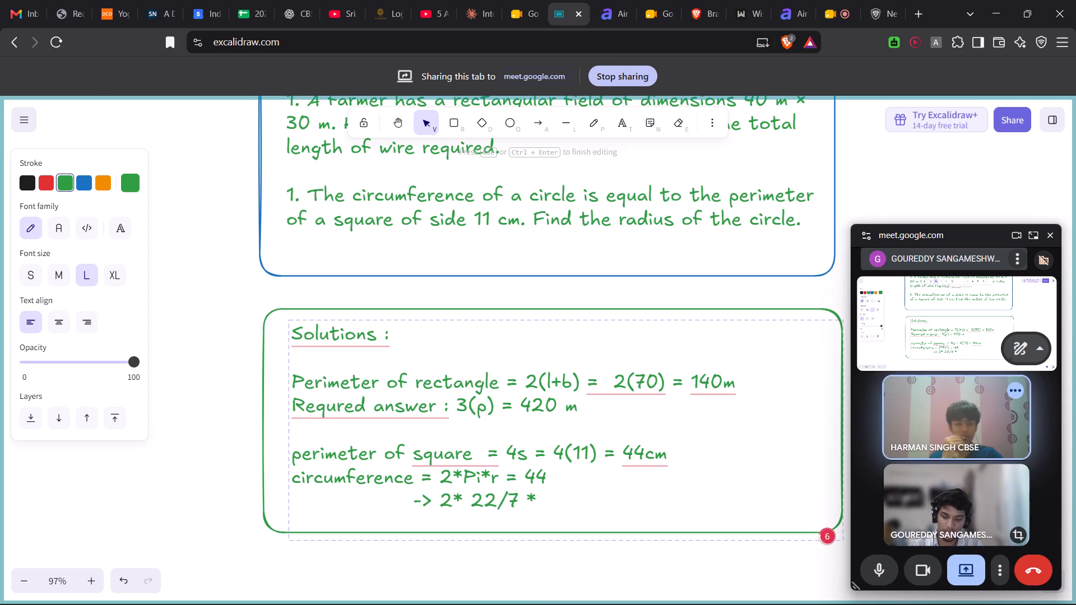
{"action": "key", "text": "r"}
{"action": "key", "text": "space"}
{"action": "type", "text": "="}
{"action": "key", "text": "space"}
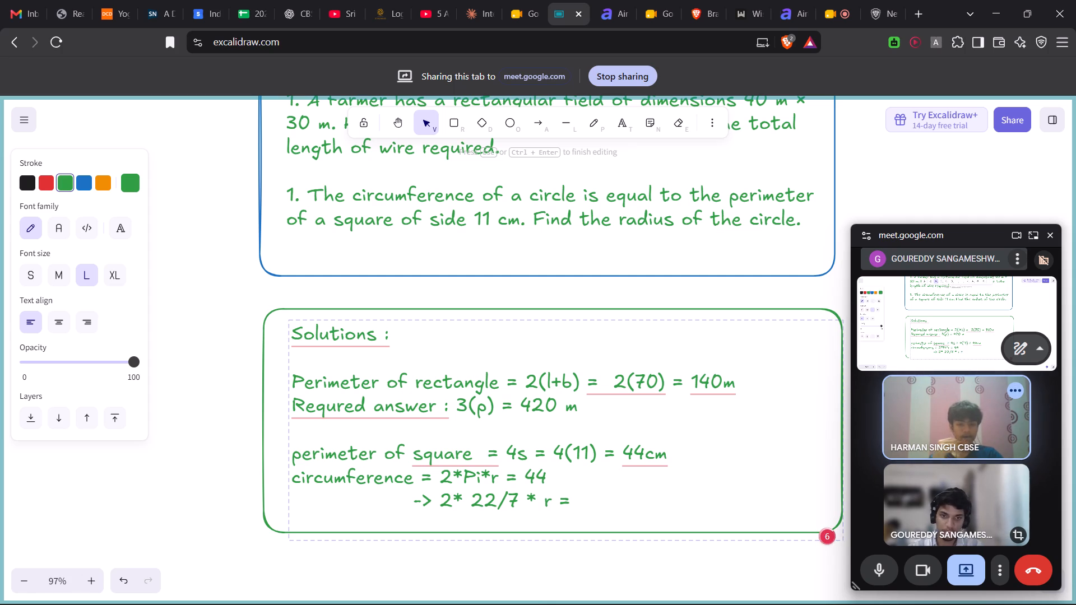
{"action": "type", "text": "44"}
{"action": "key", "text": "Return"}
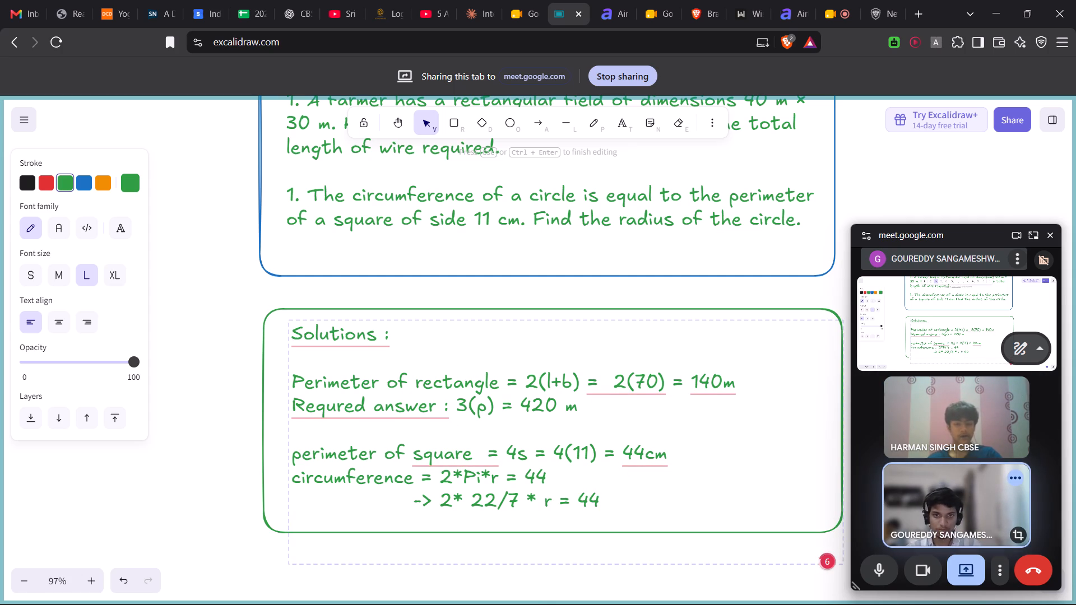
Start a further indented line reading "r =" beneath the 22/7 equation.
{"action": "key", "text": "r"}
{"action": "key", "text": "BackSpace"}
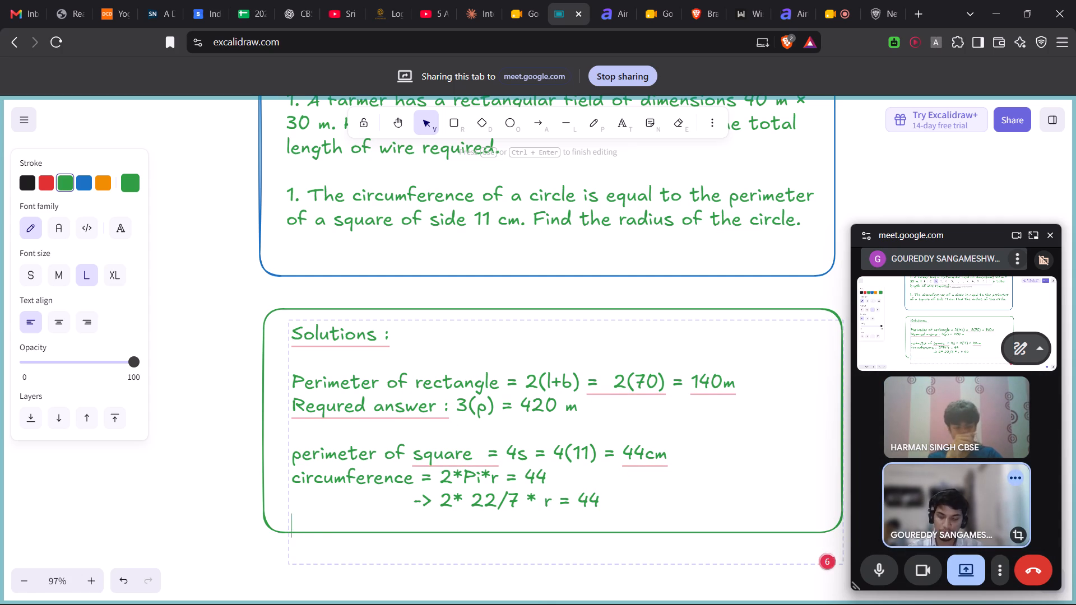
{"action": "key", "text": "Tab"}
{"action": "key", "text": "Tab"}
{"action": "key", "text": "Tab"}
{"action": "key", "text": "Tab"}
{"action": "key", "text": "Tab"}
{"action": "key", "text": "Tab"}
{"action": "key", "text": "Tab"}
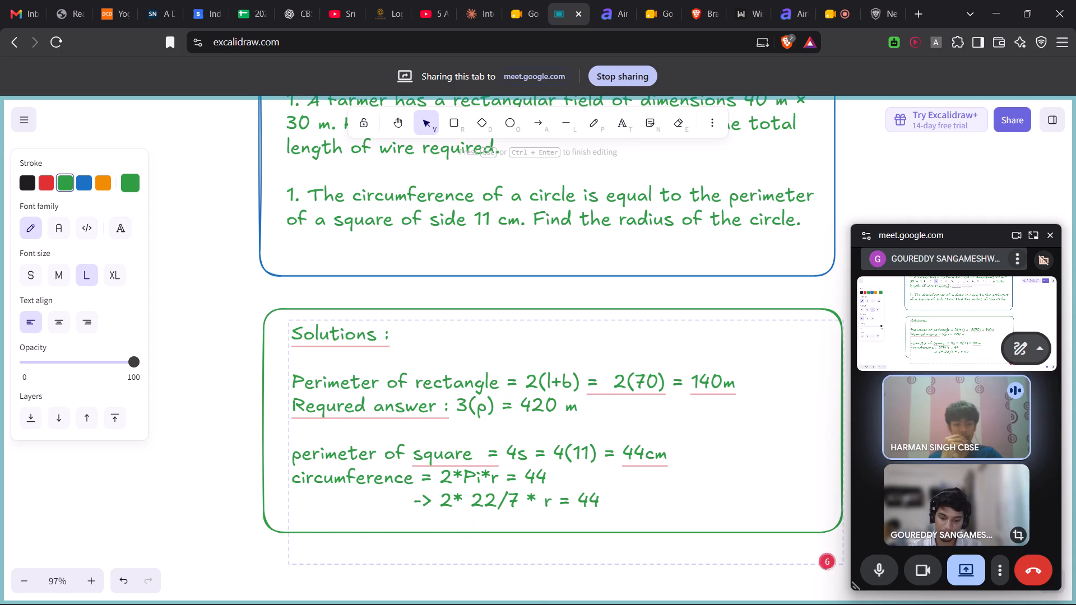
{"action": "type", "text": "r ="}
{"action": "key", "text": "space"}
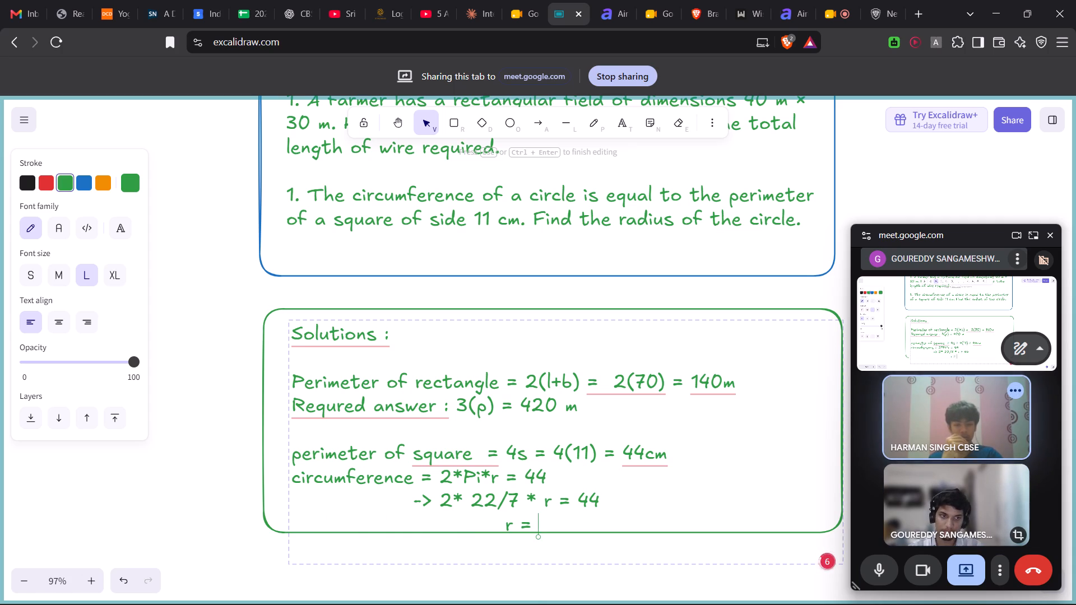
Strike through "2* 22" and "44" in the 22/7 equation with freehand pen strokes.
{"action": "left_click", "coordinate": [585, 130]}
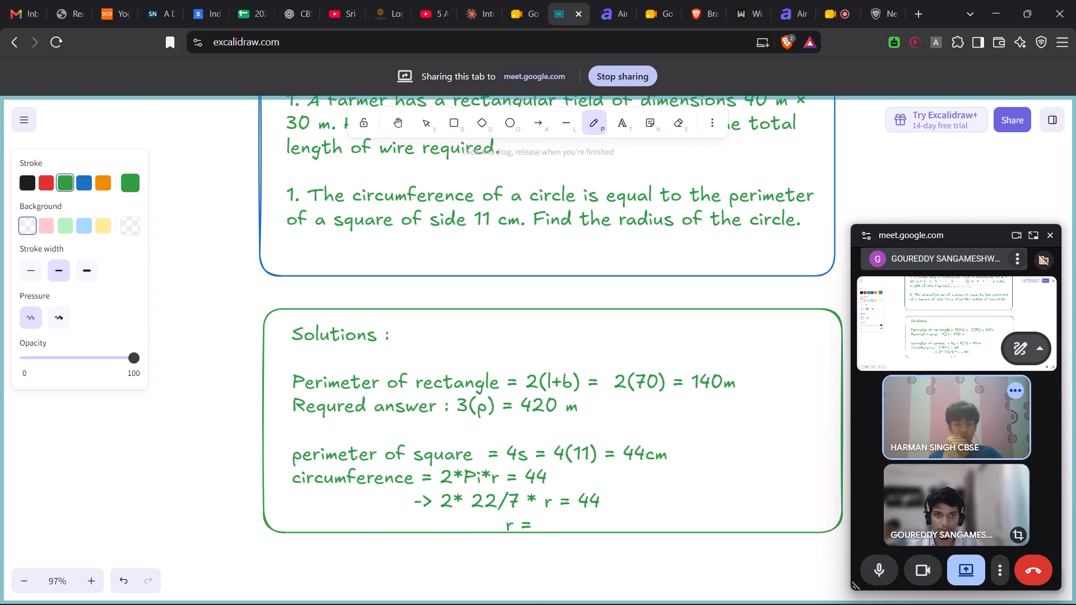
{"action": "left_click_drag", "start_coordinate": [435, 500], "coordinate": [493, 503]}
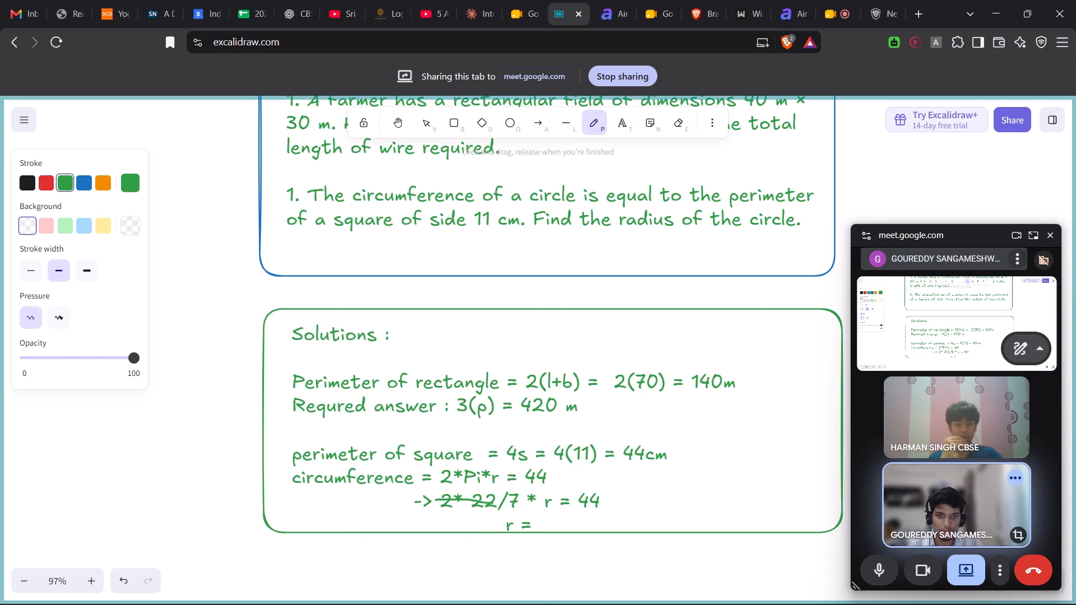
{"action": "left_click_drag", "start_coordinate": [493, 503], "coordinate": [495, 503]}
{"action": "left_click_drag", "start_coordinate": [576, 497], "coordinate": [599, 501]}
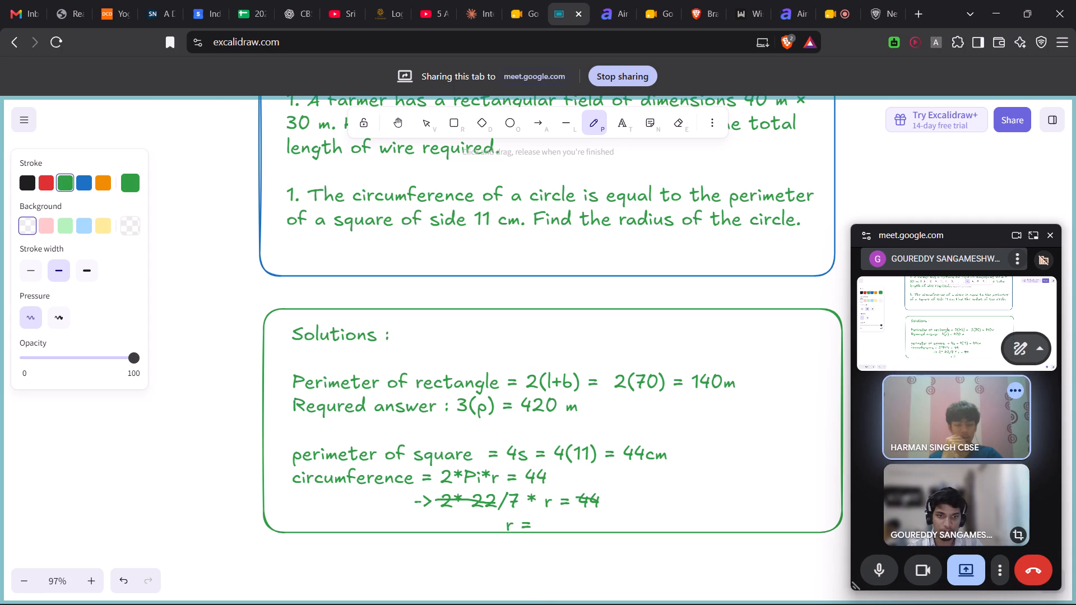
{"action": "left_click_drag", "start_coordinate": [599, 501], "coordinate": [606, 501]}
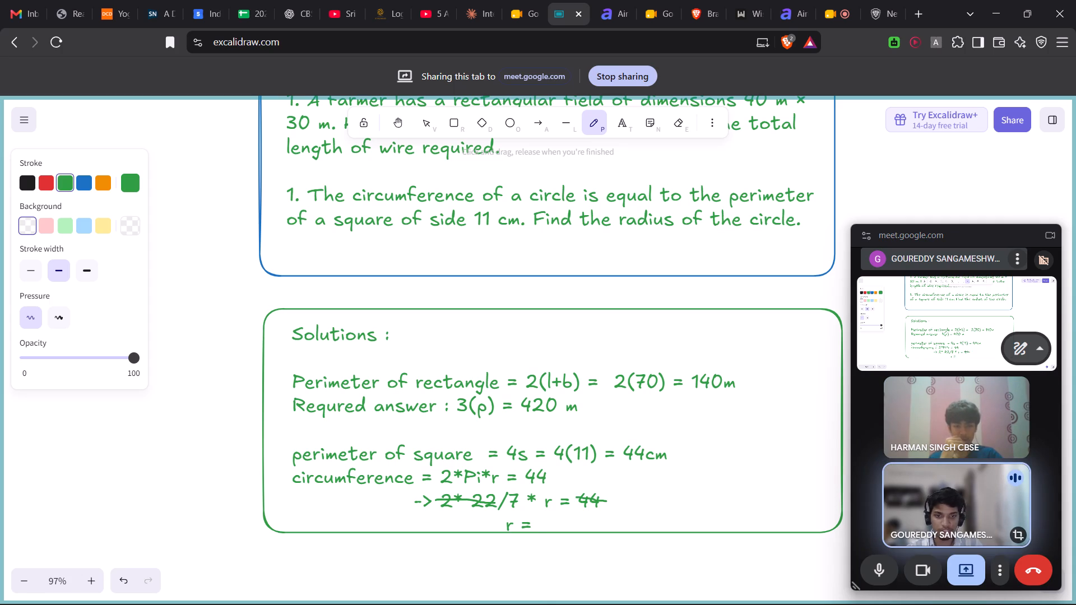
{"action": "key", "text": "Escape"}
Complete the final "r =" line of the solutions text with the radius 7cm.
{"action": "left_click", "coordinate": [528, 527]}
{"action": "left_click", "coordinate": [545, 522]}
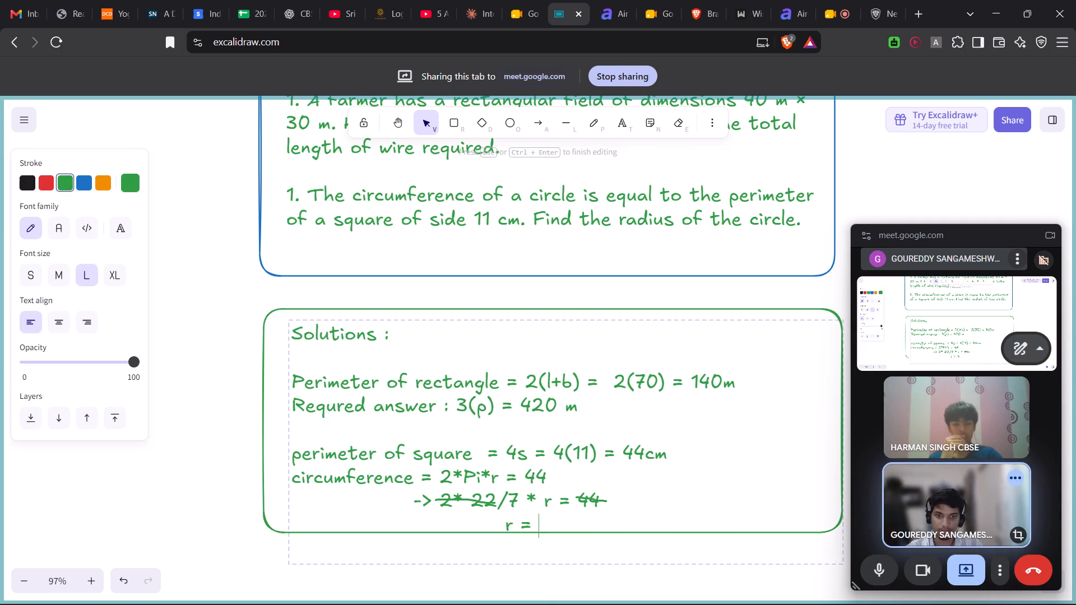
{"action": "left_click", "coordinate": [540, 527]}
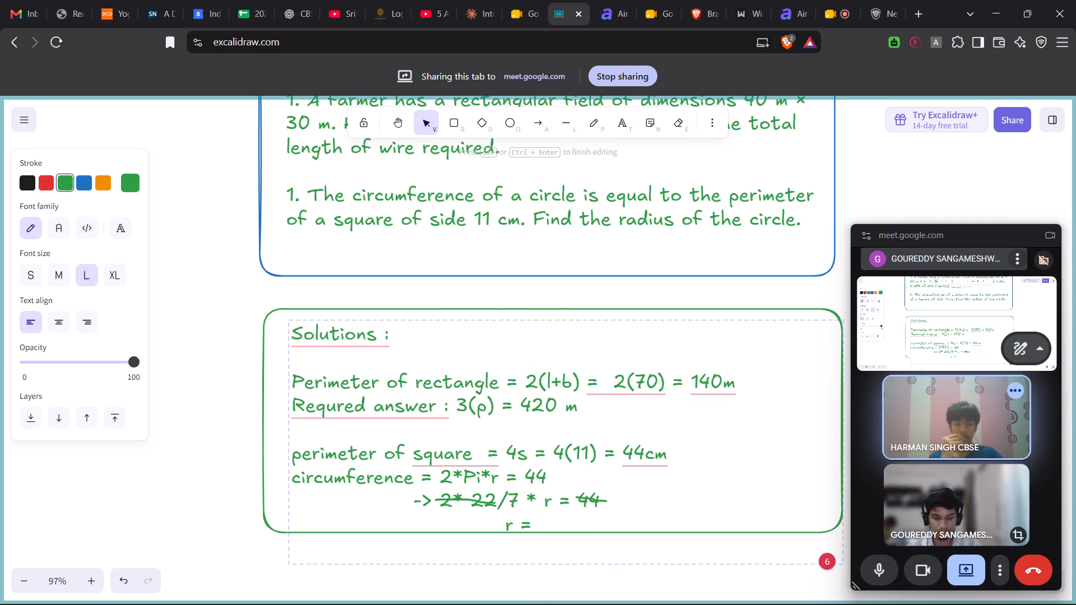
{"action": "type", "text": "7cm"}
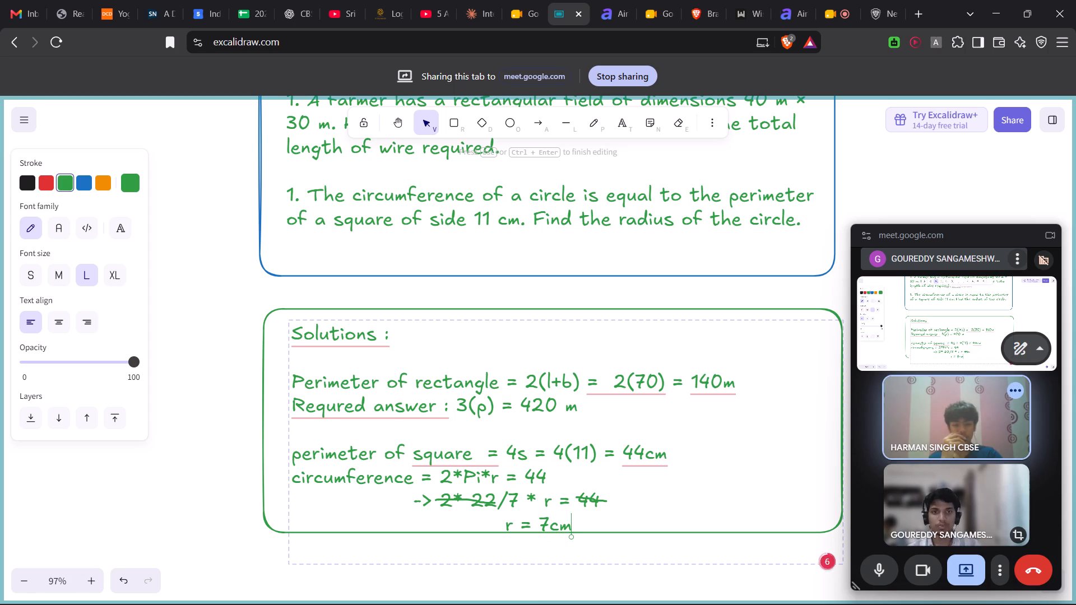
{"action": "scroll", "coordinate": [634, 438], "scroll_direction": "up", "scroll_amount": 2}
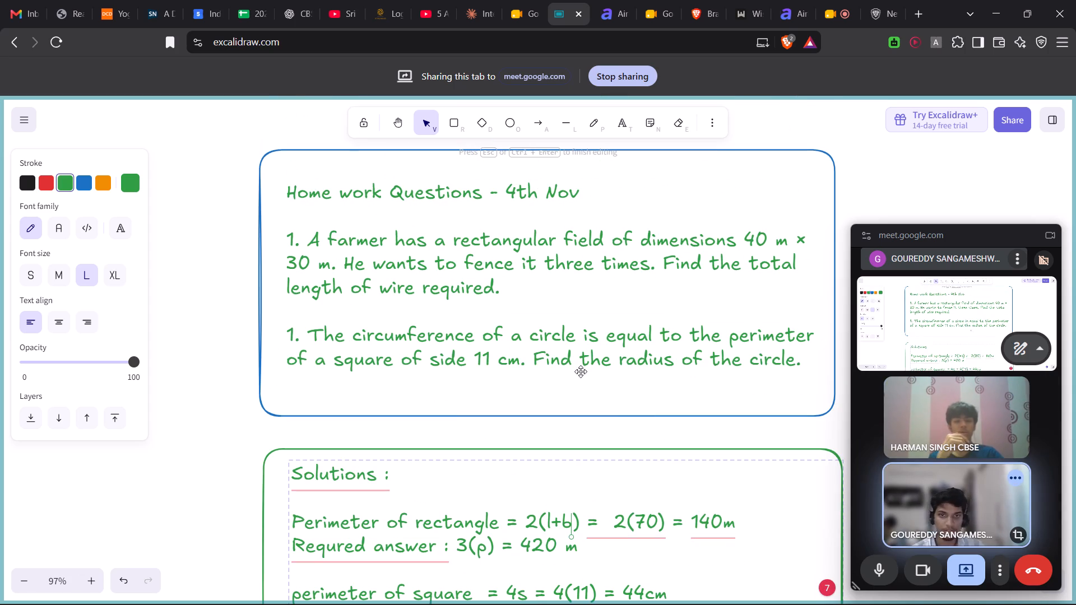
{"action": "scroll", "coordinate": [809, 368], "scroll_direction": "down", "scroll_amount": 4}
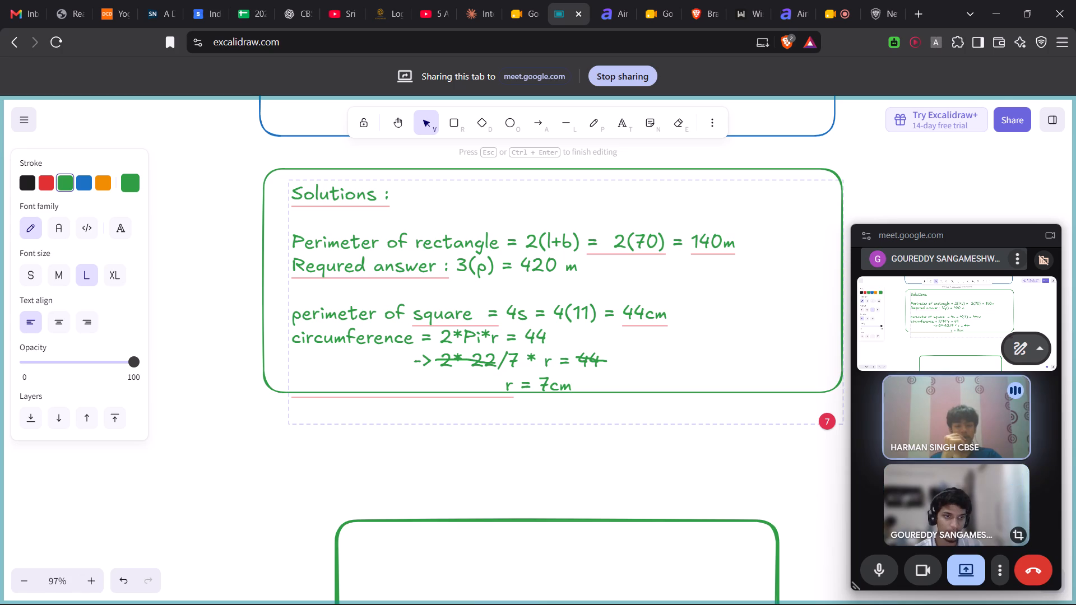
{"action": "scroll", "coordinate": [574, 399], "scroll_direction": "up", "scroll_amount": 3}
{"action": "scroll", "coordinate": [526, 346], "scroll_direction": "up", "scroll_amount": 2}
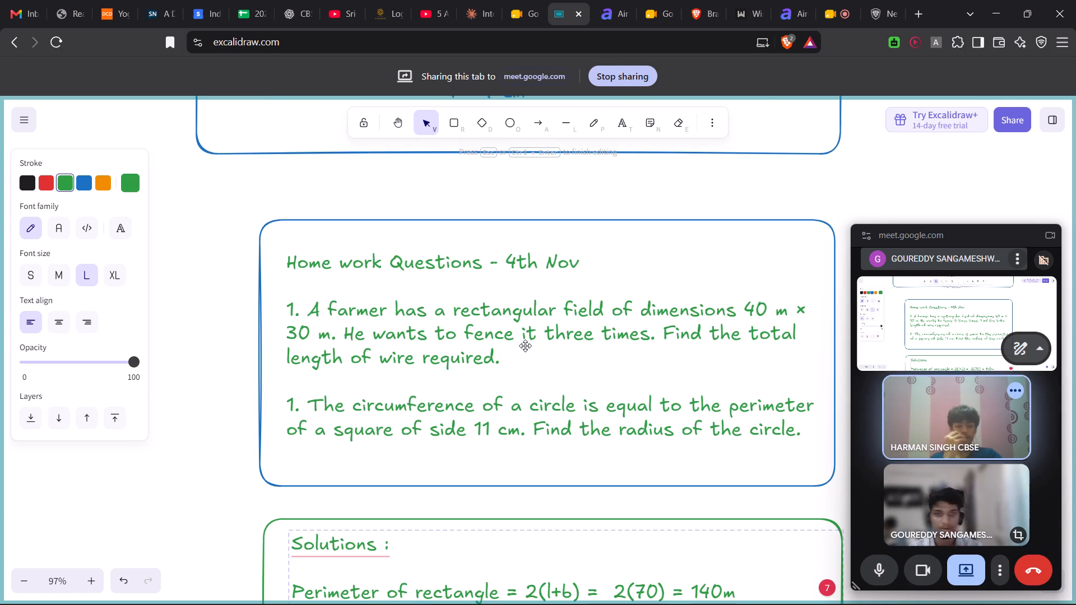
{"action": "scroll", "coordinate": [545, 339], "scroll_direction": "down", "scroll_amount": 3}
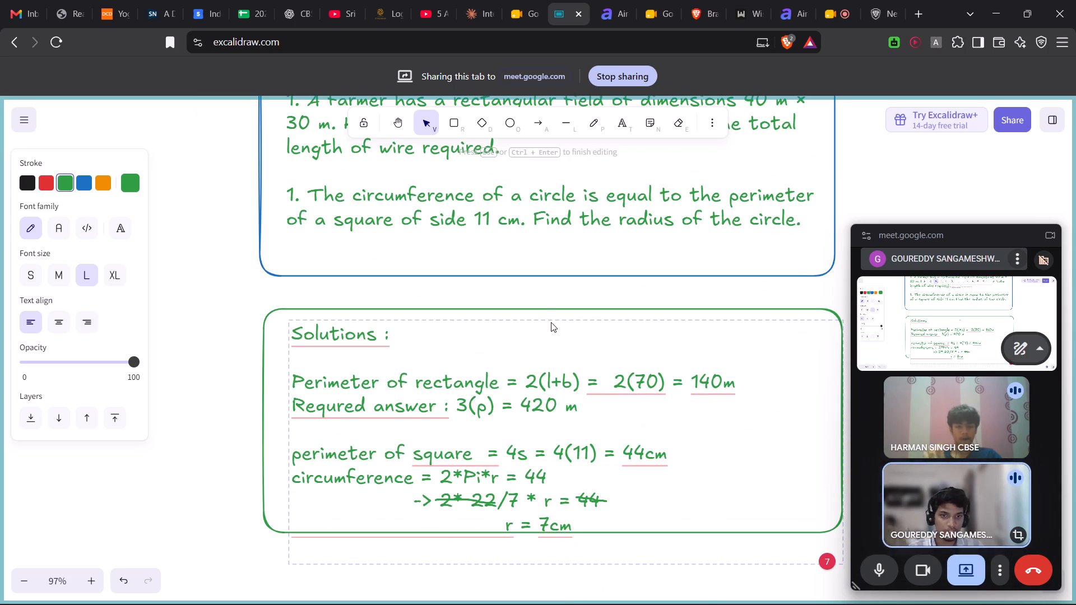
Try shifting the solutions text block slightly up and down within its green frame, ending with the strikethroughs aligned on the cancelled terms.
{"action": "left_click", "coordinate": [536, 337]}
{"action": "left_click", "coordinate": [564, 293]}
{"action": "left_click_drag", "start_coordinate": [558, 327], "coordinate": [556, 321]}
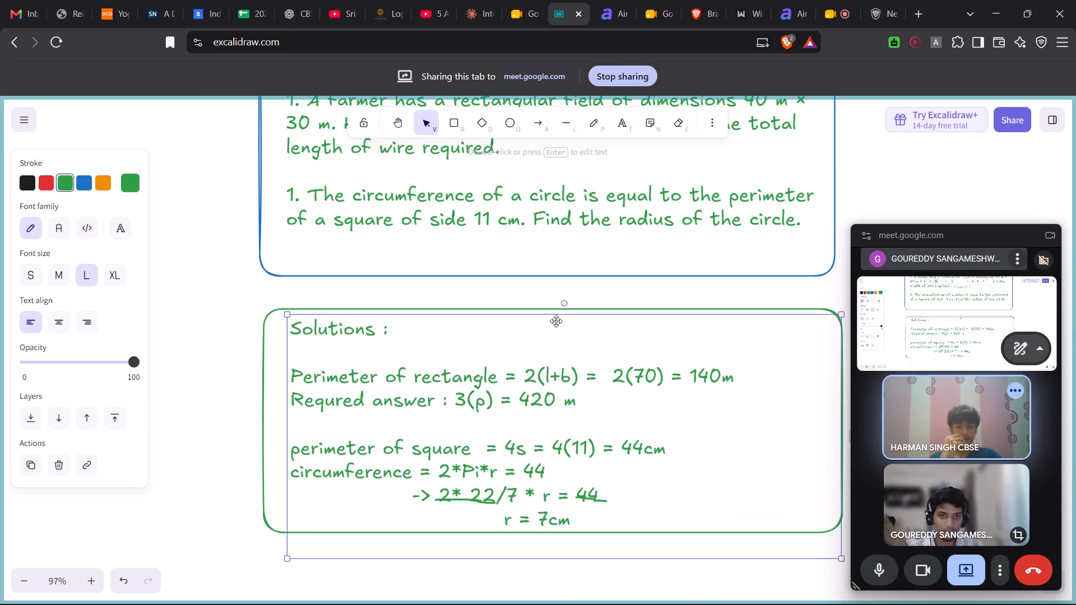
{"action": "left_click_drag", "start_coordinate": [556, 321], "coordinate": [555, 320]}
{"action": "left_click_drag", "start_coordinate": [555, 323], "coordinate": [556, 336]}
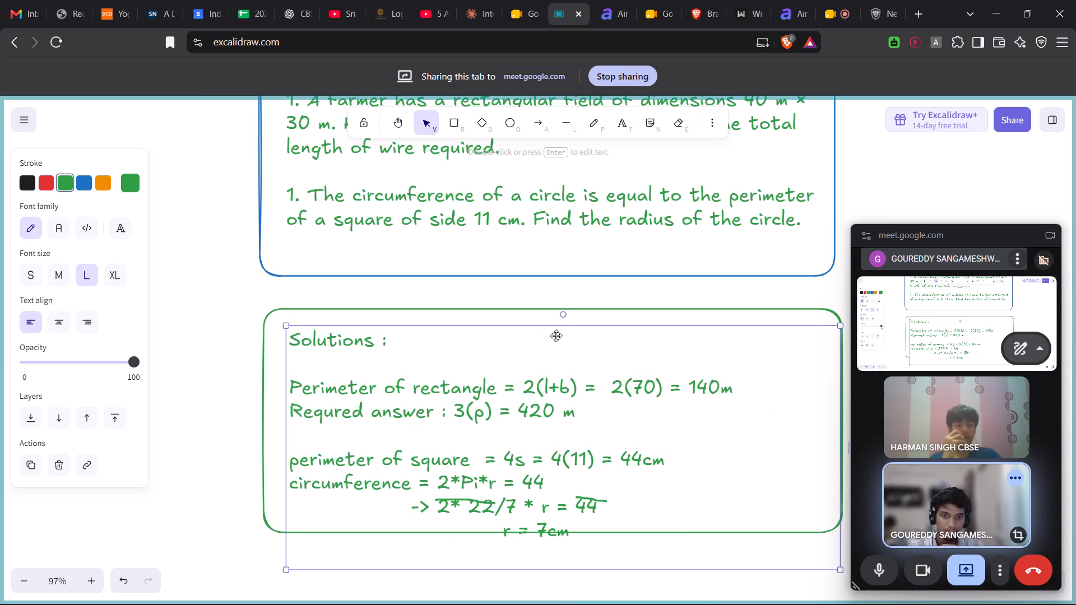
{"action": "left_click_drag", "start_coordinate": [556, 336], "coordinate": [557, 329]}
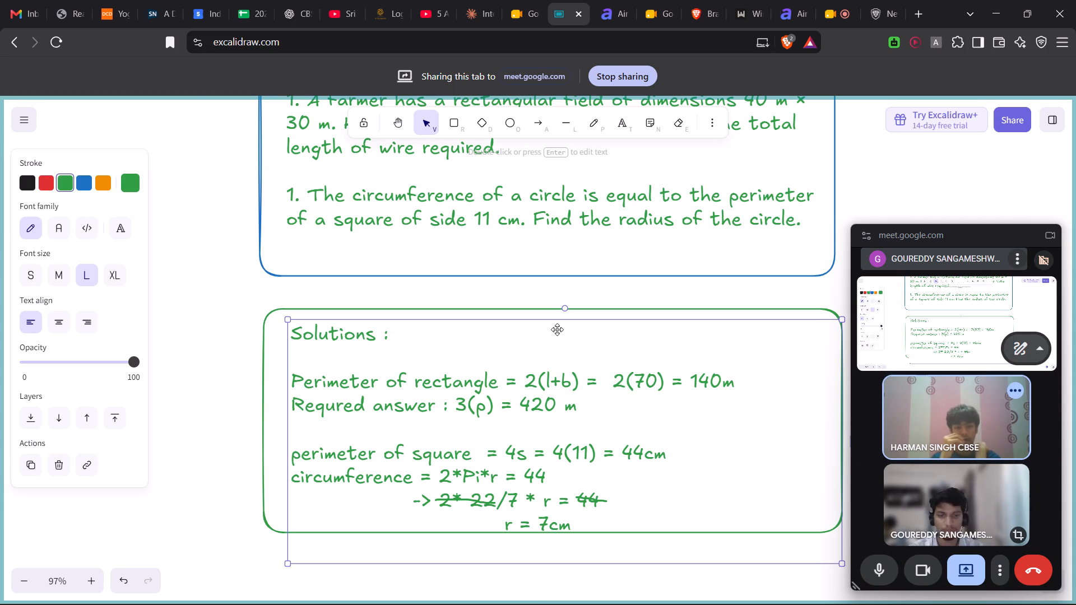
Review the farmer's field question, highlighting the wording about fencing it three times, and compare it with the written solution.
{"action": "scroll", "coordinate": [554, 317], "scroll_direction": "up", "scroll_amount": 3}
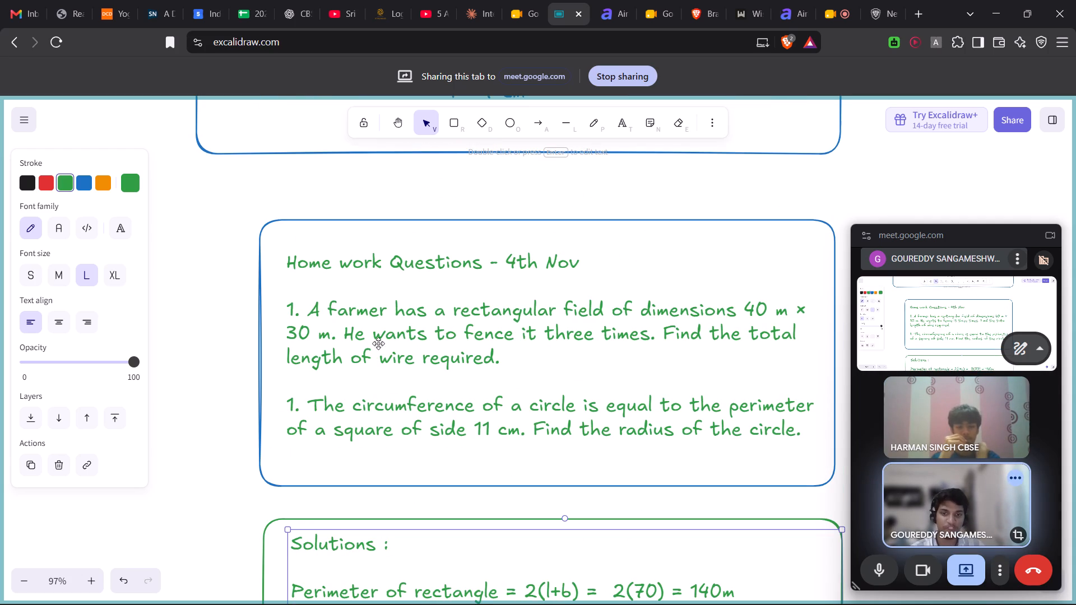
{"action": "double_click", "coordinate": [345, 334]}
{"action": "left_click", "coordinate": [420, 337]}
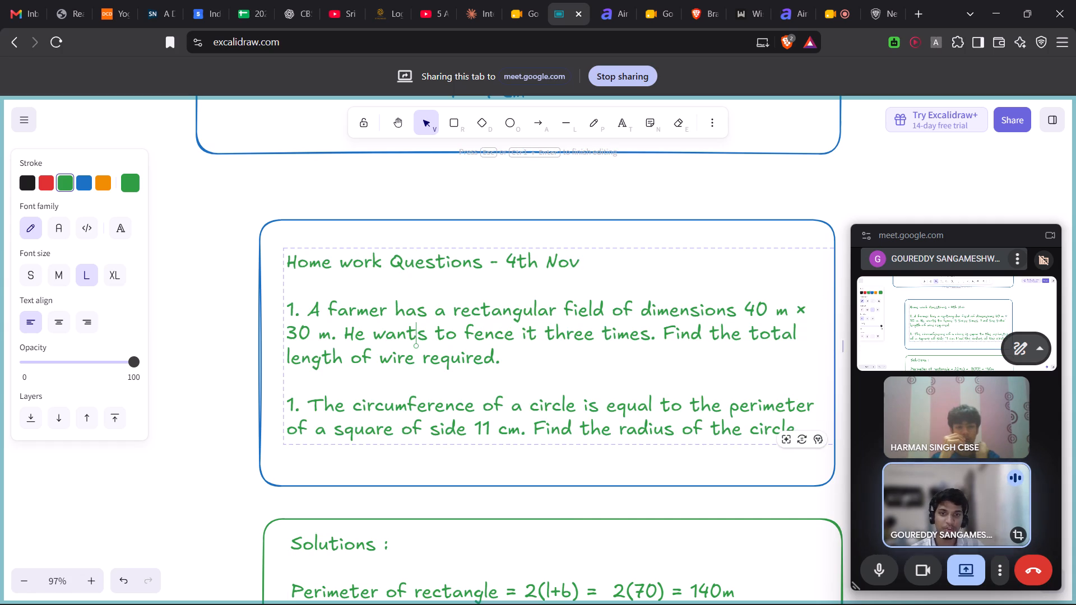
{"action": "left_click_drag", "start_coordinate": [659, 334], "coordinate": [352, 333]}
{"action": "scroll", "coordinate": [495, 340], "scroll_direction": "down", "scroll_amount": 6}
{"action": "left_click", "coordinate": [731, 285]}
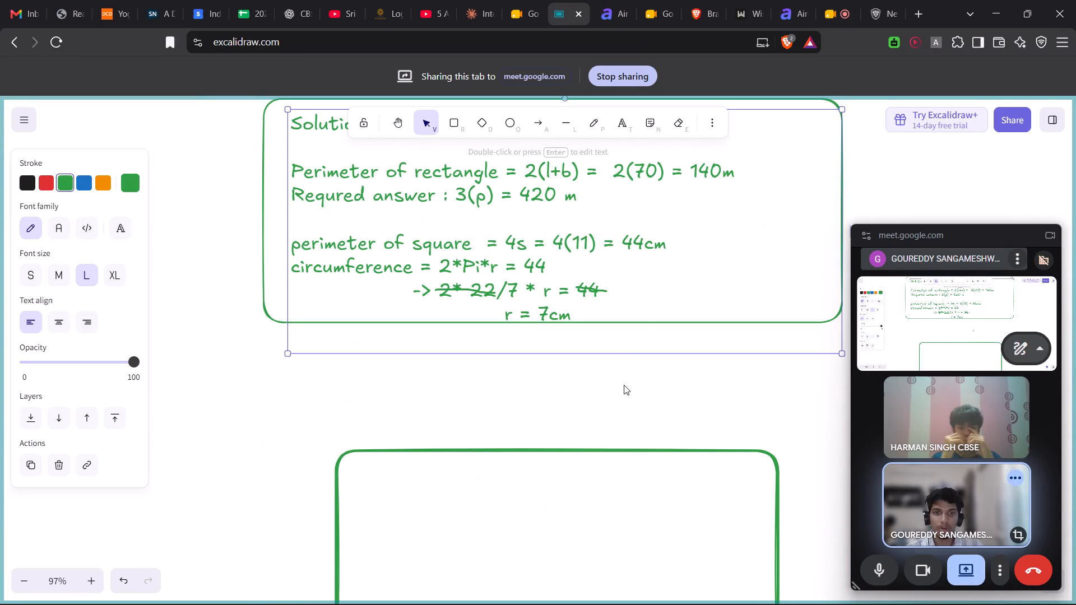
{"action": "left_click", "coordinate": [624, 385]}
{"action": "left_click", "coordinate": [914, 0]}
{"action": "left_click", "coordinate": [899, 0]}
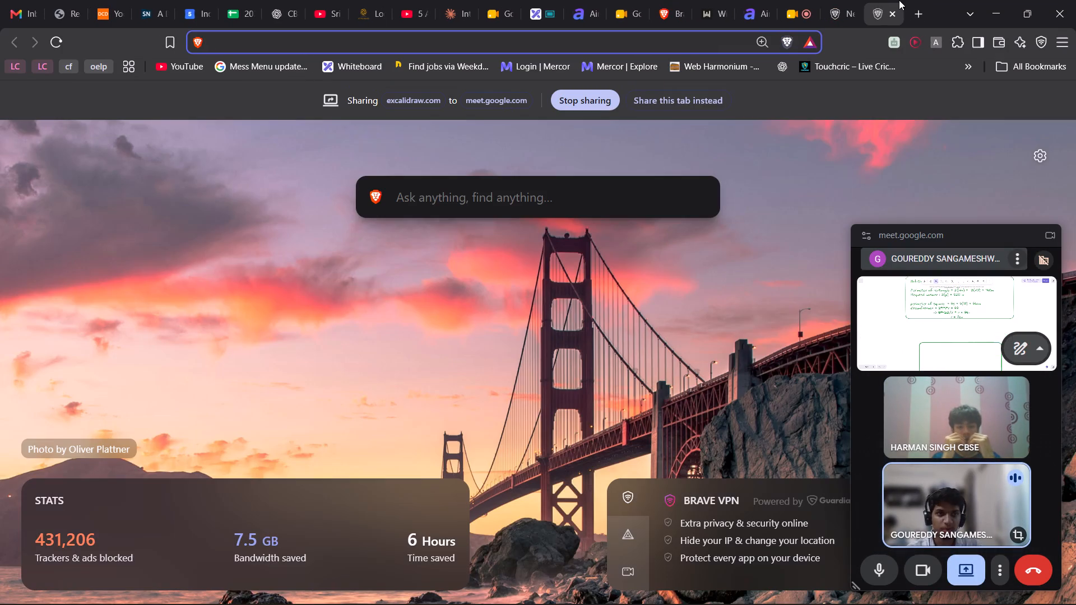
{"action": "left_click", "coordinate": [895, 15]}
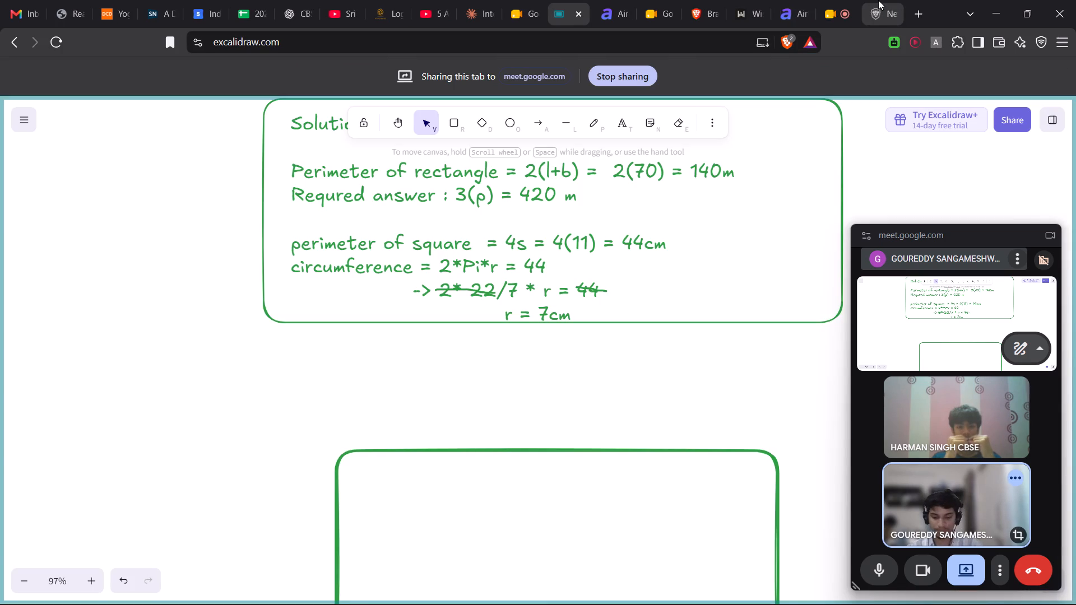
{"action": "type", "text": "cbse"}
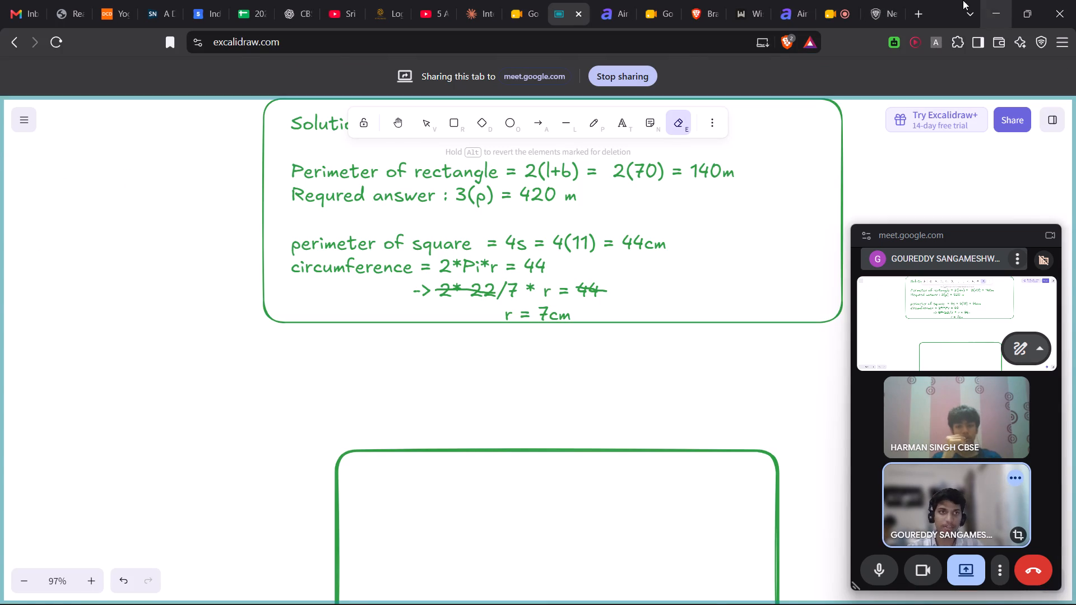
Search the web from the blank browser tab for "cbse maths ganita manjari - chapter 6".
{"action": "left_click", "coordinate": [894, 0]}
{"action": "type", "text": "cbse"}
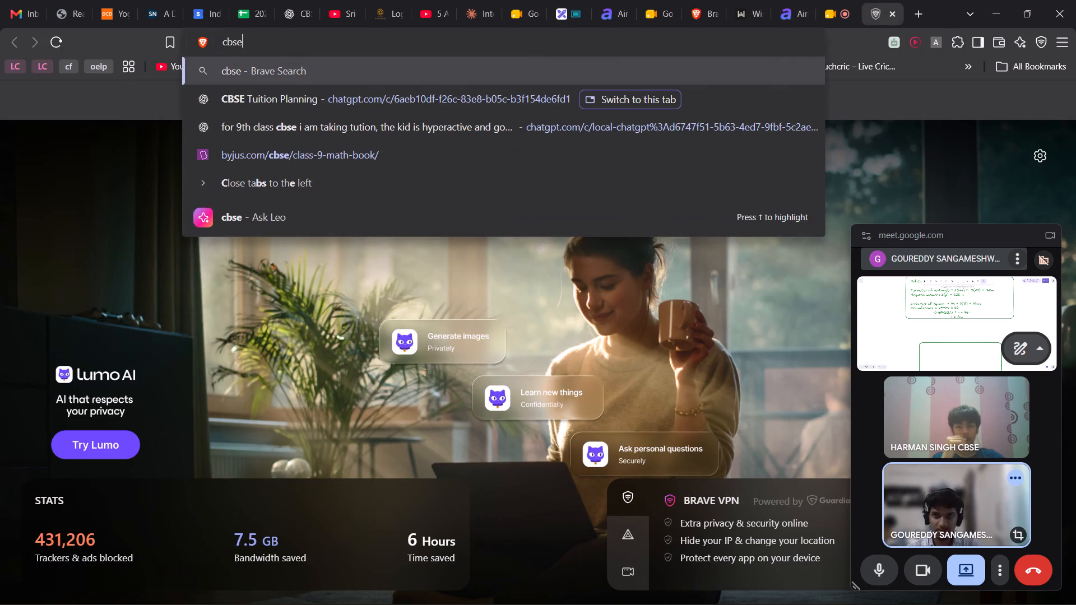
{"action": "key", "text": "space"}
{"action": "type", "text": "maths ganita manjari"}
{"action": "key", "text": "space"}
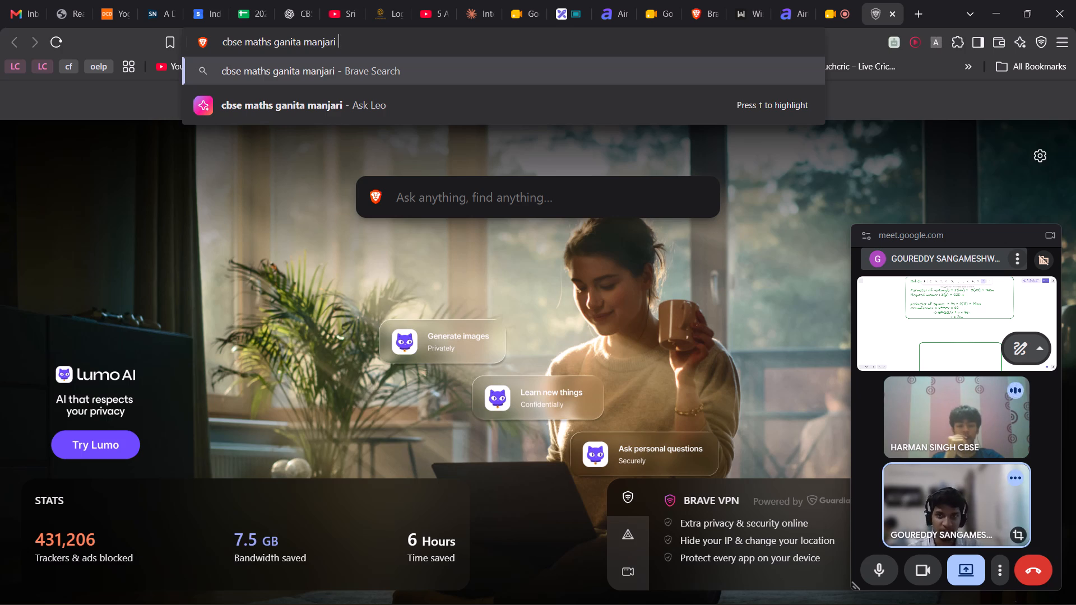
{"action": "key", "text": "space"}
{"action": "type", "text": "-"}
{"action": "key", "text": "BackSpace"}
{"action": "key", "text": "BackSpace"}
{"action": "key", "text": "BackSpace"}
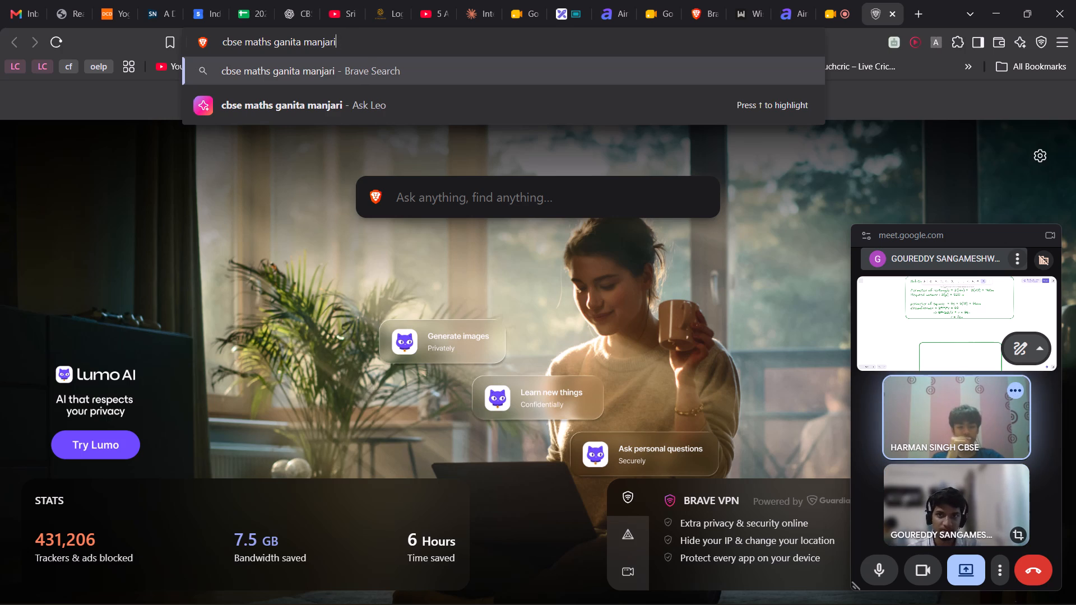
{"action": "key", "text": "space"}
{"action": "type", "text": "-"}
{"action": "key", "text": "space"}
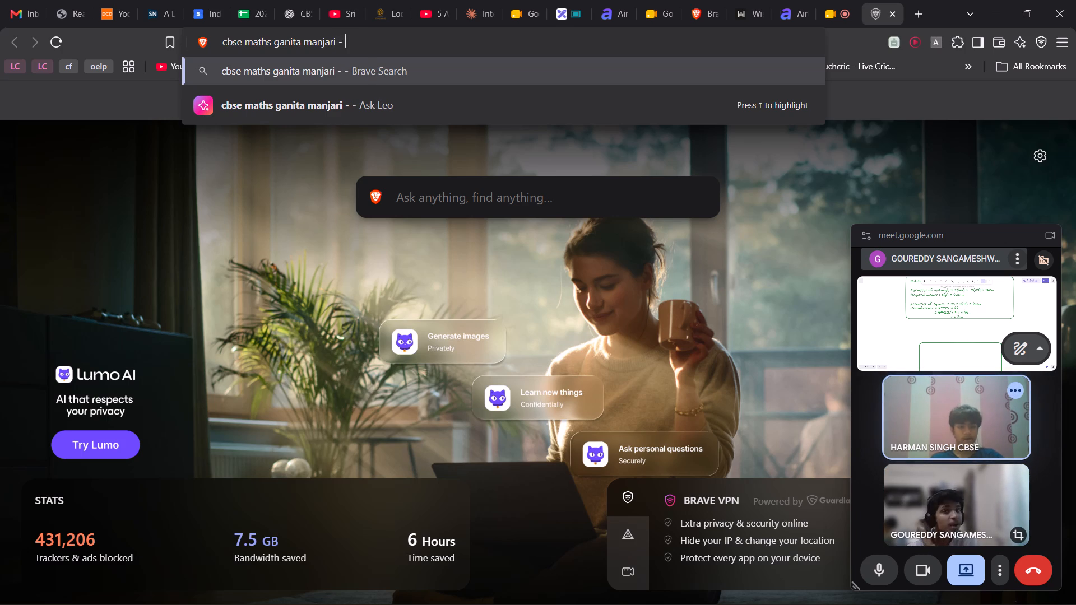
{"action": "type", "text": "chape"}
{"action": "key", "text": "BackSpace"}
{"action": "type", "text": "ter 6"}
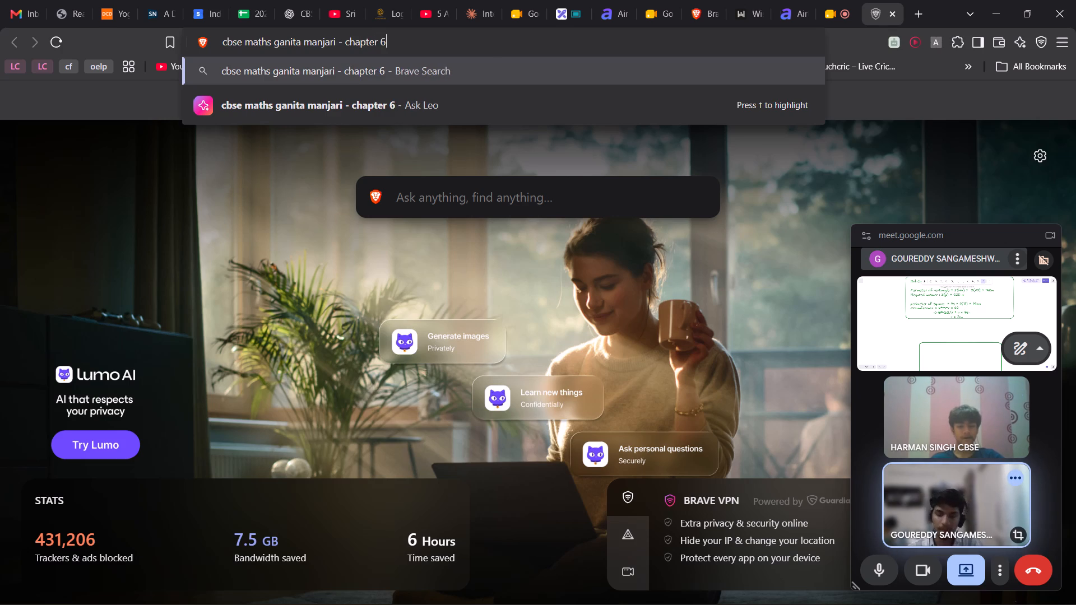
{"action": "key", "text": "Return"}
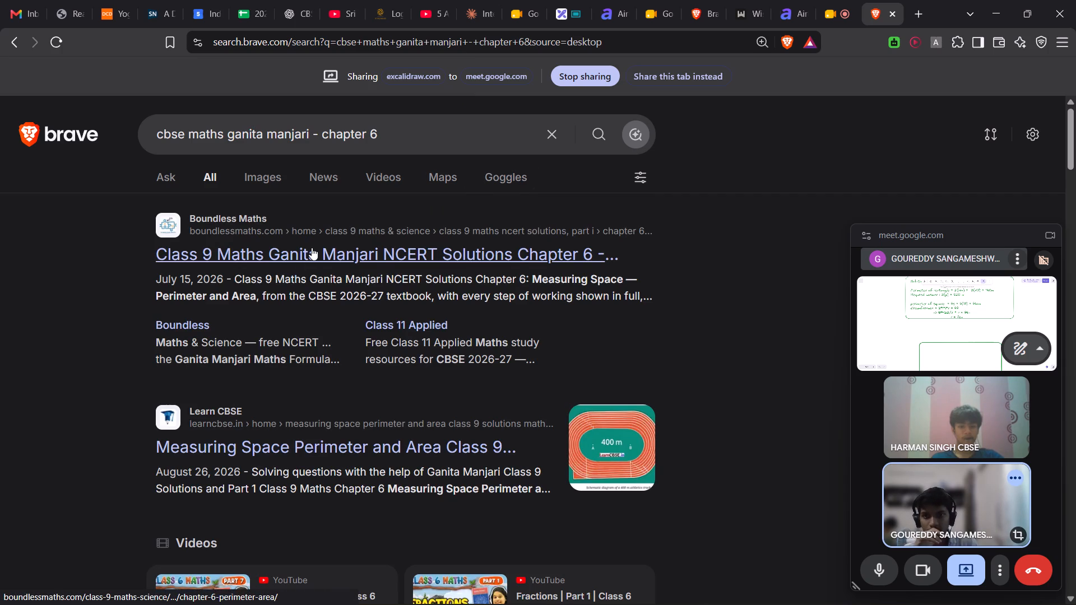
Skim the results, refine the search to "cbse maths ganita manjari - chapter 6 pdf", and dismiss the McAfee offer.
{"action": "scroll", "coordinate": [403, 266], "scroll_direction": "down", "scroll_amount": 9}
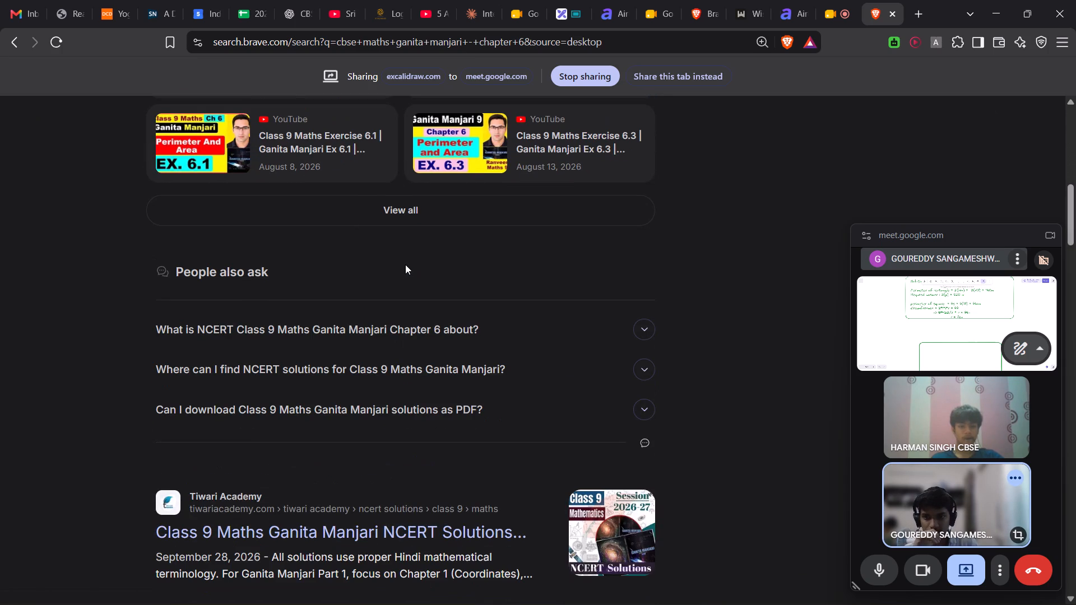
{"action": "scroll", "coordinate": [366, 319], "scroll_direction": "up", "scroll_amount": 16}
{"action": "left_click", "coordinate": [405, 129]}
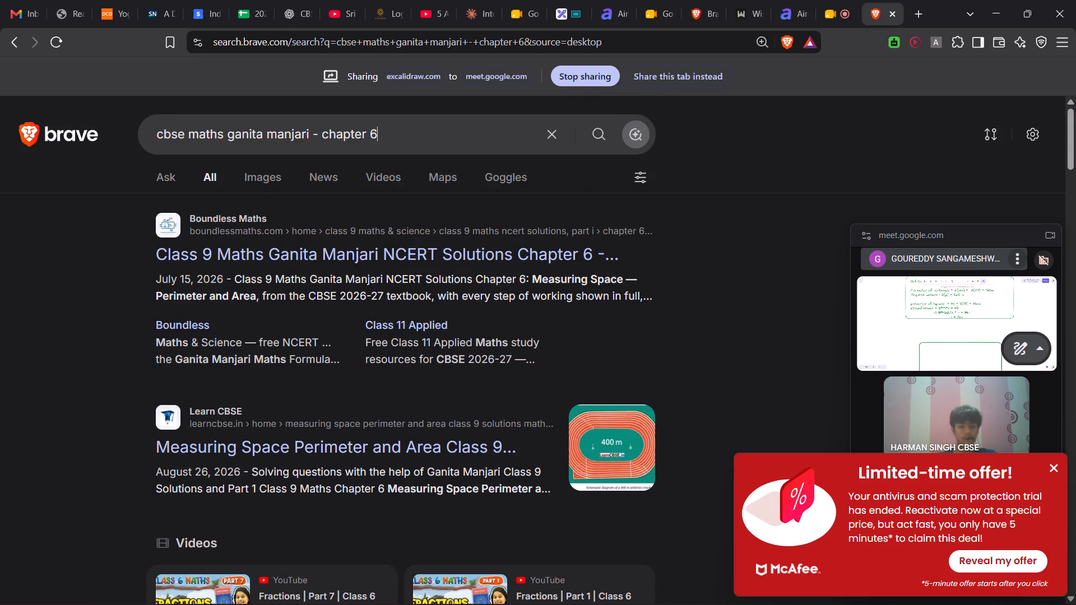
{"action": "key", "text": "space"}
{"action": "type", "text": "pdf"}
{"action": "key", "text": "Return"}
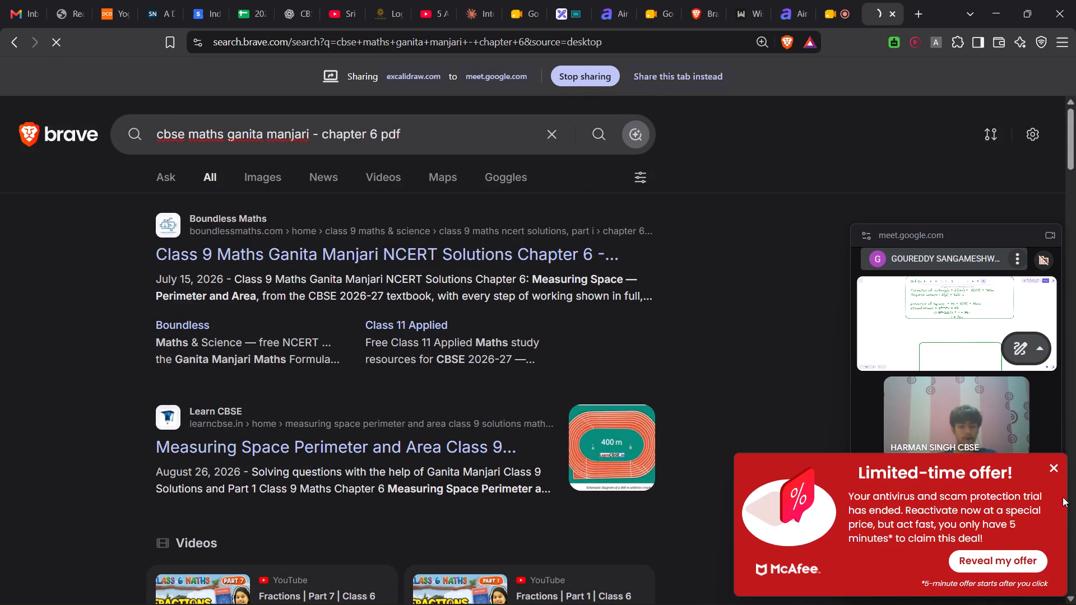
{"action": "left_click", "coordinate": [1052, 469]}
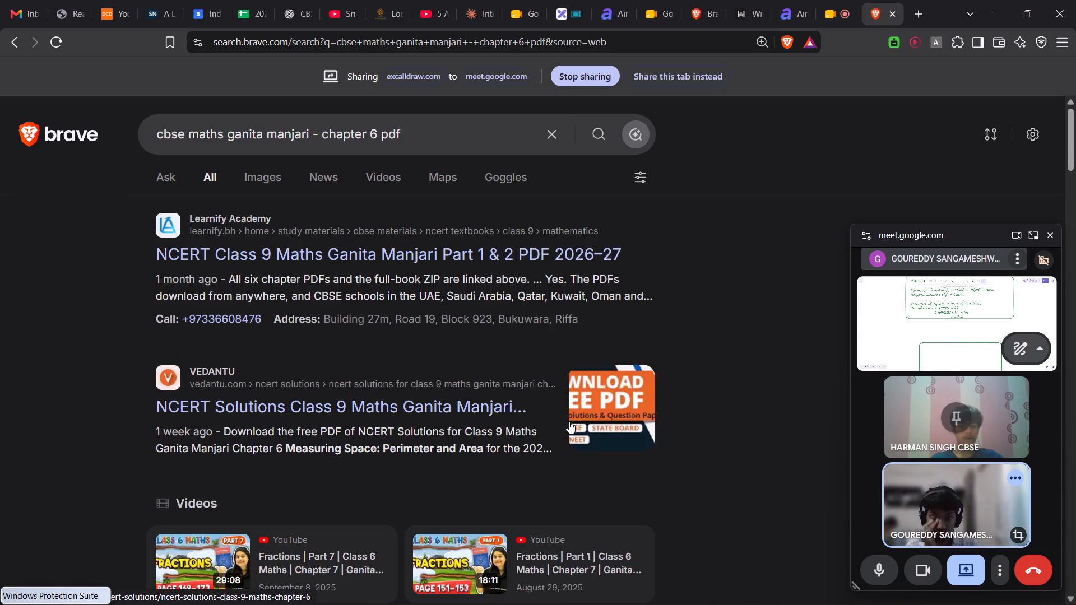
Open the StudentBro result for the NCERT Class 9 Maths (Ganita Manjari) PDF 2026-27 and look through its chapter list.
{"action": "scroll", "coordinate": [407, 316], "scroll_direction": "down", "scroll_amount": 4}
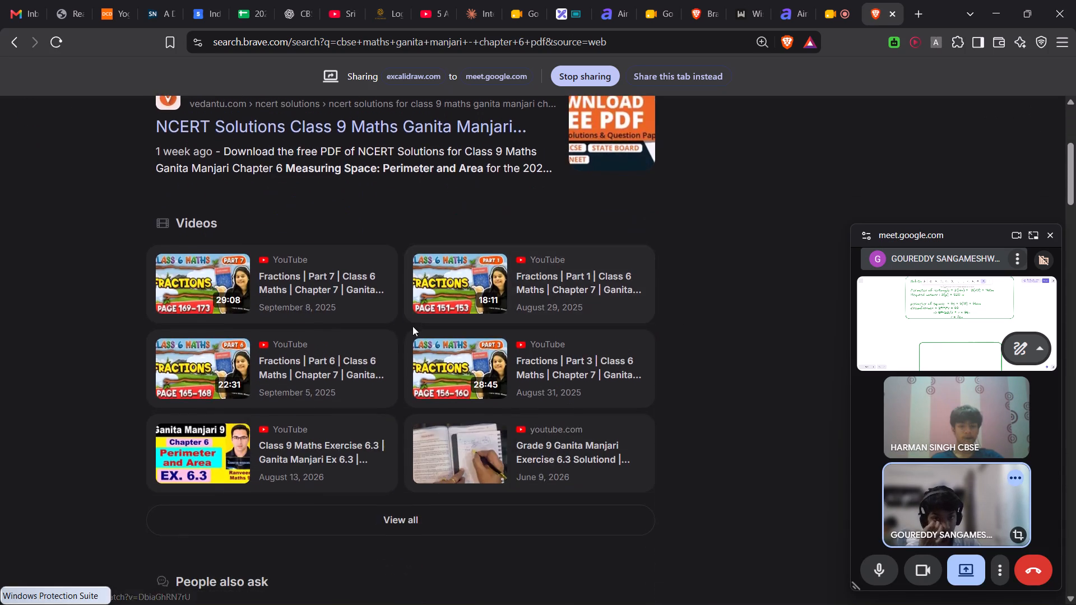
{"action": "scroll", "coordinate": [412, 326], "scroll_direction": "down", "scroll_amount": 9}
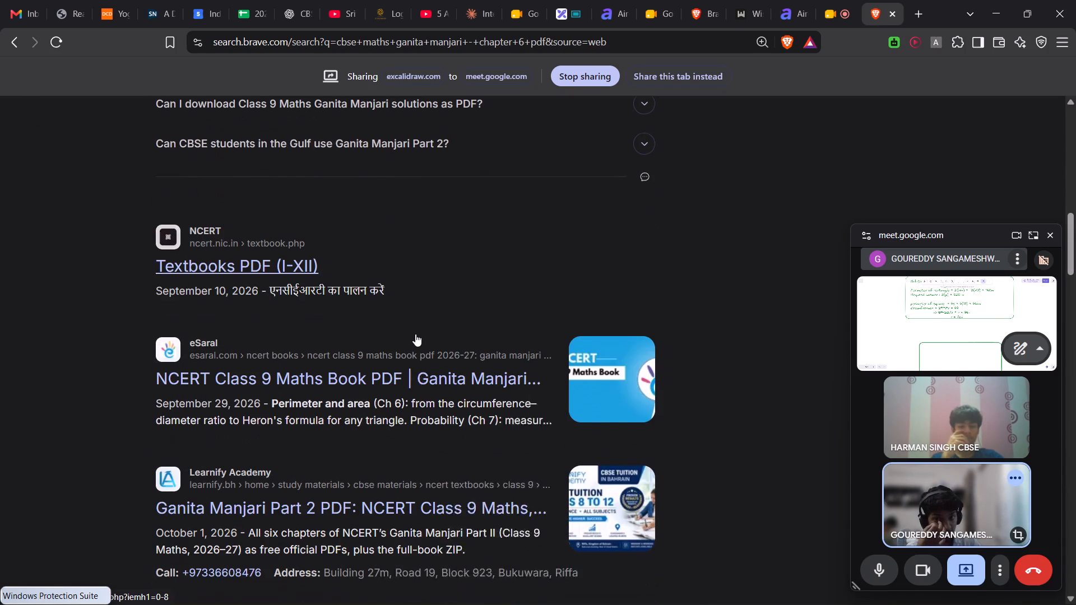
{"action": "scroll", "coordinate": [415, 334], "scroll_direction": "down", "scroll_amount": 3}
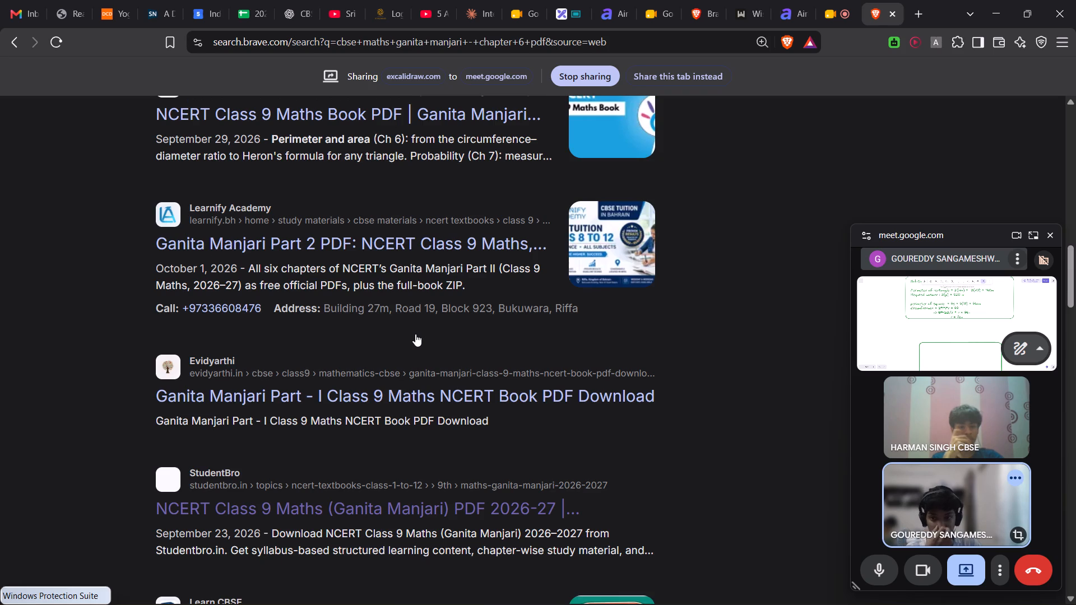
{"action": "scroll", "coordinate": [415, 334], "scroll_direction": "down", "scroll_amount": 3}
{"action": "left_click", "coordinate": [401, 298]}
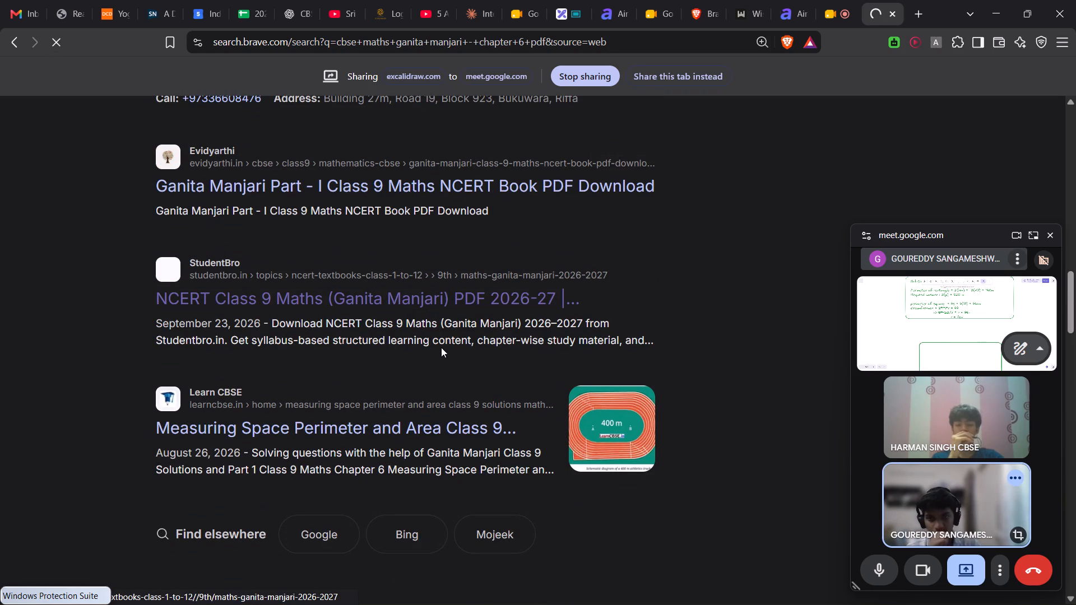
{"action": "scroll", "coordinate": [447, 367], "scroll_direction": "down", "scroll_amount": 8}
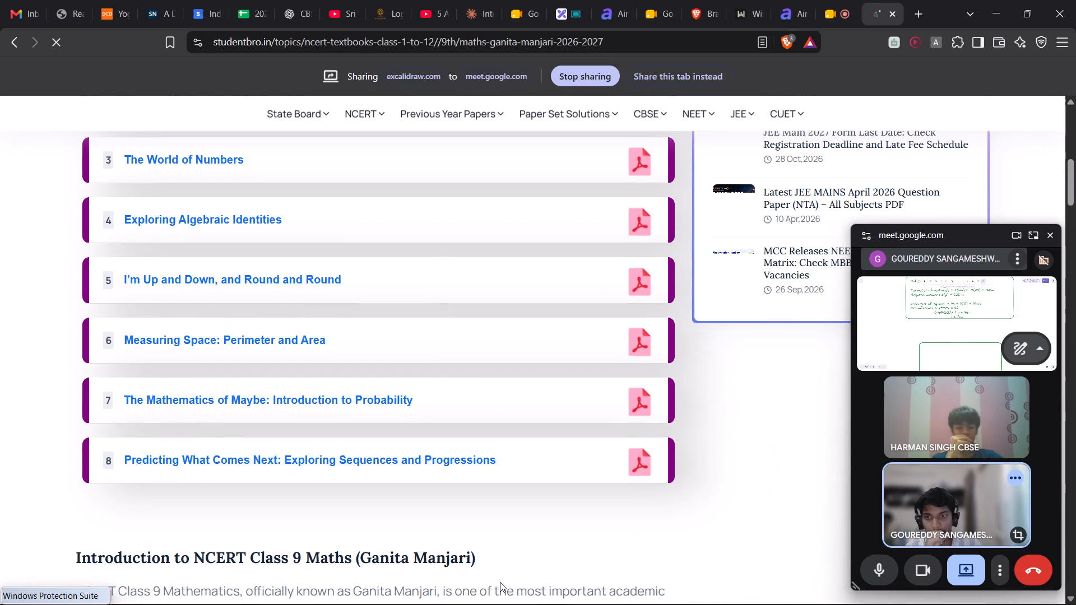
Switch to File Explorer and open the chapter 6 PDF, iemh106, from the inner folder of the recently downloaded iemh1dd archive.
{"action": "left_click", "coordinate": [618, 591]}
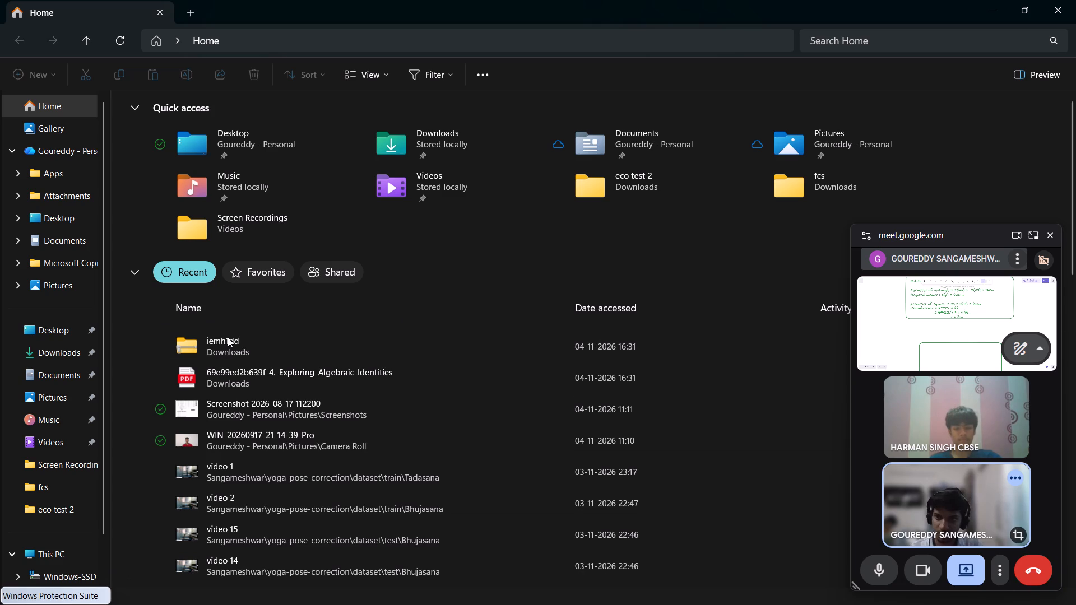
{"action": "double_click", "coordinate": [173, 335]}
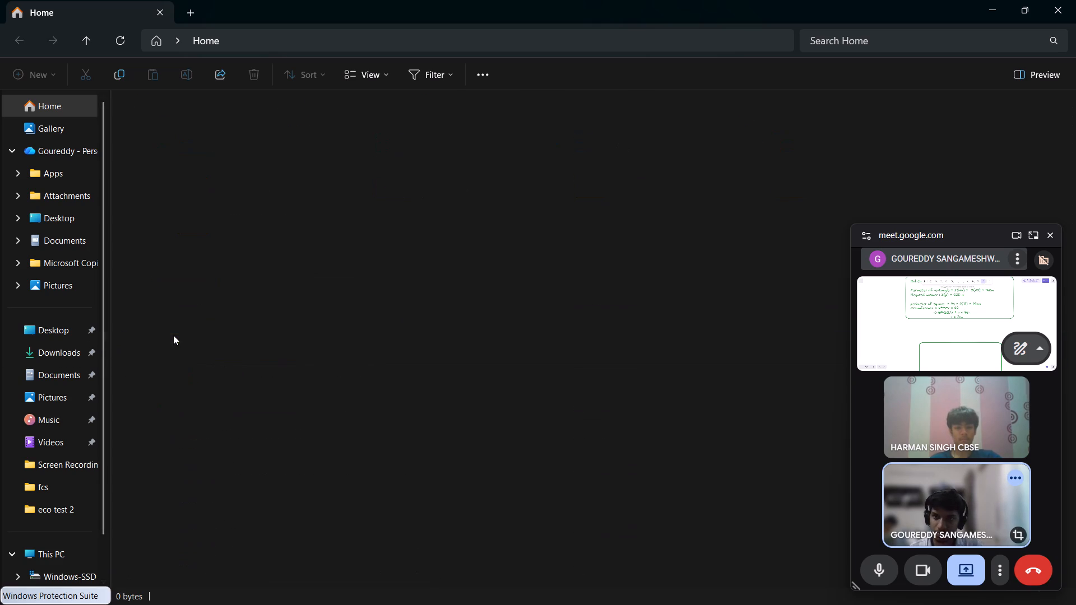
{"action": "double_click", "coordinate": [194, 122]}
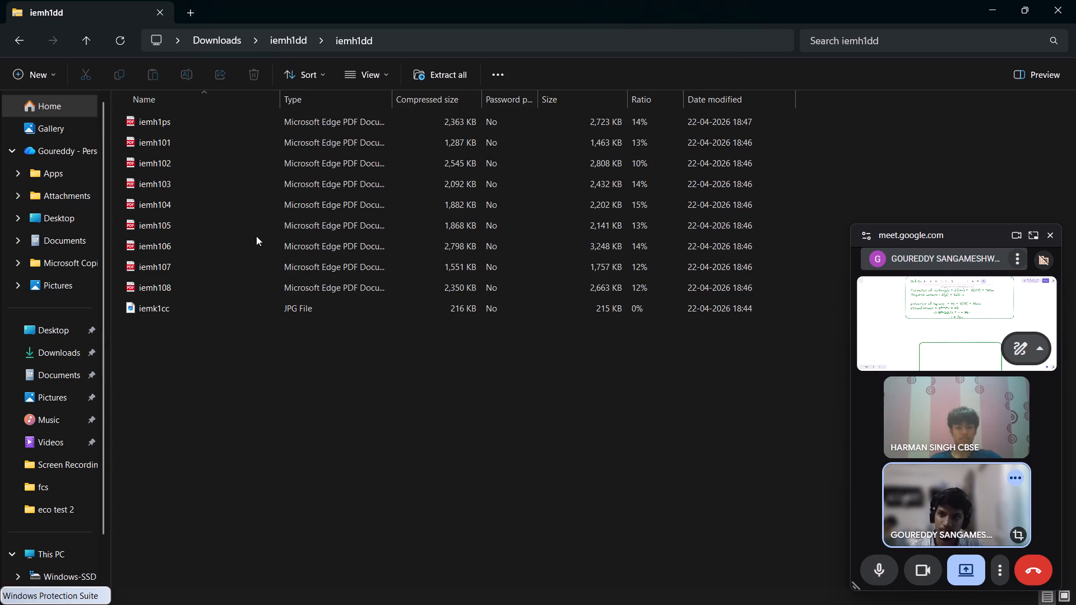
{"action": "double_click", "coordinate": [258, 240]}
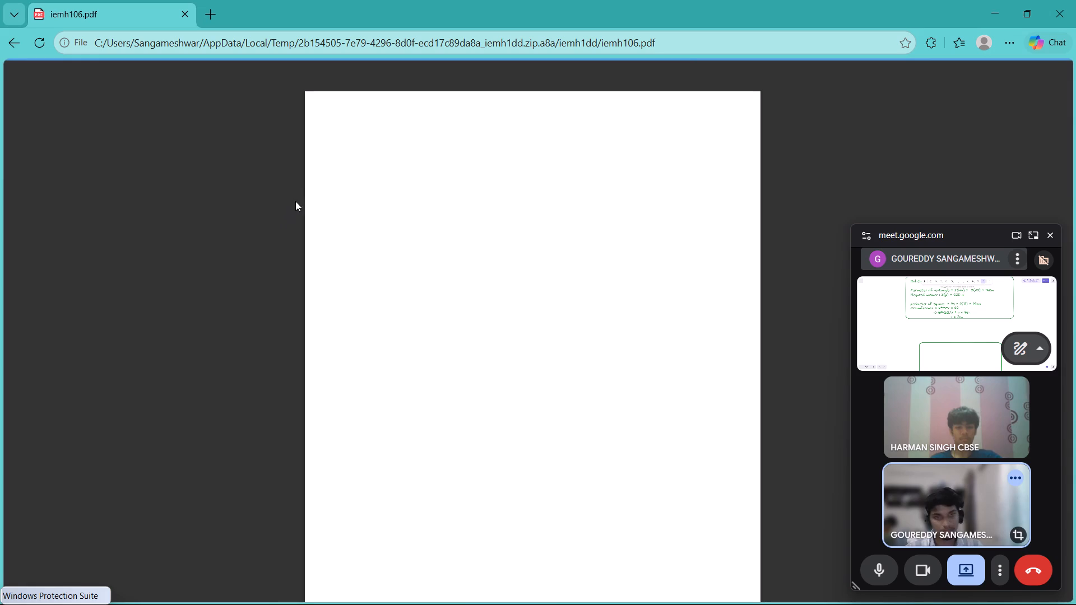
{"action": "scroll", "coordinate": [756, 280], "scroll_direction": "down", "scroll_amount": 1}
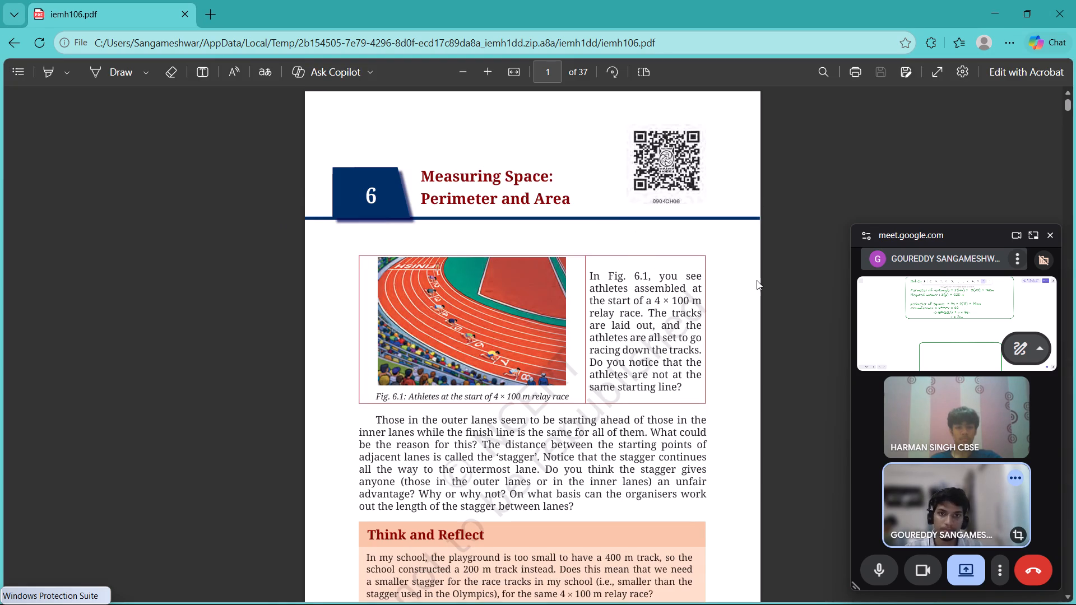
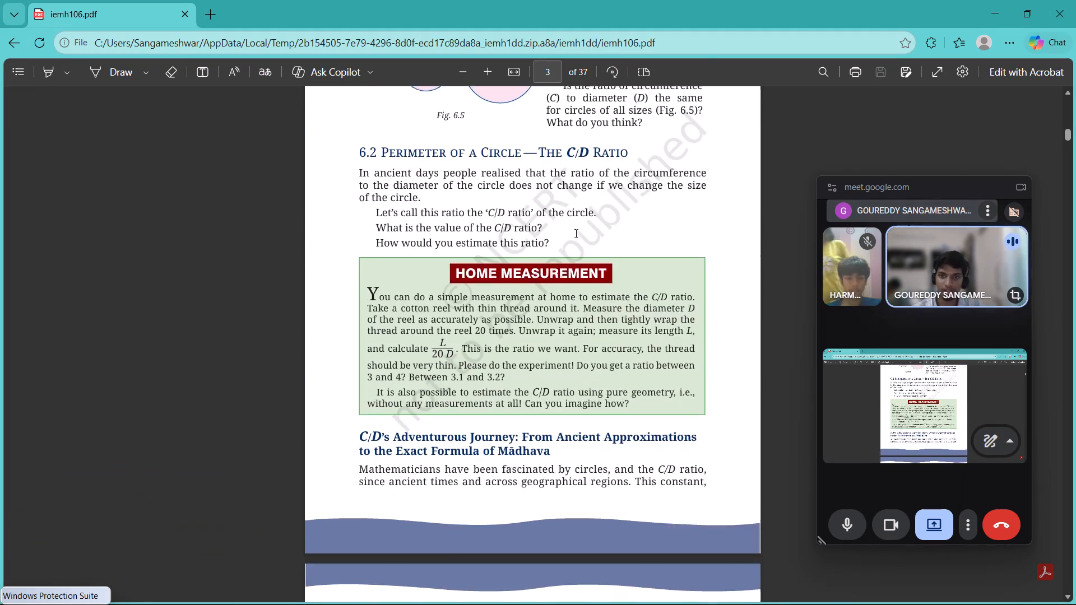
Skim the chapter 6 PDF from section 6.2 on the C/D ratio through the perimeter exercises to the area of a triangle pages.
{"action": "scroll", "coordinate": [576, 231], "scroll_direction": "down", "scroll_amount": 20}
{"action": "scroll", "coordinate": [576, 231], "scroll_direction": "down", "scroll_amount": 12}
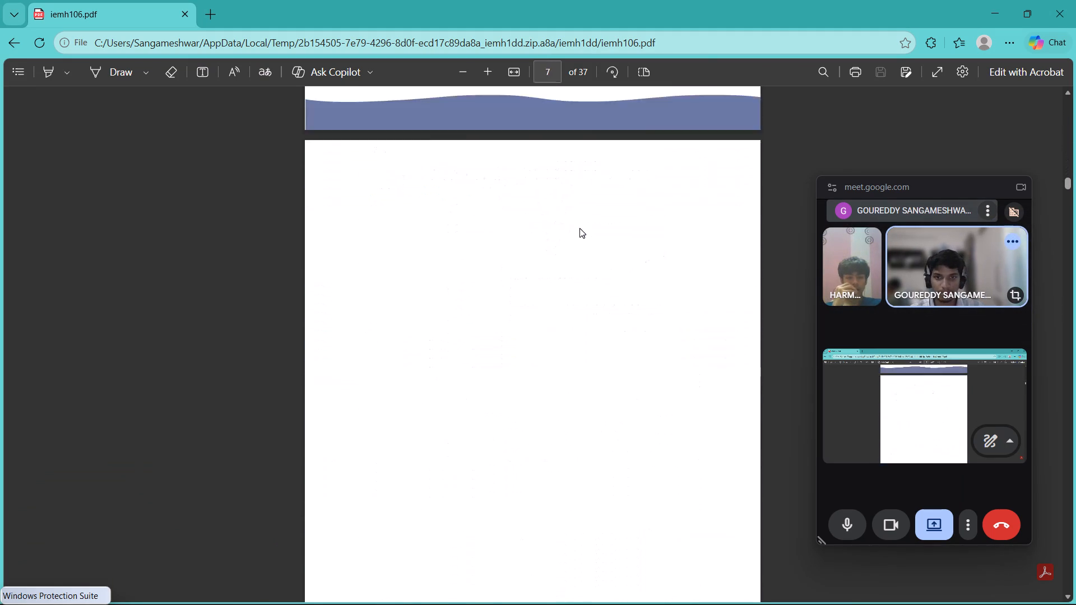
{"action": "scroll", "coordinate": [579, 228], "scroll_direction": "down", "scroll_amount": 19}
{"action": "scroll", "coordinate": [579, 228], "scroll_direction": "down", "scroll_amount": 7}
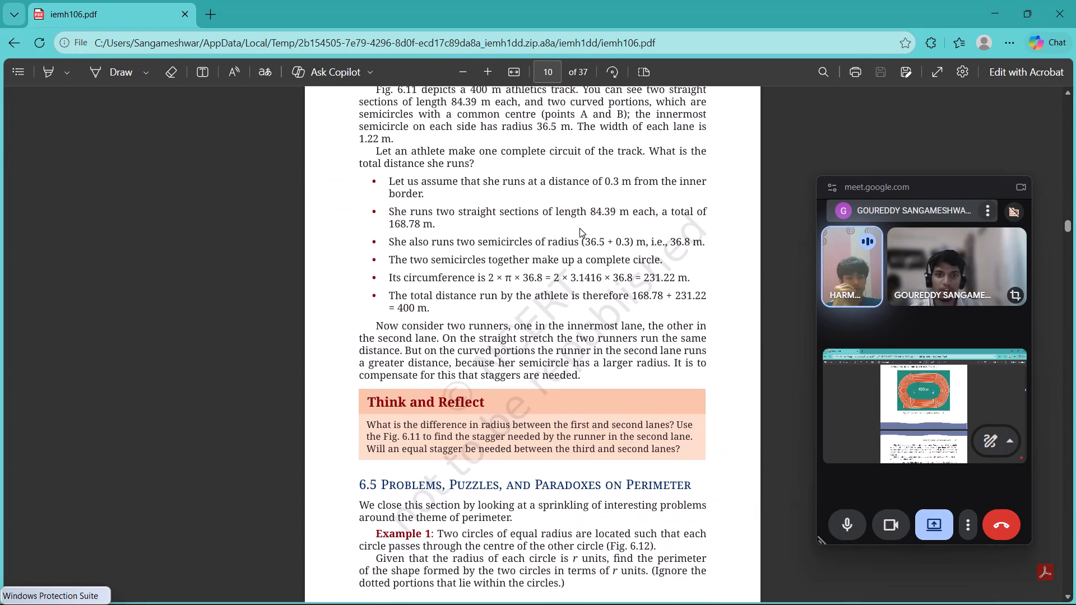
{"action": "scroll", "coordinate": [579, 228], "scroll_direction": "down", "scroll_amount": 11}
{"action": "scroll", "coordinate": [579, 228], "scroll_direction": "down", "scroll_amount": 12}
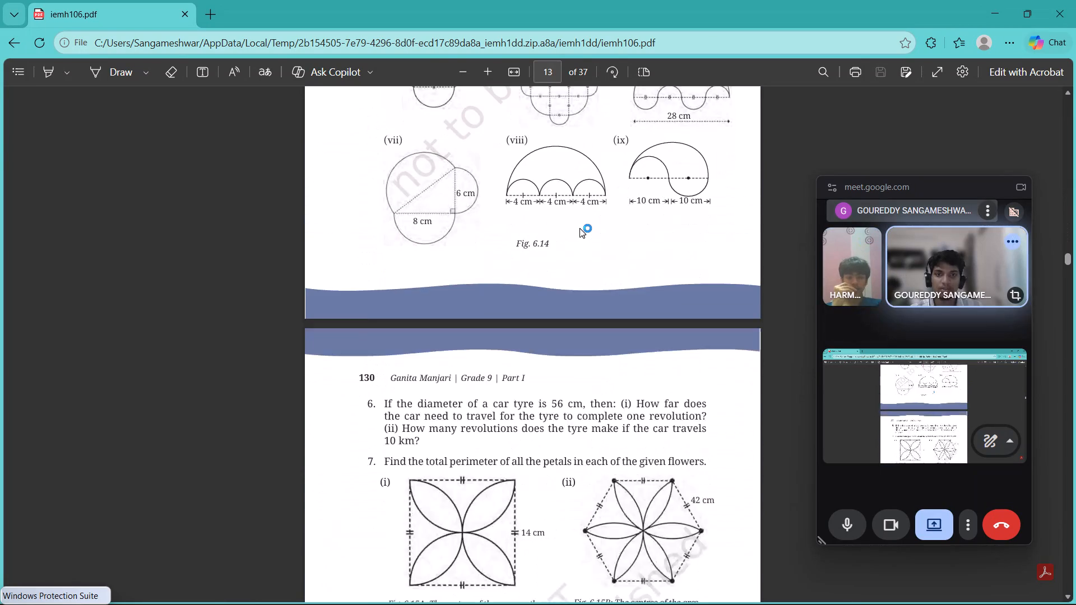
{"action": "scroll", "coordinate": [579, 228], "scroll_direction": "down", "scroll_amount": 12}
{"action": "scroll", "coordinate": [579, 228], "scroll_direction": "down", "scroll_amount": 15}
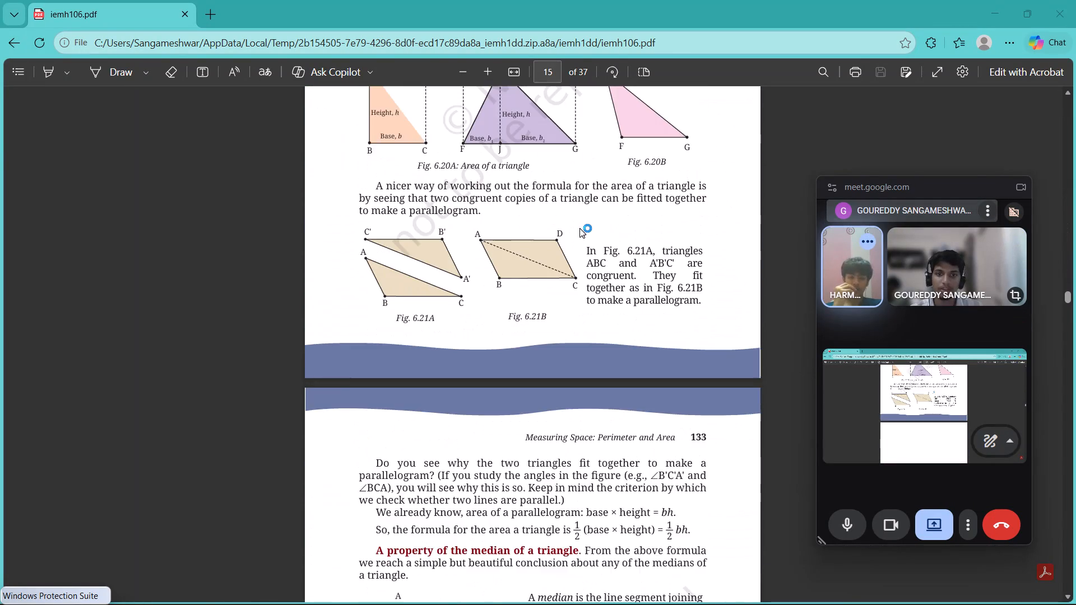
Skim forward through the chapter 6 PDF, past the area of a circle section, to Exercise Set 6.3 on page 148.
{"action": "scroll", "coordinate": [579, 228], "scroll_direction": "down", "scroll_amount": 13}
{"action": "middle_click", "coordinate": [579, 228]}
{"action": "left_click", "coordinate": [615, 413]}
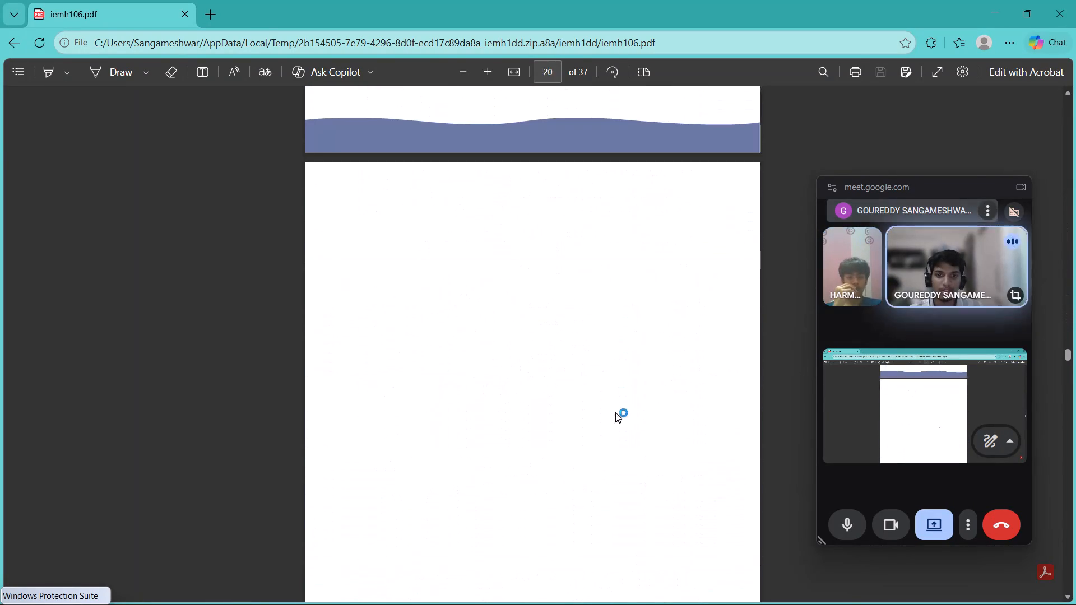
{"action": "scroll", "coordinate": [578, 341], "scroll_direction": "down", "scroll_amount": 20}
{"action": "scroll", "coordinate": [578, 341], "scroll_direction": "down", "scroll_amount": 14}
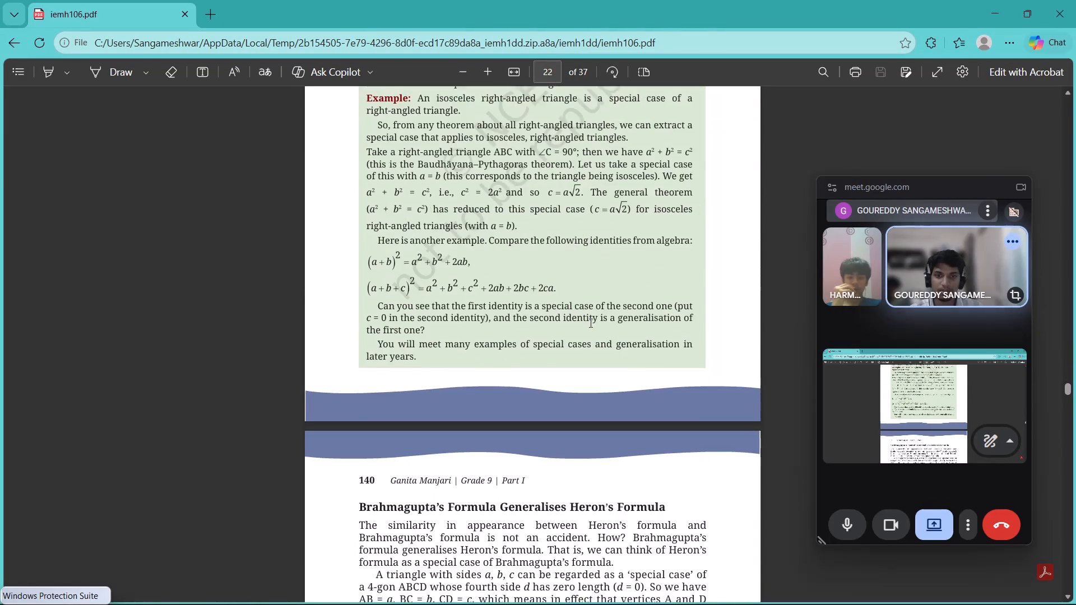
{"action": "scroll", "coordinate": [590, 323], "scroll_direction": "down", "scroll_amount": 3}
{"action": "scroll", "coordinate": [590, 323], "scroll_direction": "down", "scroll_amount": 20}
{"action": "scroll", "coordinate": [590, 323], "scroll_direction": "down", "scroll_amount": 11}
{"action": "scroll", "coordinate": [607, 269], "scroll_direction": "down", "scroll_amount": 5}
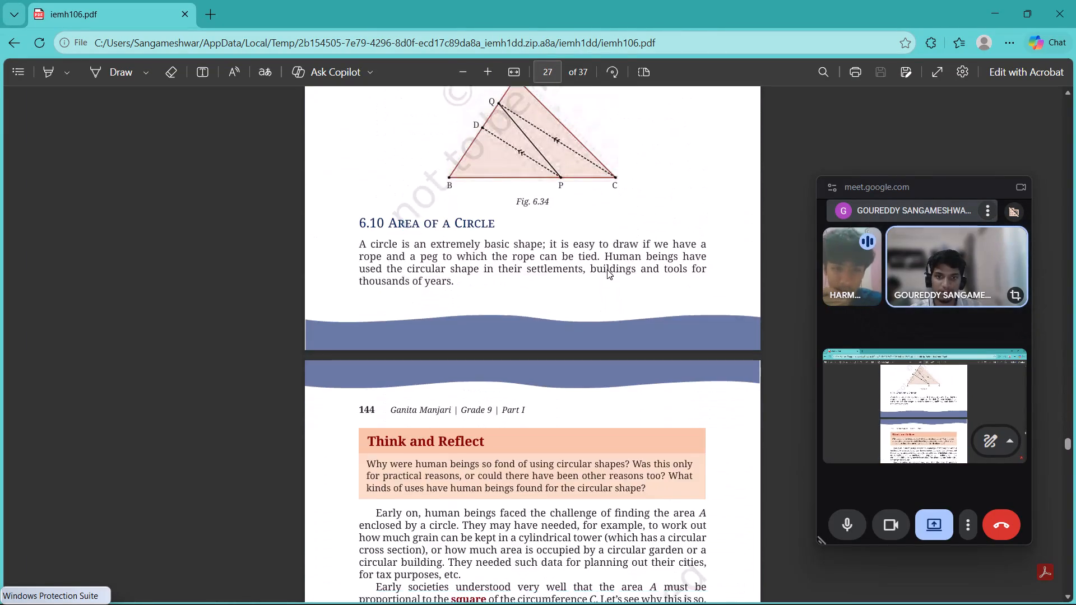
{"action": "scroll", "coordinate": [607, 269], "scroll_direction": "down", "scroll_amount": 15}
{"action": "scroll", "coordinate": [607, 266], "scroll_direction": "up", "scroll_amount": 19}
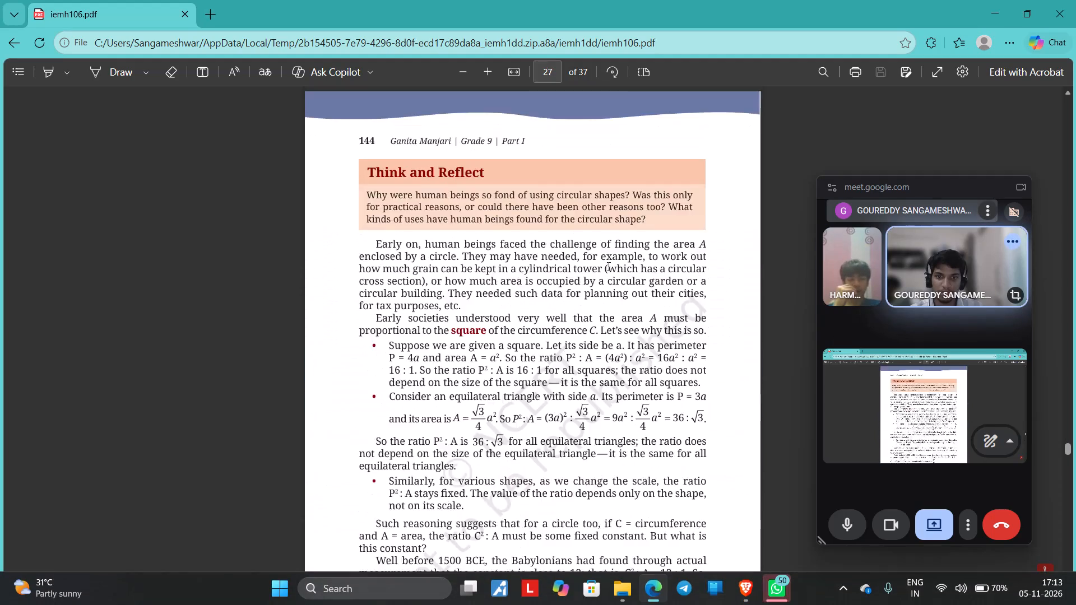
{"action": "scroll", "coordinate": [607, 266], "scroll_direction": "up", "scroll_amount": 2}
{"action": "middle_click", "coordinate": [563, 156]}
{"action": "left_click", "coordinate": [597, 404]}
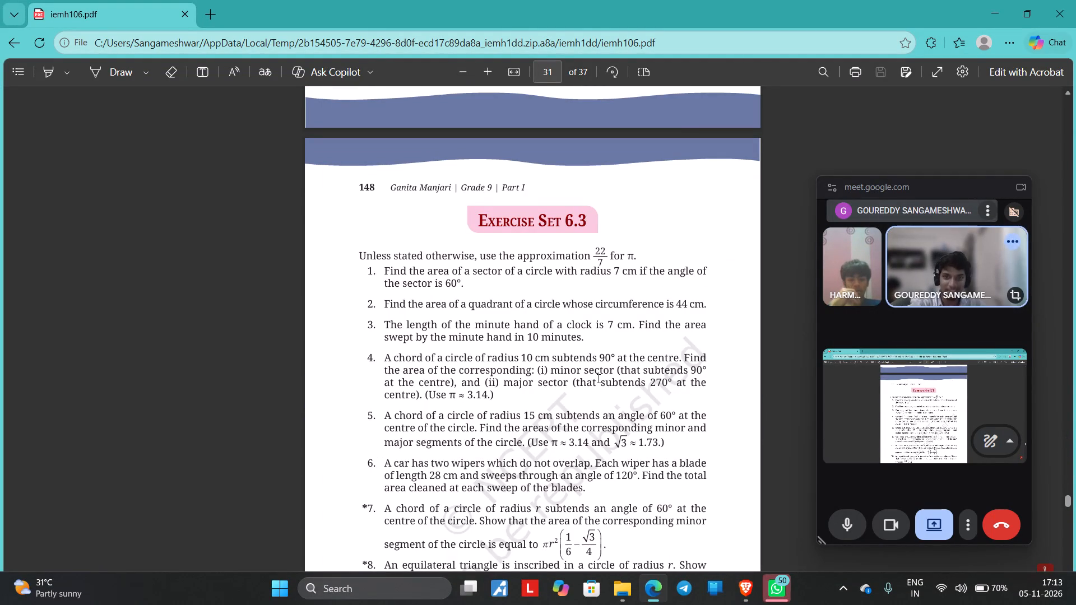
Go back through the sector, Brahmagupta and Heron's formula sections to Exercise Set 6.1 on page 129.
{"action": "scroll", "coordinate": [598, 374], "scroll_direction": "up", "scroll_amount": 5}
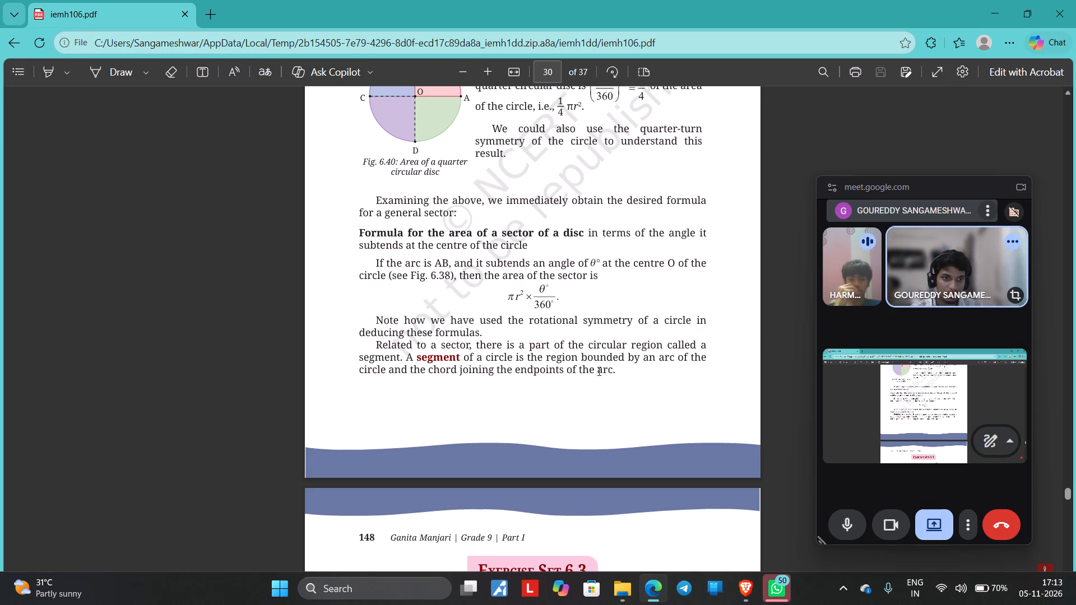
{"action": "scroll", "coordinate": [598, 371], "scroll_direction": "up", "scroll_amount": 5}
{"action": "middle_click", "coordinate": [595, 330]}
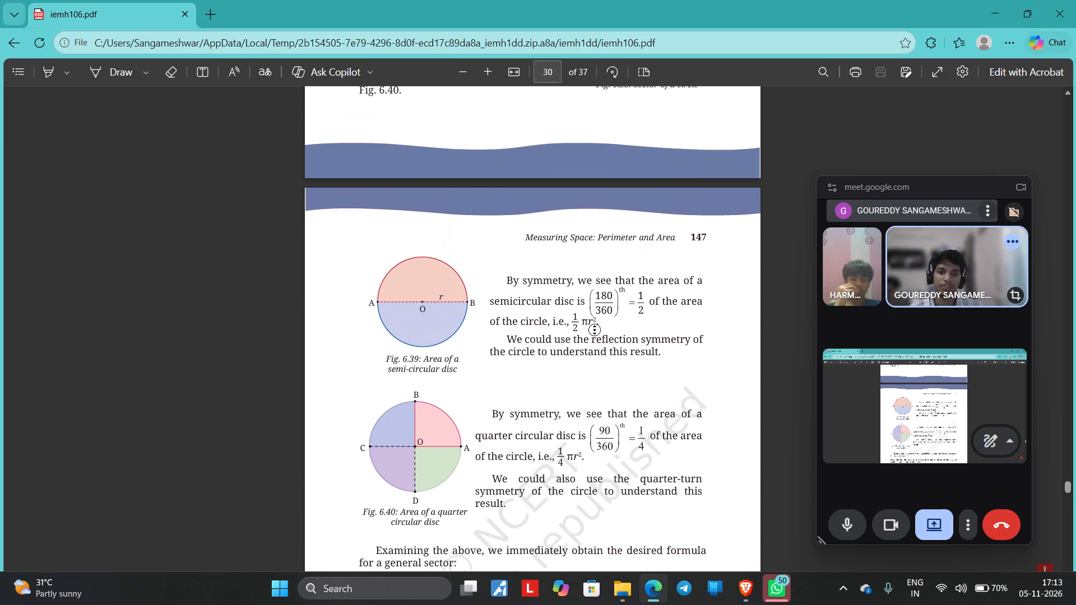
{"action": "left_click", "coordinate": [607, 186]}
{"action": "middle_click", "coordinate": [583, 441]}
{"action": "left_click", "coordinate": [571, 191]}
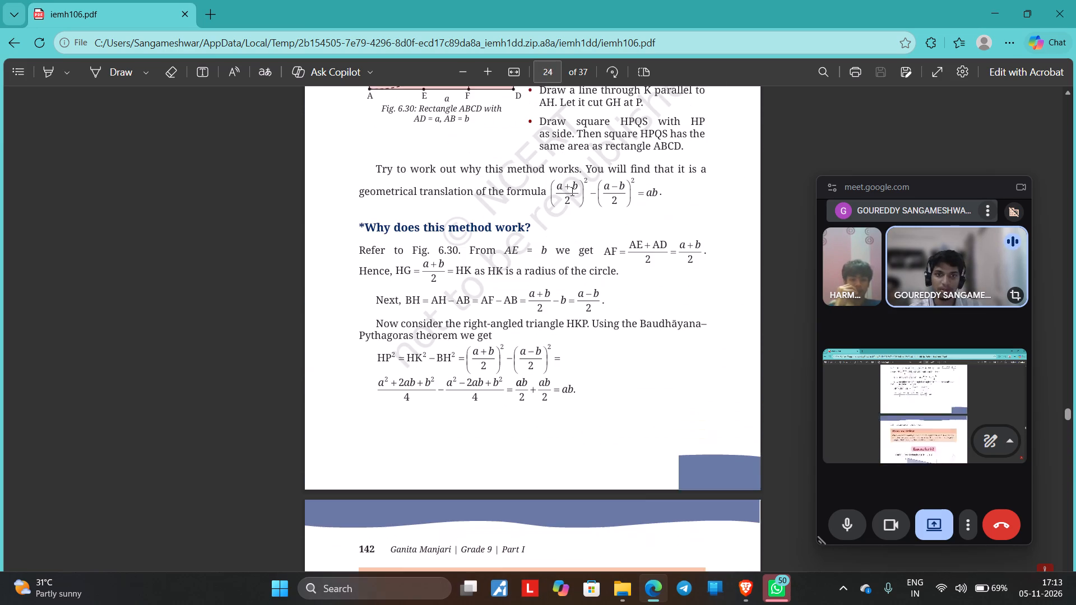
{"action": "scroll", "coordinate": [580, 253], "scroll_direction": "down", "scroll_amount": 1}
{"action": "scroll", "coordinate": [580, 292], "scroll_direction": "up", "scroll_amount": 19}
{"action": "scroll", "coordinate": [581, 309], "scroll_direction": "up", "scroll_amount": 3}
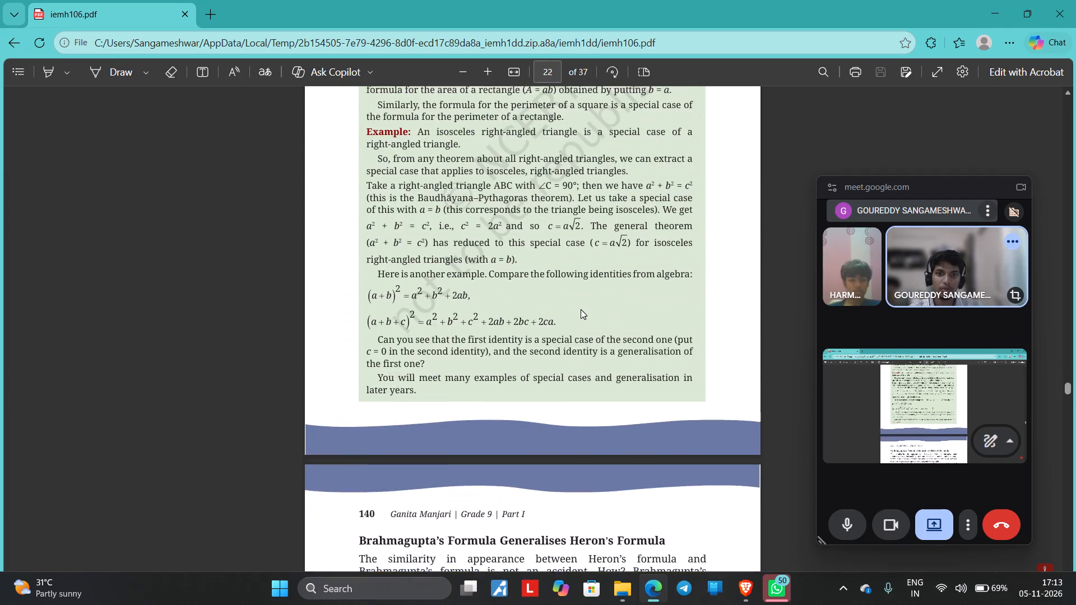
{"action": "scroll", "coordinate": [581, 309], "scroll_direction": "up", "scroll_amount": 12}
{"action": "scroll", "coordinate": [574, 330], "scroll_direction": "up", "scroll_amount": 13}
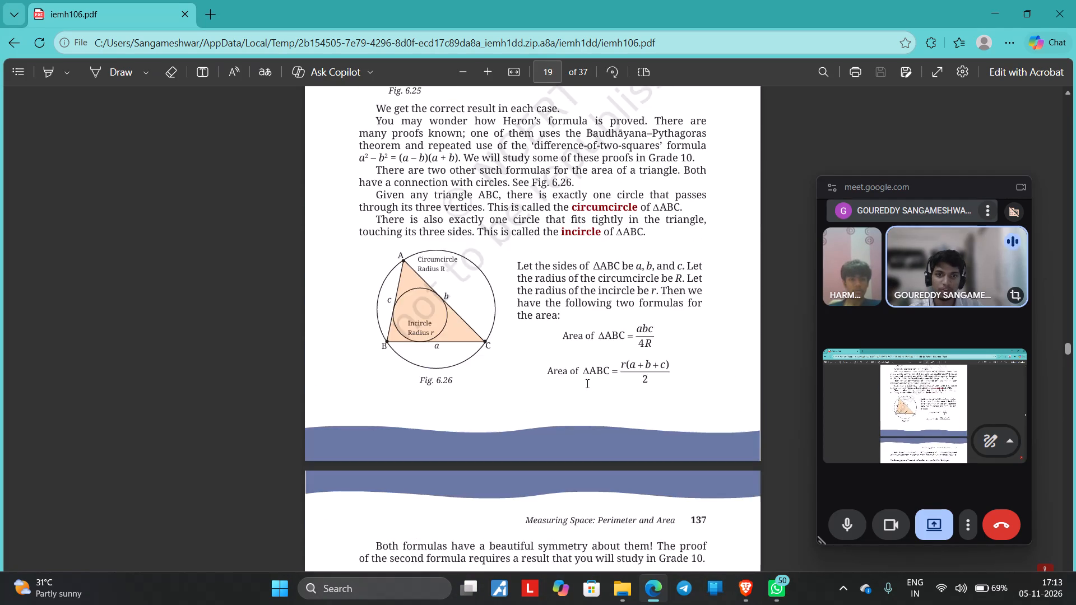
{"action": "scroll", "coordinate": [586, 383], "scroll_direction": "up", "scroll_amount": 1}
{"action": "middle_click", "coordinate": [586, 383]}
{"action": "left_click", "coordinate": [591, 221]}
{"action": "middle_click", "coordinate": [576, 408]}
{"action": "scroll", "coordinate": [576, 404], "scroll_direction": "up", "scroll_amount": 1}
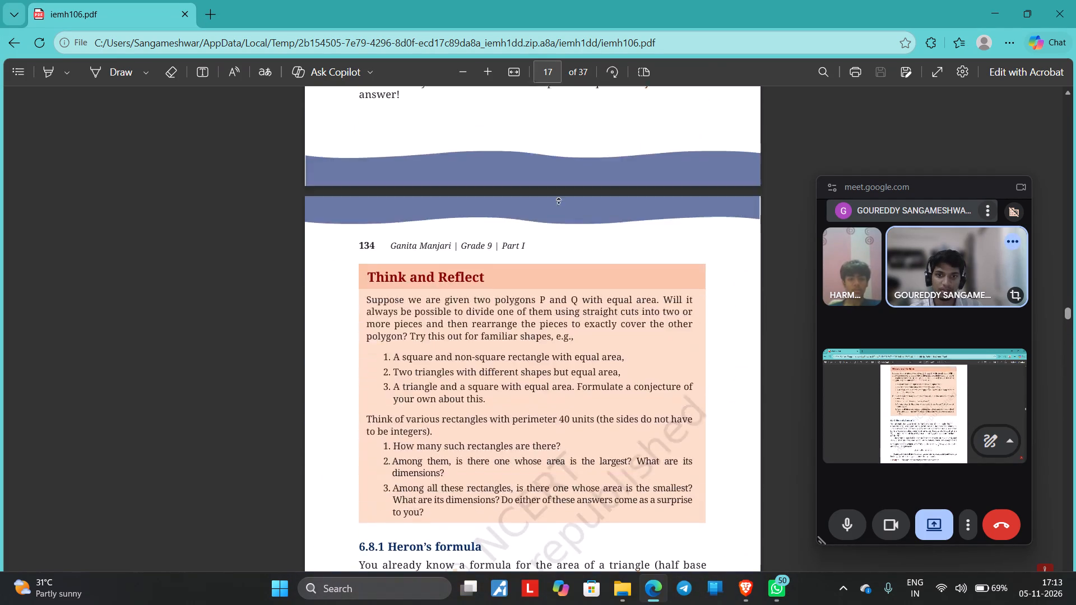
{"action": "left_click", "coordinate": [559, 203]}
{"action": "middle_click", "coordinate": [581, 401]}
{"action": "left_click", "coordinate": [575, 204]}
{"action": "scroll", "coordinate": [595, 359], "scroll_direction": "up", "scroll_amount": 6}
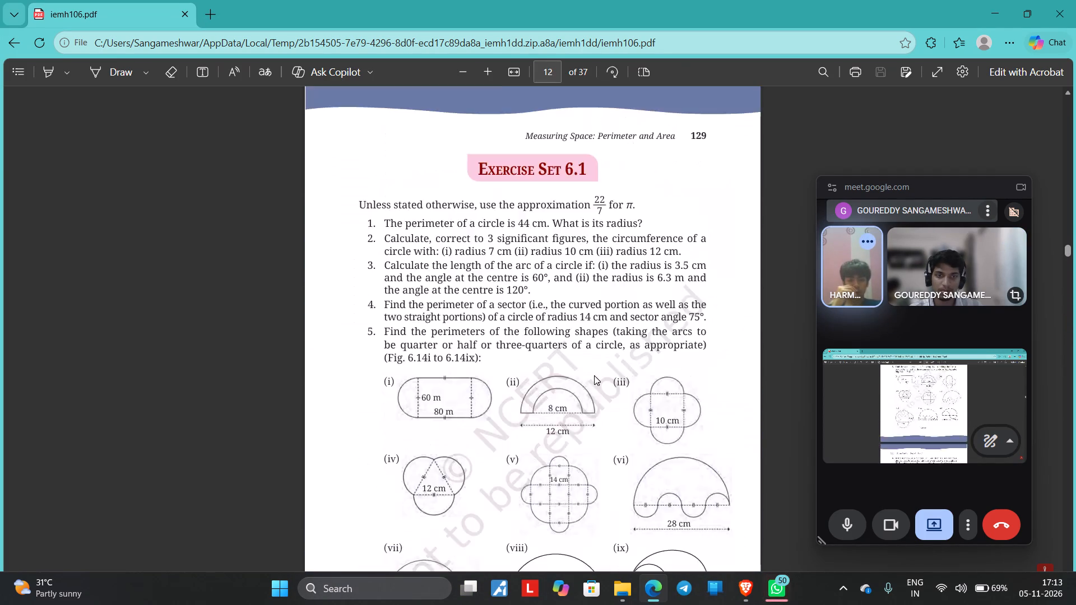
{"action": "scroll", "coordinate": [594, 375], "scroll_direction": "up", "scroll_amount": 4}
{"action": "scroll", "coordinate": [594, 406], "scroll_direction": "down", "scroll_amount": 5}
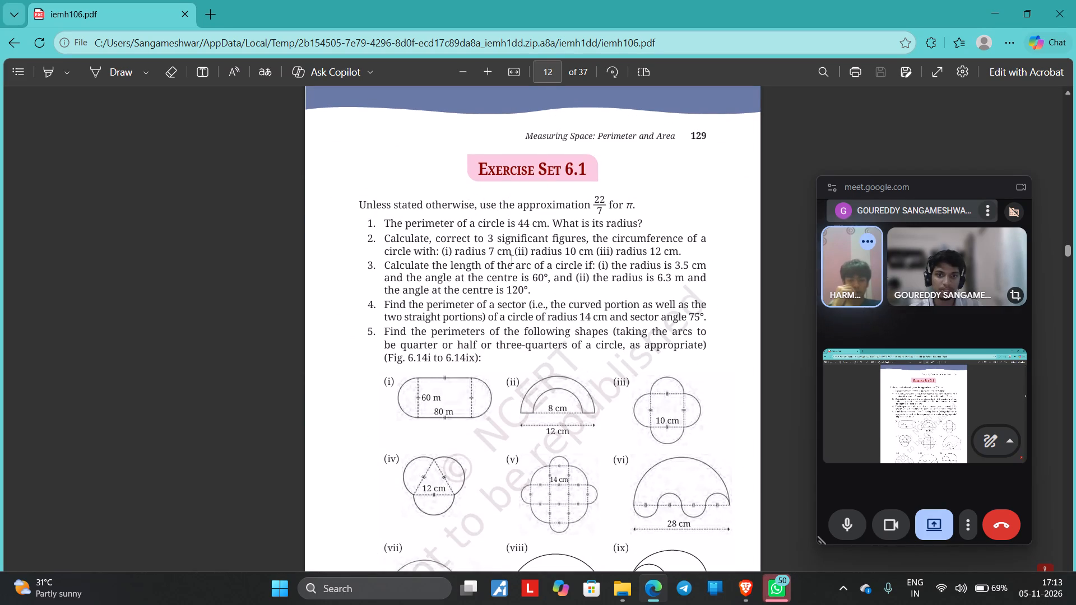
Point out the Exercise Set 6.1 questions to the student by selecting their text through question 8, and clear the selection.
{"action": "left_click_drag", "start_coordinate": [476, 161], "coordinate": [689, 477]}
{"action": "scroll", "coordinate": [690, 482], "scroll_direction": "down", "scroll_amount": 3}
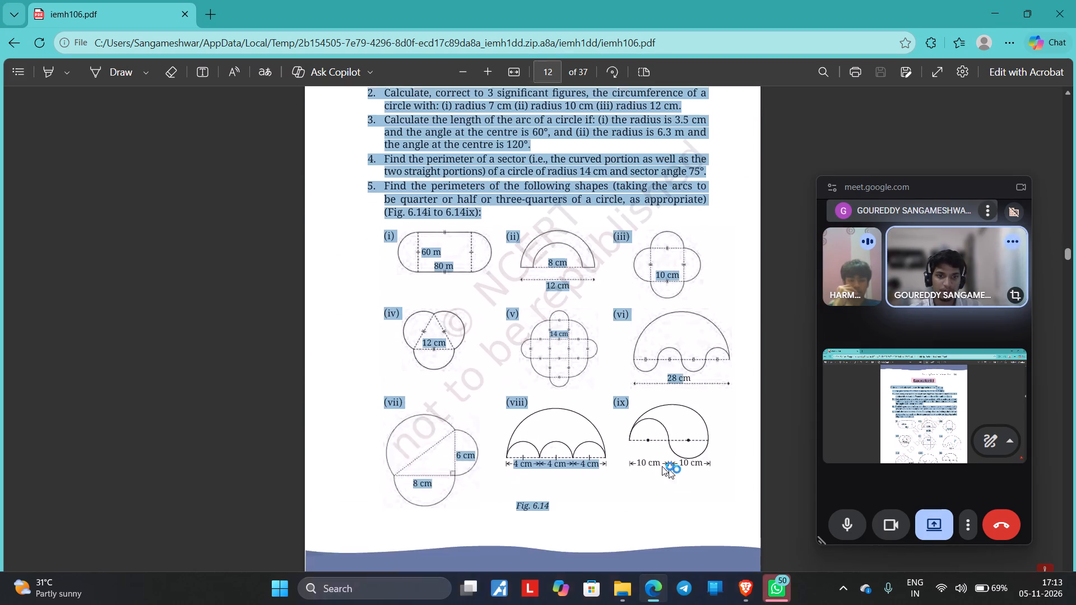
{"action": "scroll", "coordinate": [592, 439], "scroll_direction": "down", "scroll_amount": 7}
{"action": "scroll", "coordinate": [546, 407], "scroll_direction": "down", "scroll_amount": 5}
{"action": "scroll", "coordinate": [546, 407], "scroll_direction": "up", "scroll_amount": 4}
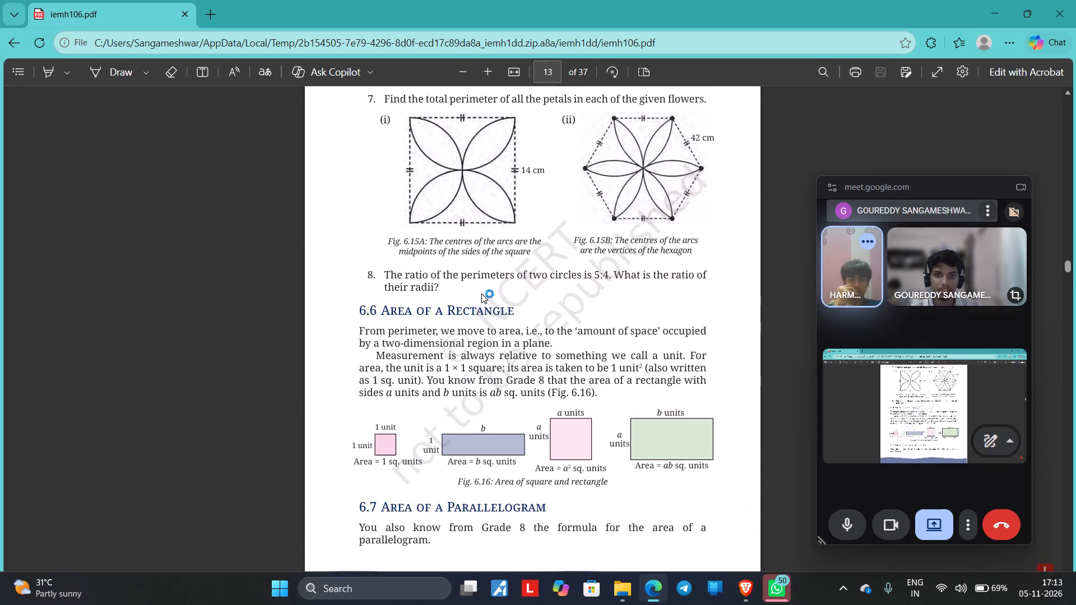
{"action": "left_click_drag", "start_coordinate": [442, 294], "coordinate": [370, 249]}
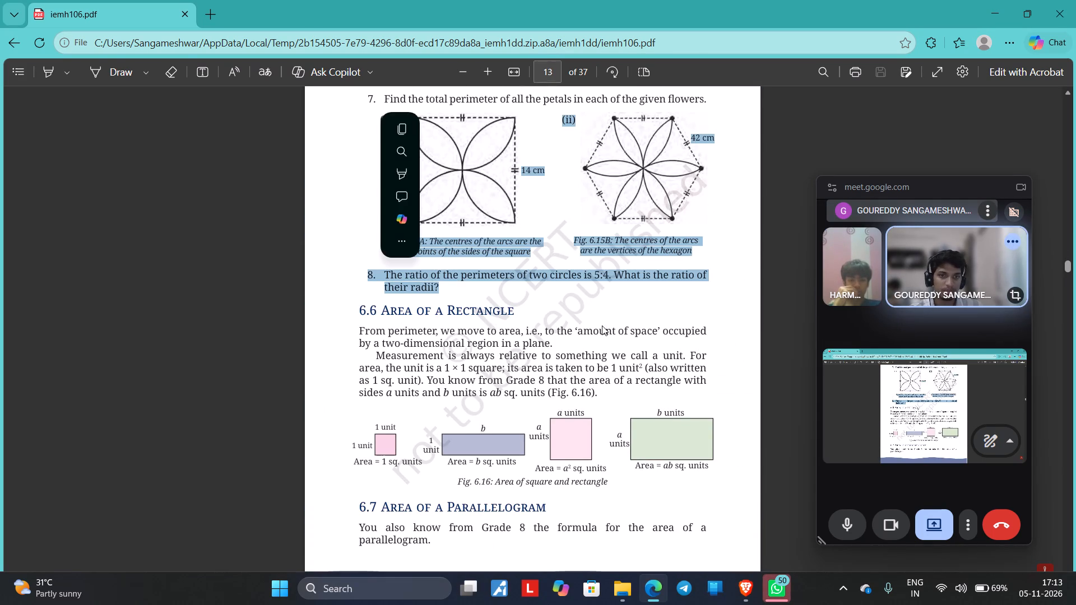
{"action": "left_click", "coordinate": [610, 325]}
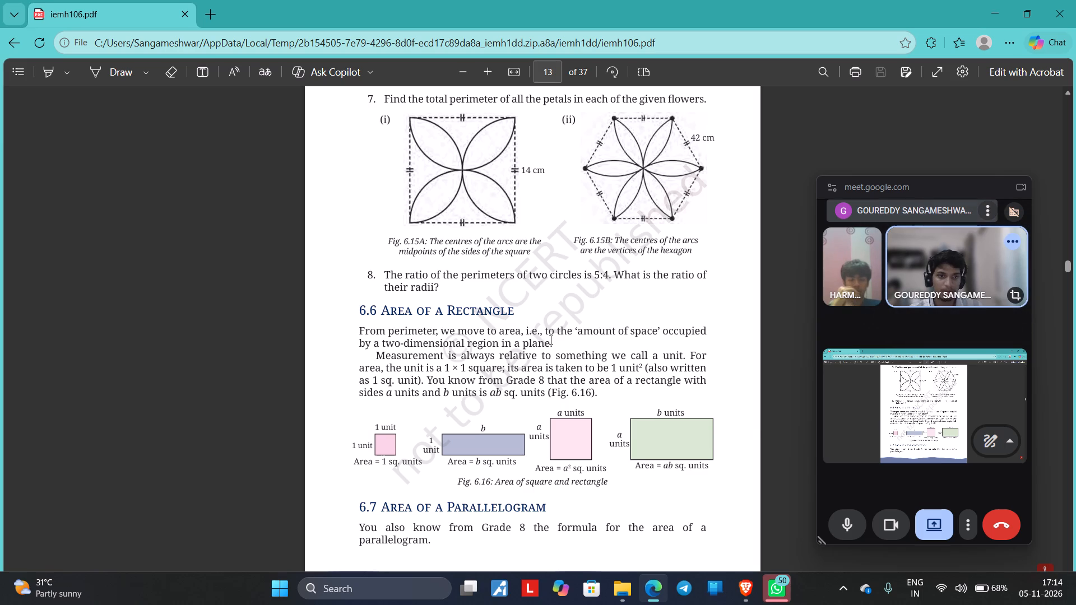
Move on to the triangle area figures on PDF page 15 and dismiss the Wispr Notetaker offer of meeting notes.
{"action": "scroll", "coordinate": [550, 339], "scroll_direction": "down", "scroll_amount": 10}
{"action": "scroll", "coordinate": [550, 339], "scroll_direction": "down", "scroll_amount": 11}
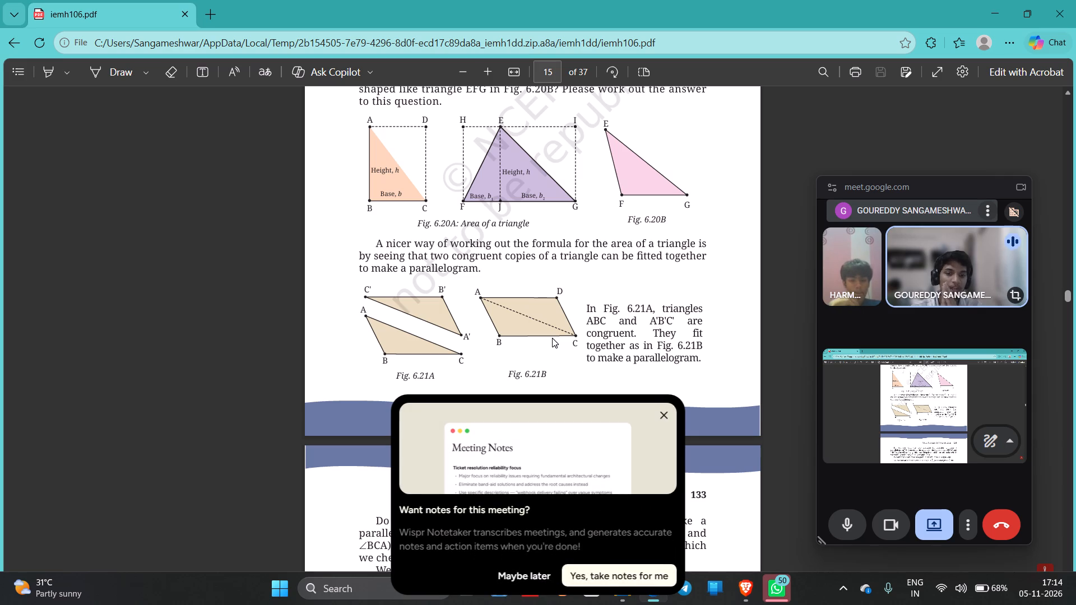
{"action": "left_click", "coordinate": [662, 410]}
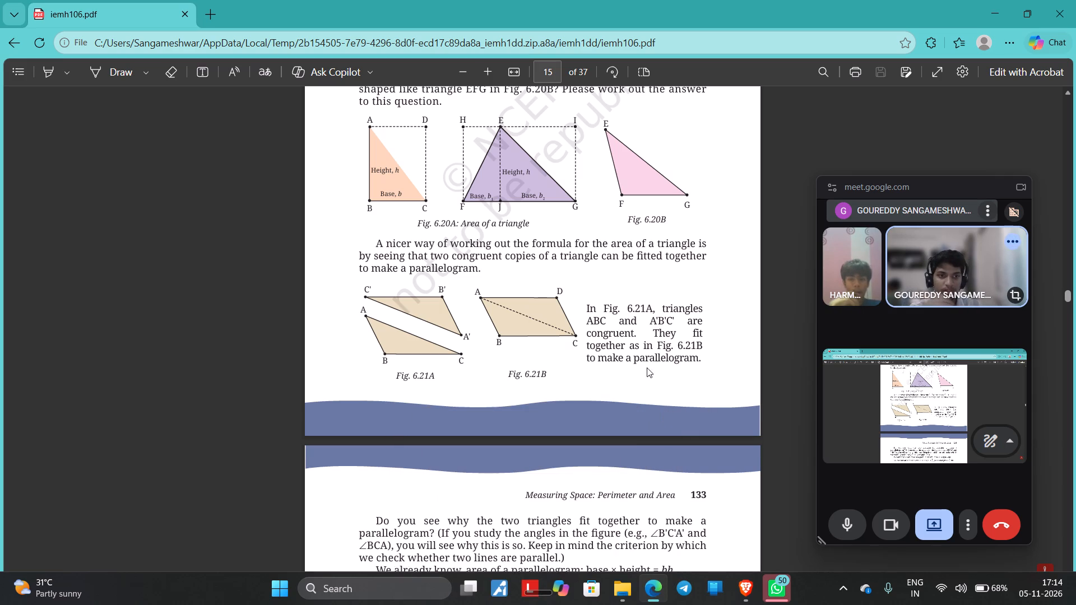
Look through the median property, Heron's formula examples and Brahmagupta's formula for a cyclic 4-gon.
{"action": "scroll", "coordinate": [540, 234], "scroll_direction": "down", "scroll_amount": 3}
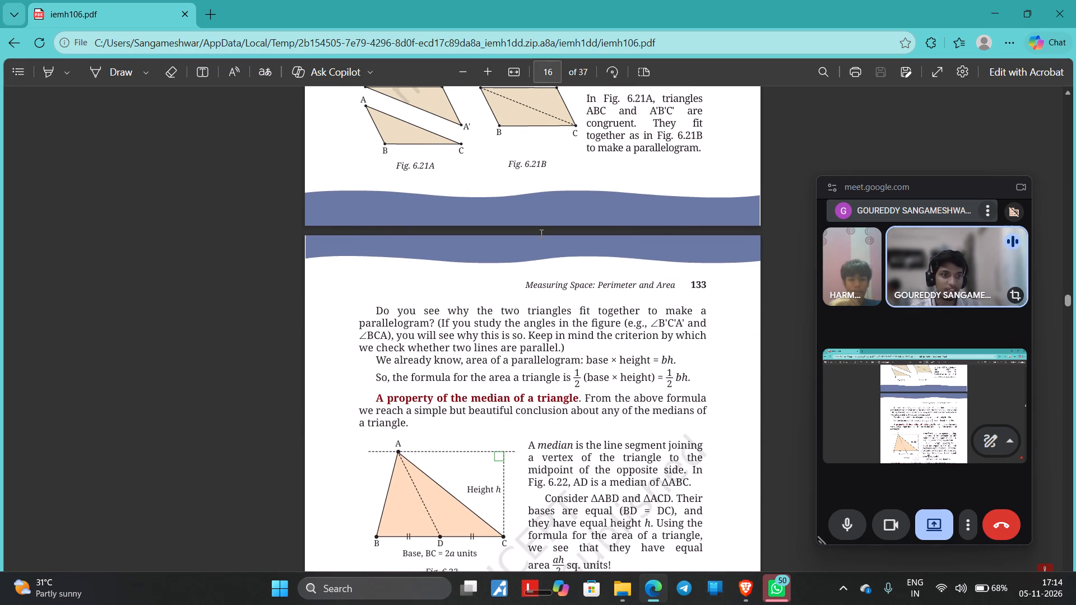
{"action": "scroll", "coordinate": [540, 234], "scroll_direction": "down", "scroll_amount": 10}
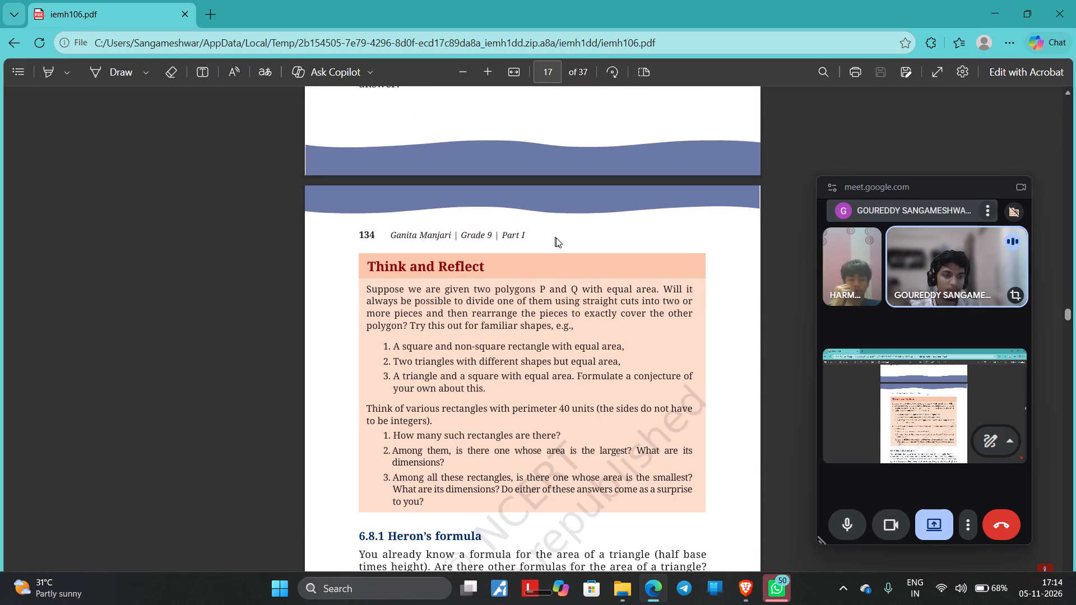
{"action": "scroll", "coordinate": [562, 239], "scroll_direction": "down", "scroll_amount": 3}
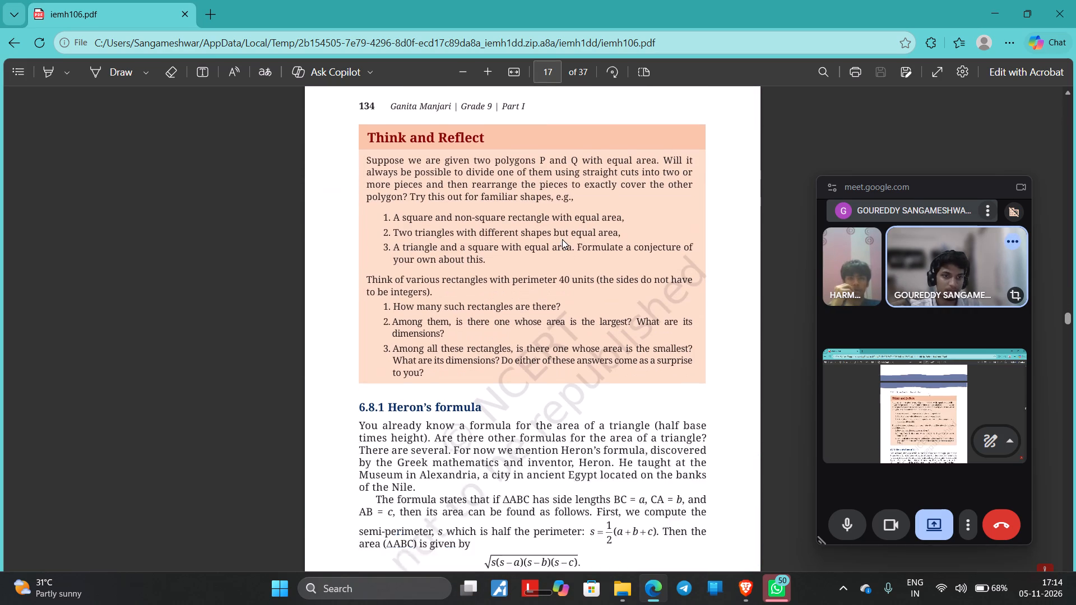
{"action": "scroll", "coordinate": [562, 239], "scroll_direction": "down", "scroll_amount": 4}
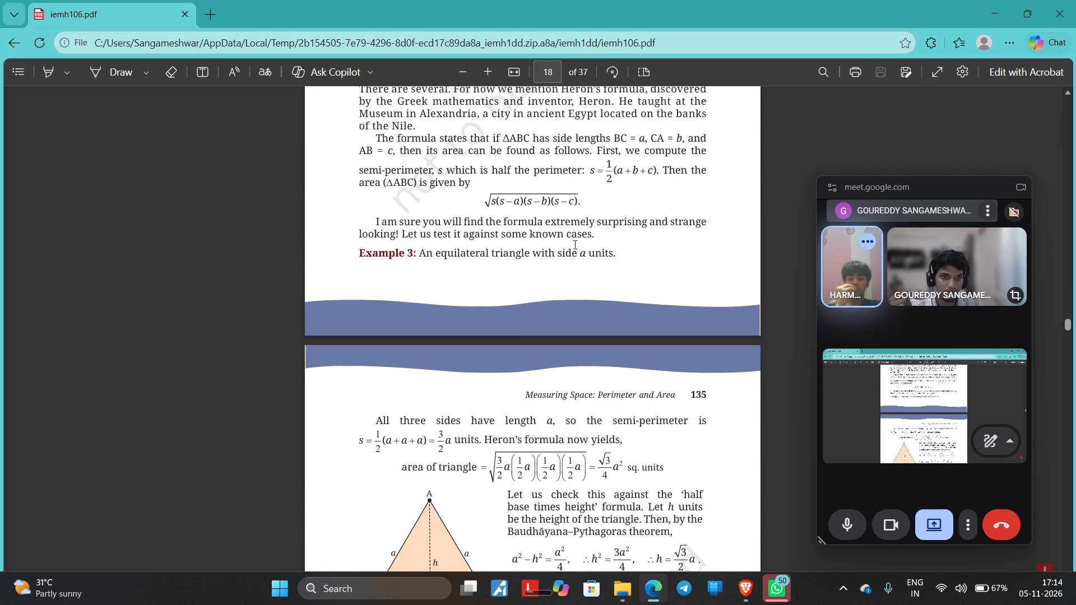
{"action": "scroll", "coordinate": [617, 243], "scroll_direction": "down", "scroll_amount": 6}
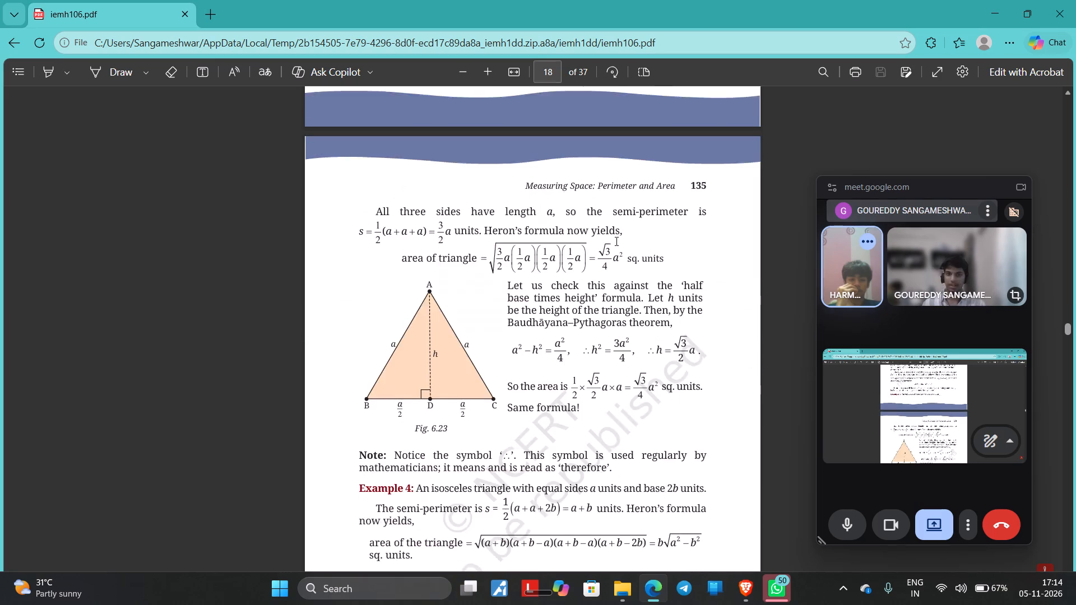
{"action": "scroll", "coordinate": [615, 241], "scroll_direction": "down", "scroll_amount": 14}
{"action": "scroll", "coordinate": [604, 234], "scroll_direction": "down", "scroll_amount": 16}
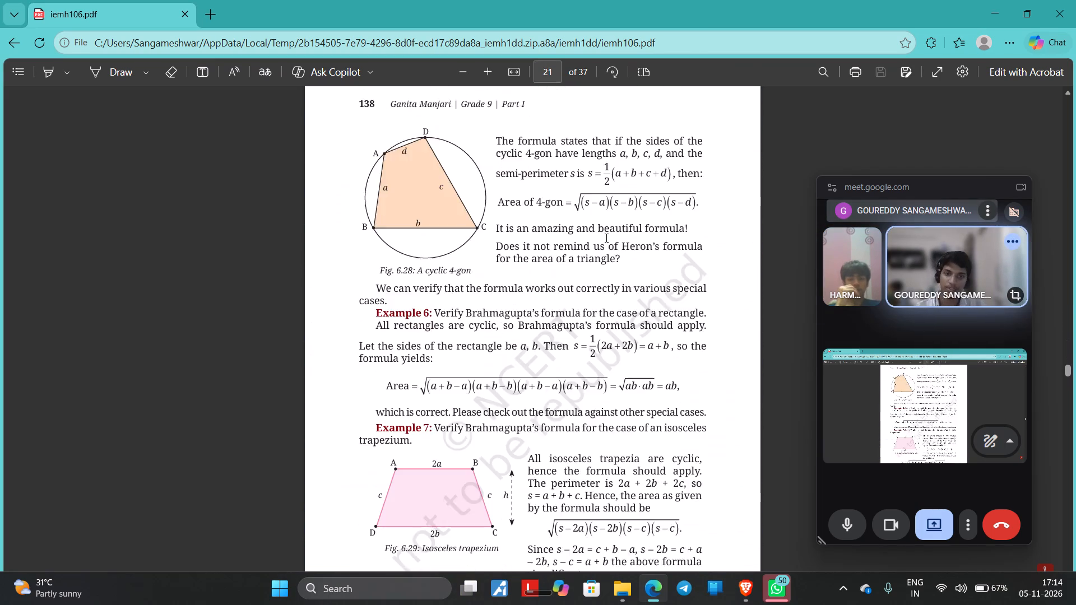
Skim the area of a circle and sector sections and examine Exercise Set 6.3 down to question 10.
{"action": "scroll", "coordinate": [605, 238], "scroll_direction": "down", "scroll_amount": 4}
{"action": "middle_click", "coordinate": [605, 238]}
{"action": "left_click", "coordinate": [627, 439]}
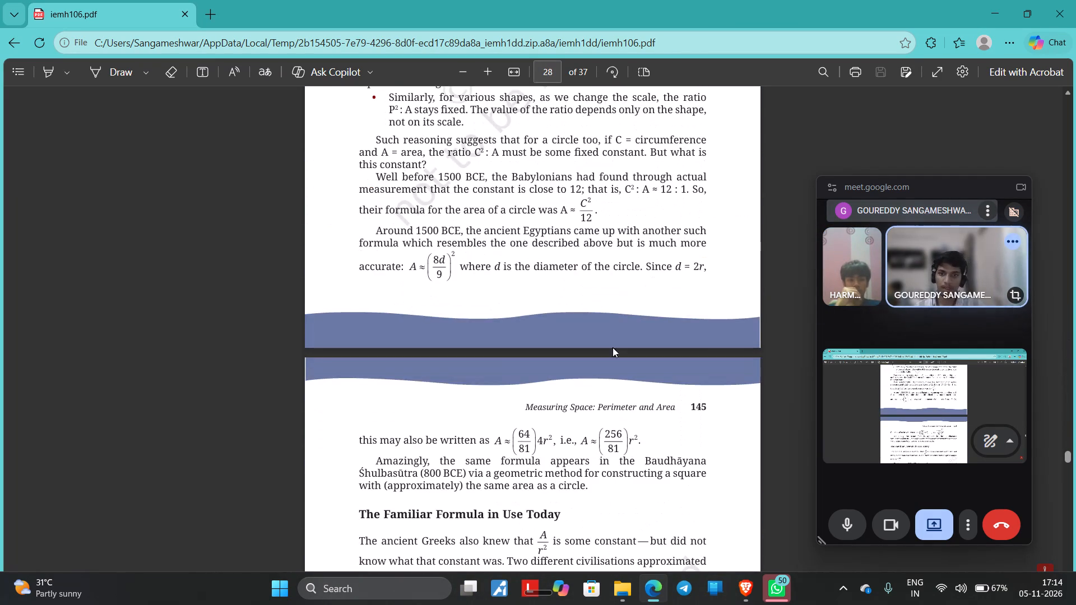
{"action": "scroll", "coordinate": [593, 291], "scroll_direction": "down", "scroll_amount": 9}
{"action": "scroll", "coordinate": [572, 356], "scroll_direction": "down", "scroll_amount": 16}
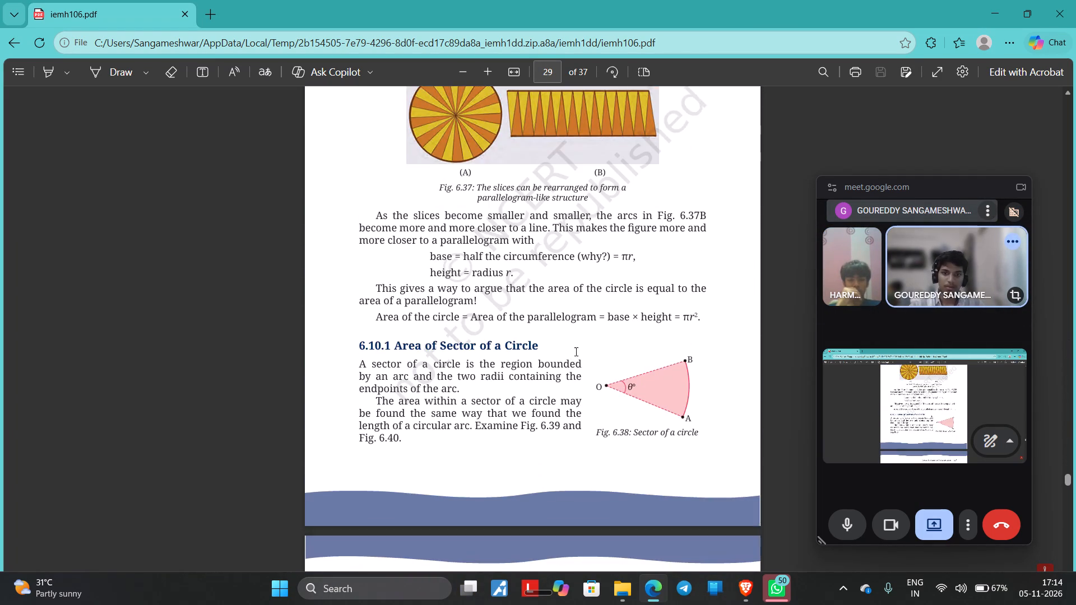
{"action": "scroll", "coordinate": [575, 351], "scroll_direction": "down", "scroll_amount": 11}
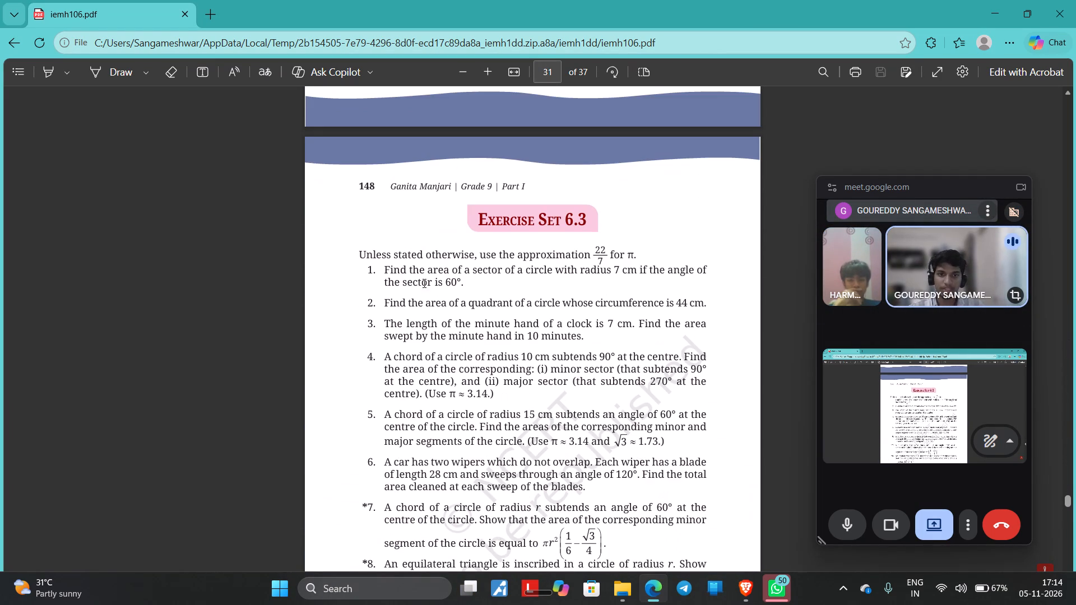
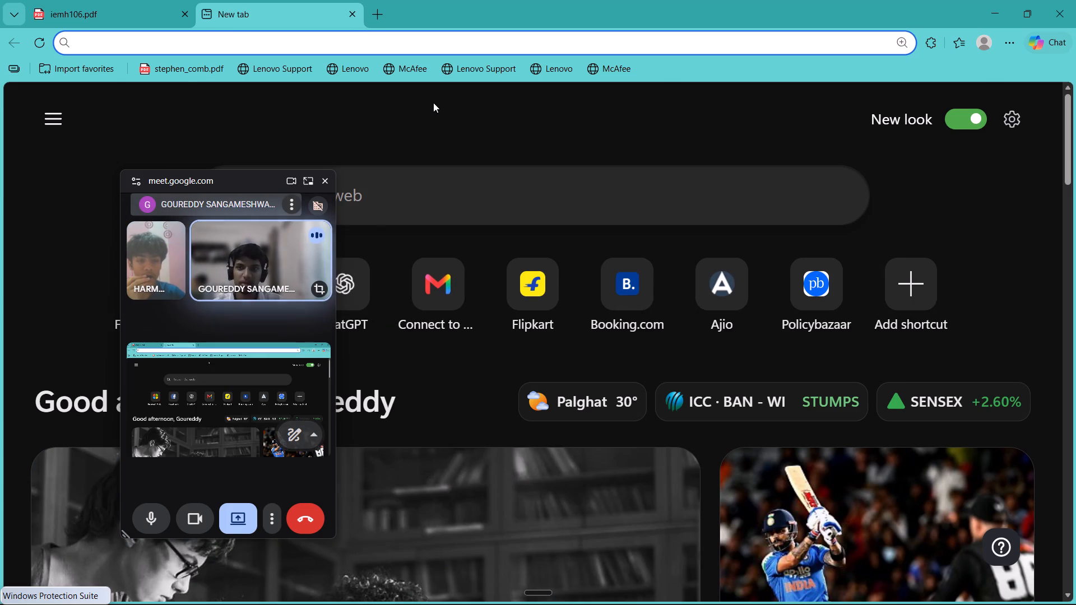
{"action": "type", "text": "ex"}
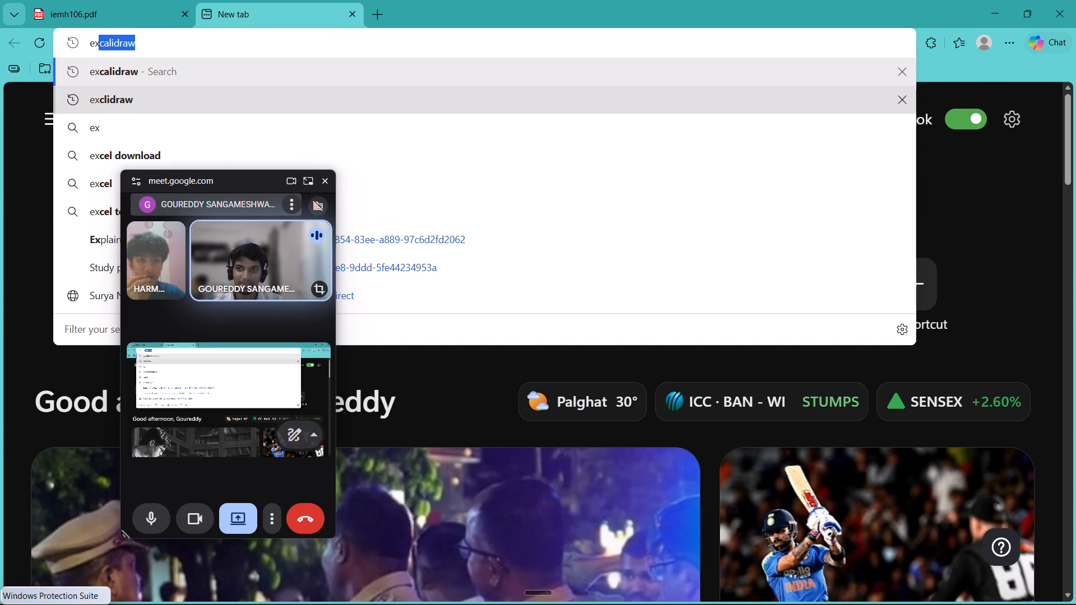
{"action": "key", "text": "Return"}
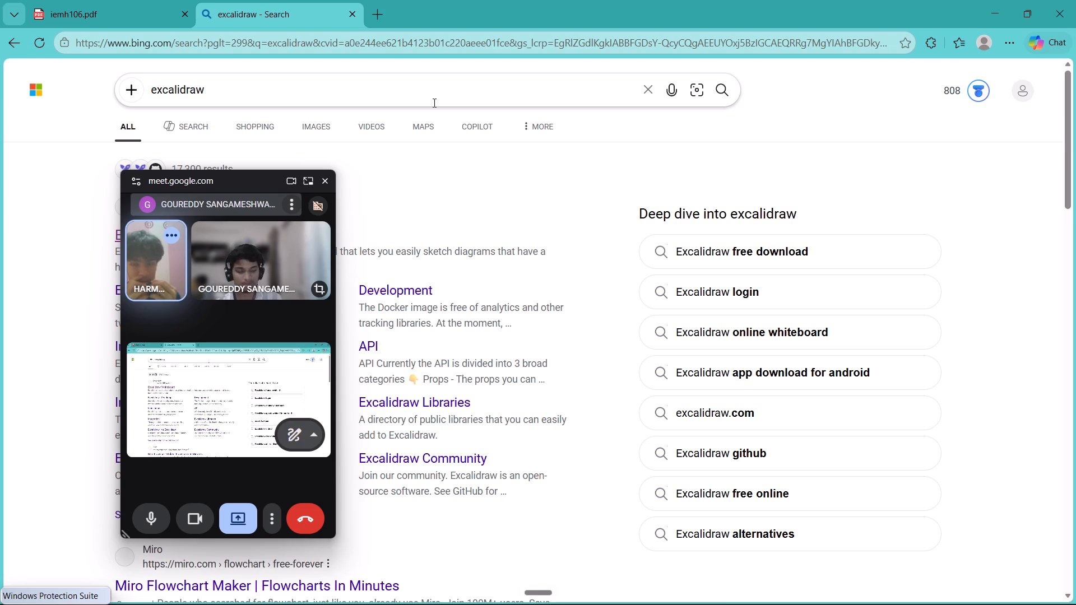
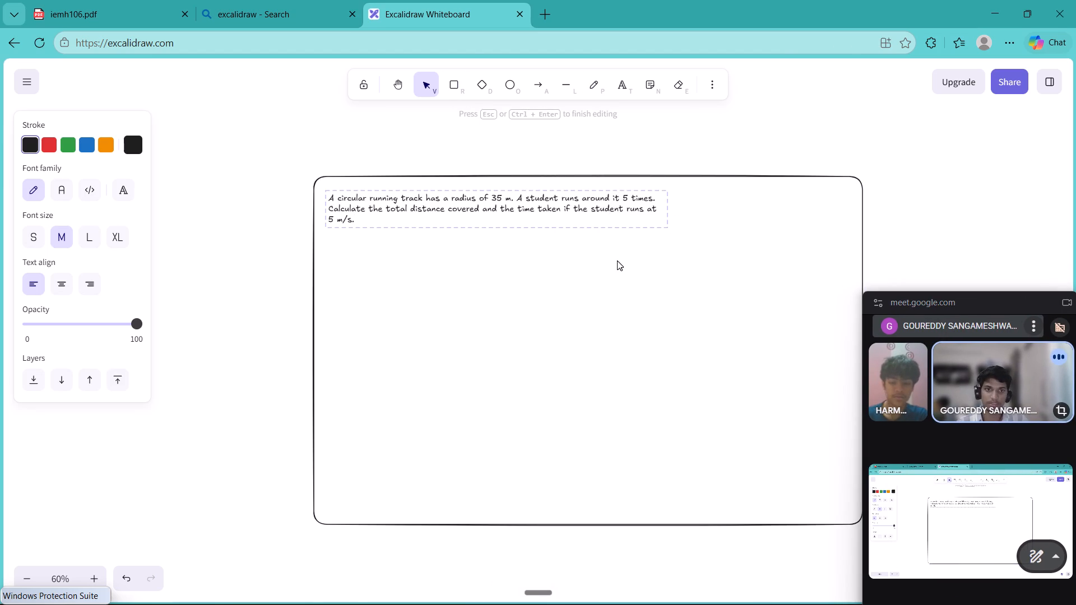
Enlarge the circular running track question text so it spans nearly the full width of the rounded rectangle while staying inside it.
{"action": "left_click", "coordinate": [617, 260]}
{"action": "left_click", "coordinate": [605, 202]}
{"action": "left_click_drag", "start_coordinate": [666, 227], "coordinate": [752, 249]}
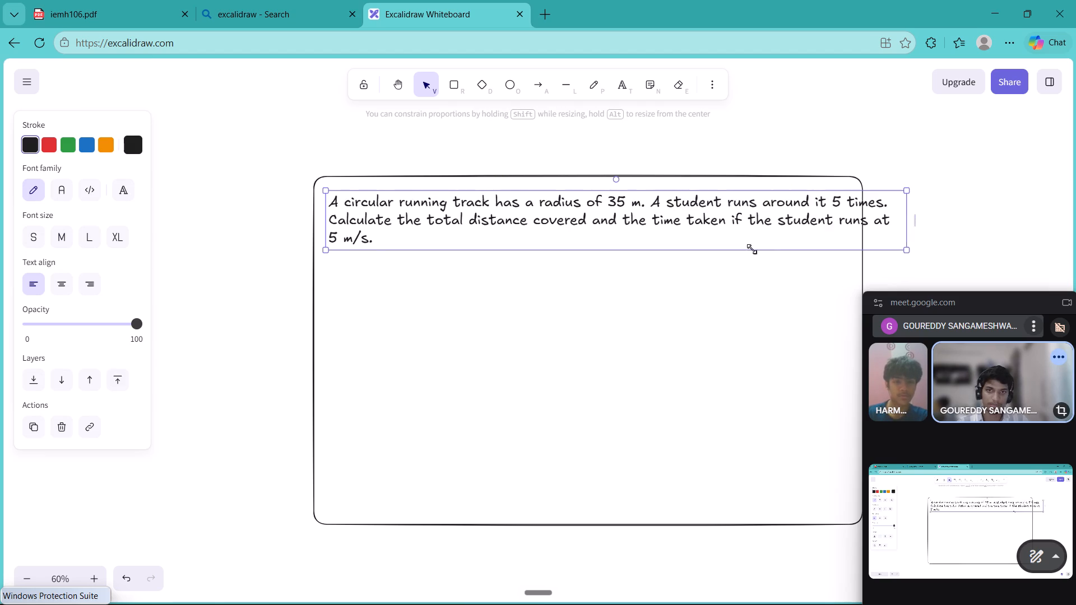
{"action": "left_click_drag", "start_coordinate": [752, 249], "coordinate": [734, 244]}
{"action": "left_click", "coordinate": [602, 277]}
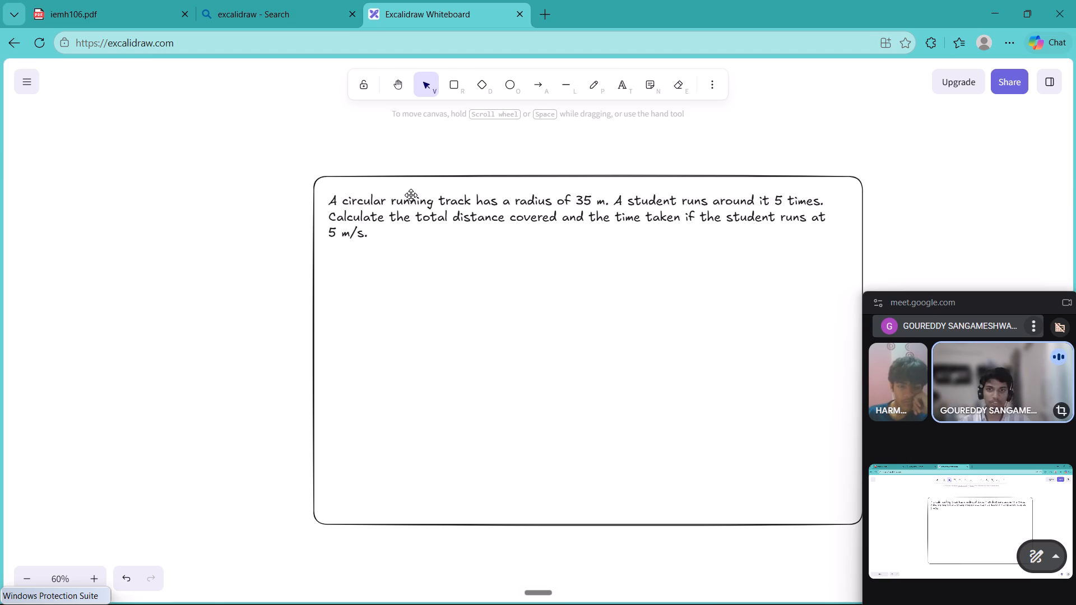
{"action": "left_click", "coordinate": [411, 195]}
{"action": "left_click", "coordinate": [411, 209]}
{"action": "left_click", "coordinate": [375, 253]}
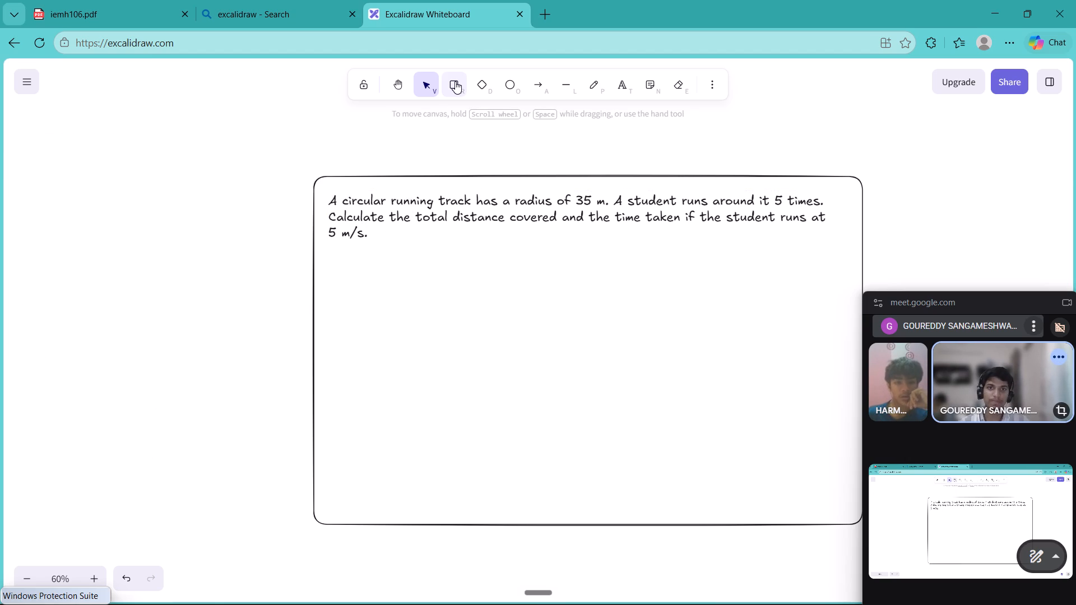
Draw a wide text box for the solution directly below the circular track question, inside the rounded rectangle.
{"action": "left_click", "coordinate": [622, 85]}
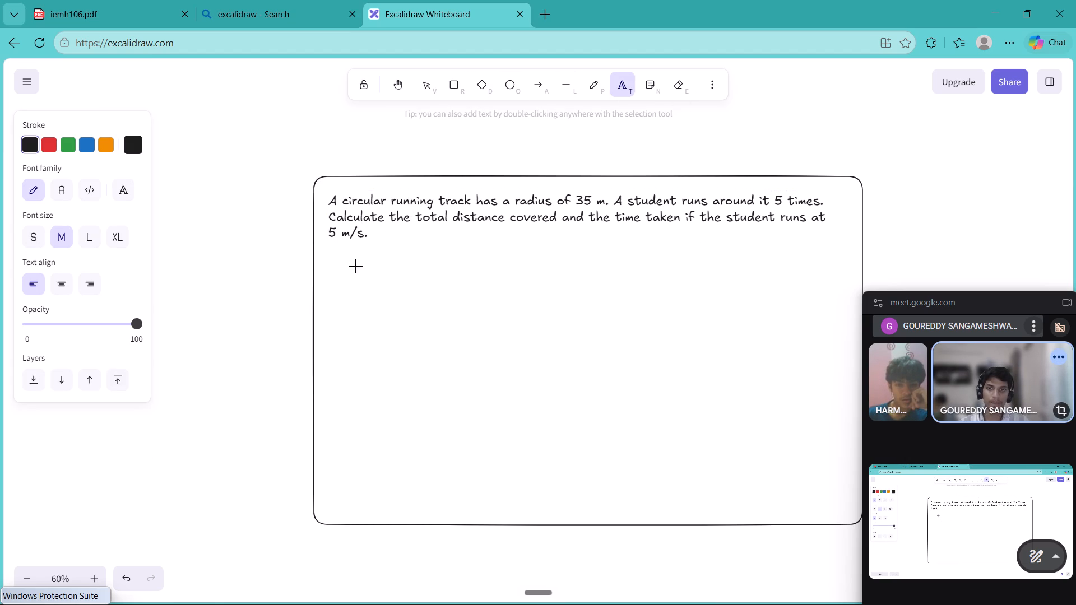
{"action": "left_click_drag", "start_coordinate": [332, 258], "coordinate": [699, 476]}
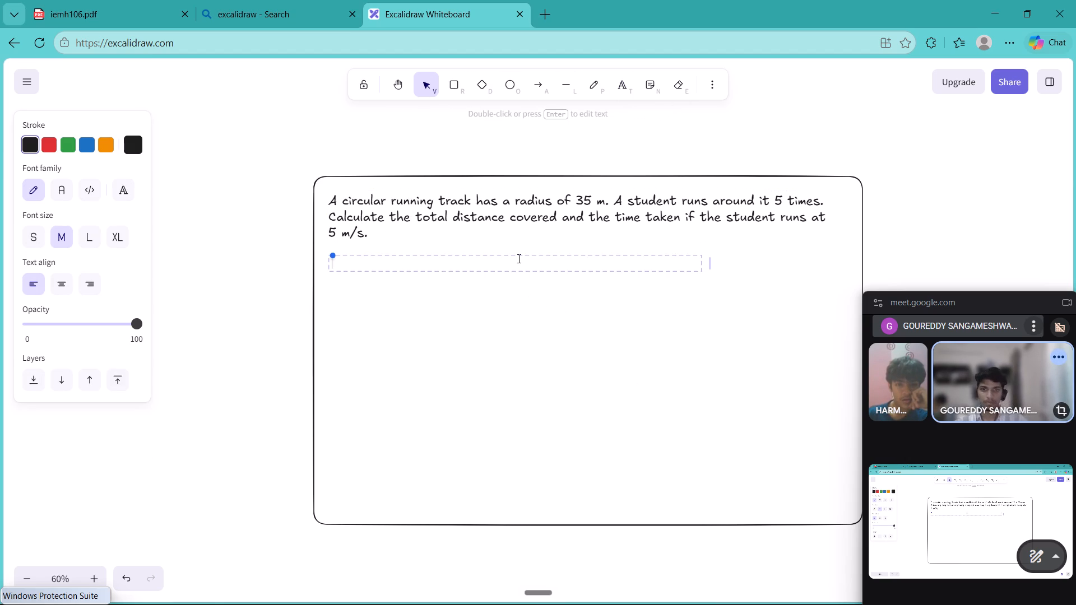
{"action": "left_click", "coordinate": [518, 262]}
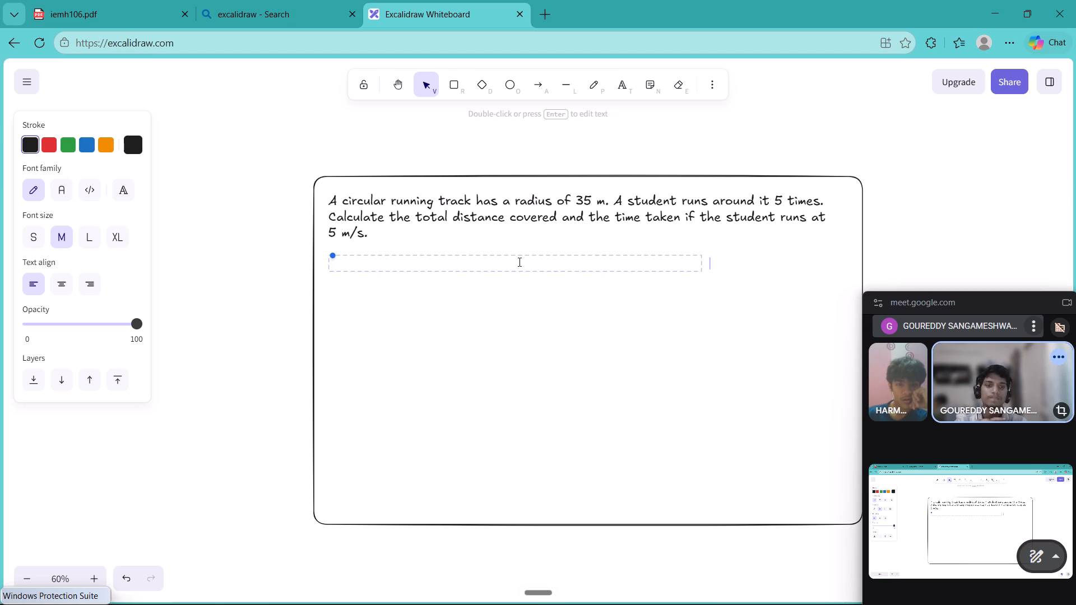
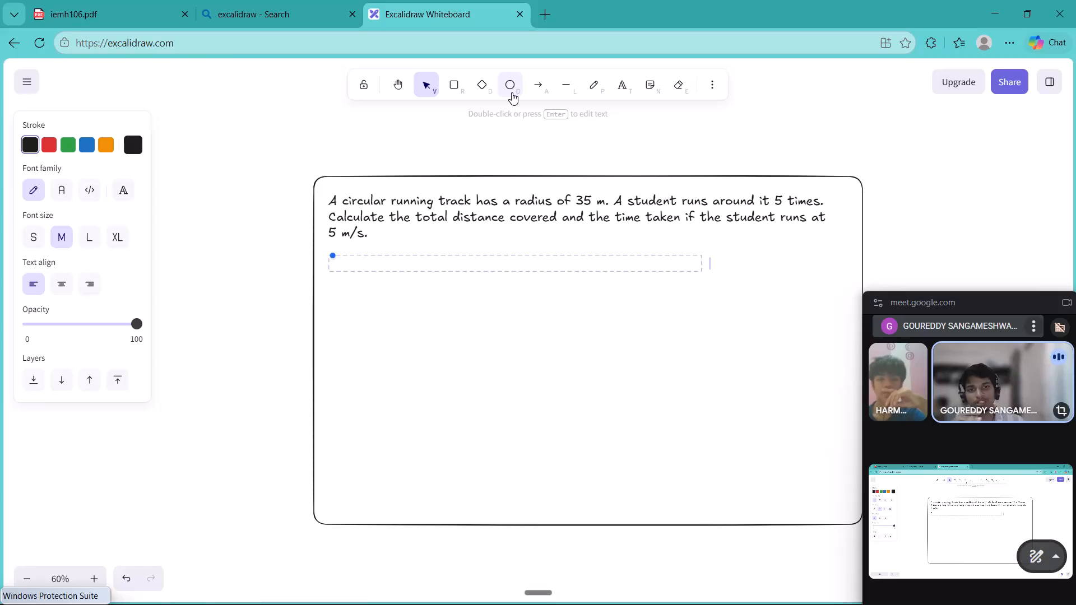
Draw a large circle below the track question, with a horizontal radius line from its centre to its right edge.
{"action": "left_click", "coordinate": [512, 90]}
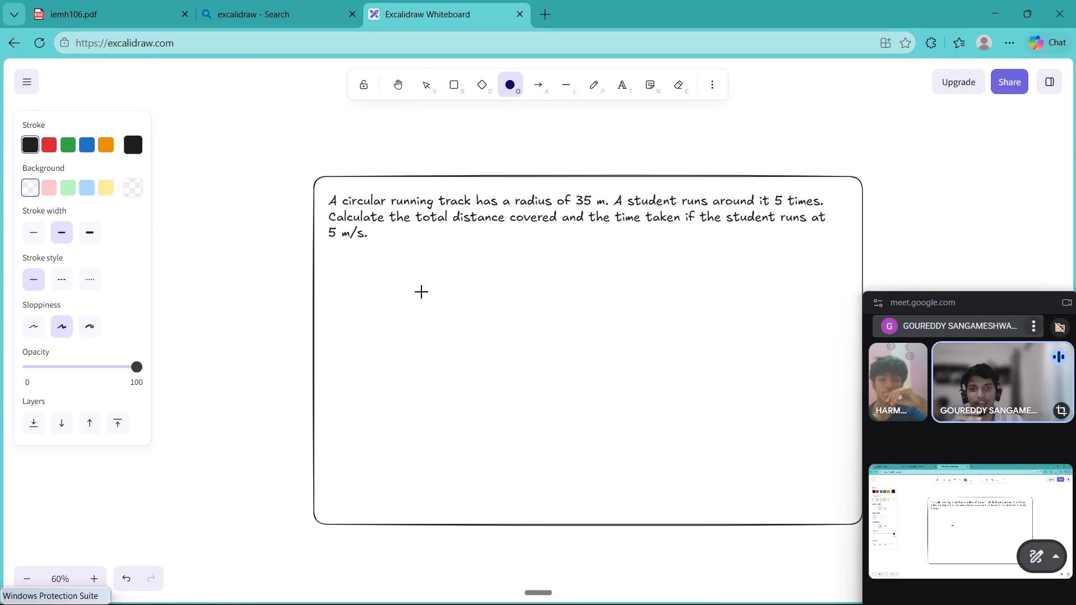
{"action": "left_click_drag", "start_coordinate": [402, 287], "coordinate": [599, 474]}
{"action": "left_click", "coordinate": [566, 85]}
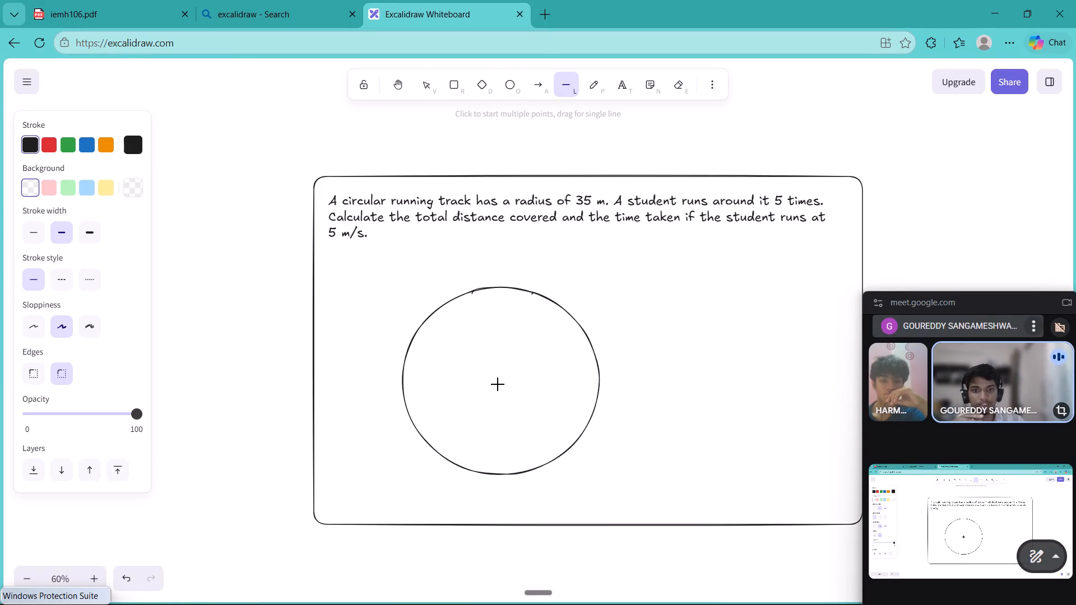
{"action": "left_click_drag", "start_coordinate": [498, 380], "coordinate": [597, 380]}
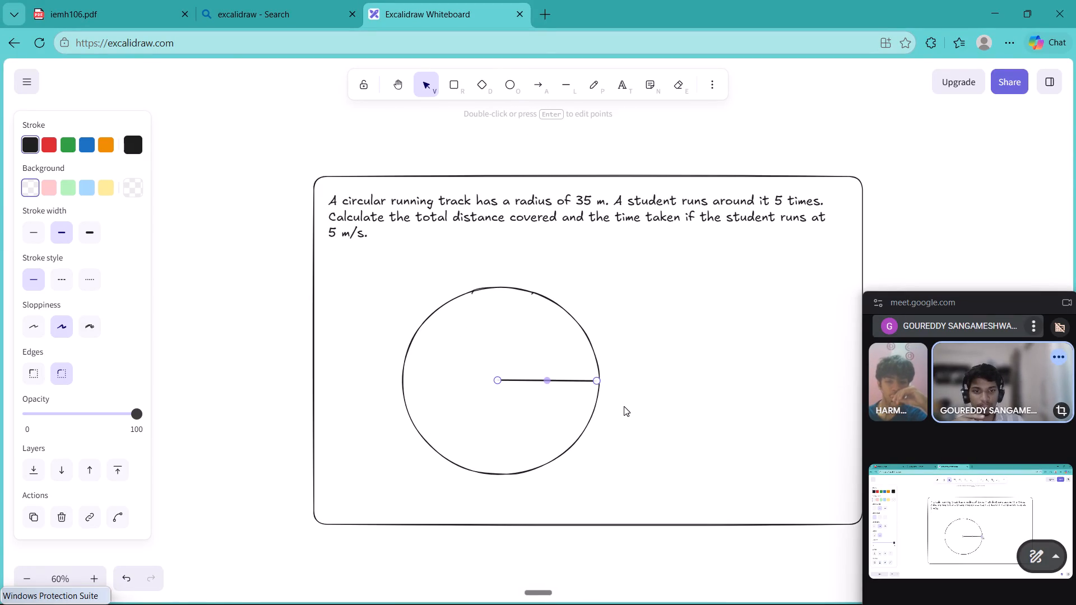
Label the circle's radius line "35m" with text placed just above it.
{"action": "left_click", "coordinate": [622, 87]}
{"action": "left_click_drag", "start_coordinate": [524, 359], "coordinate": [570, 379]}
{"action": "type", "text": "35"}
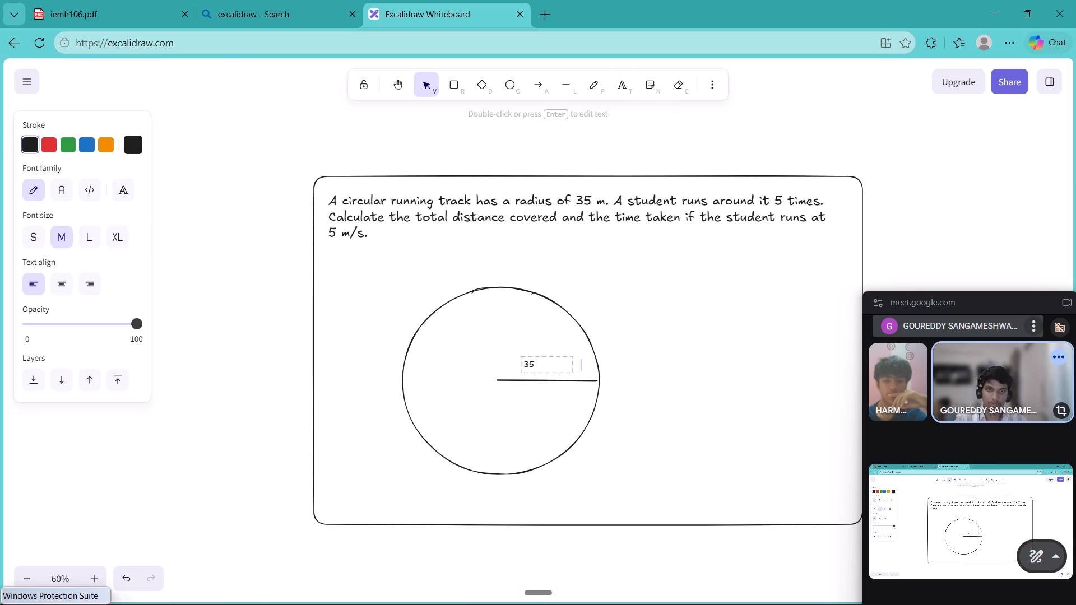
{"action": "key", "text": "m"}
{"action": "left_click", "coordinate": [647, 297]}
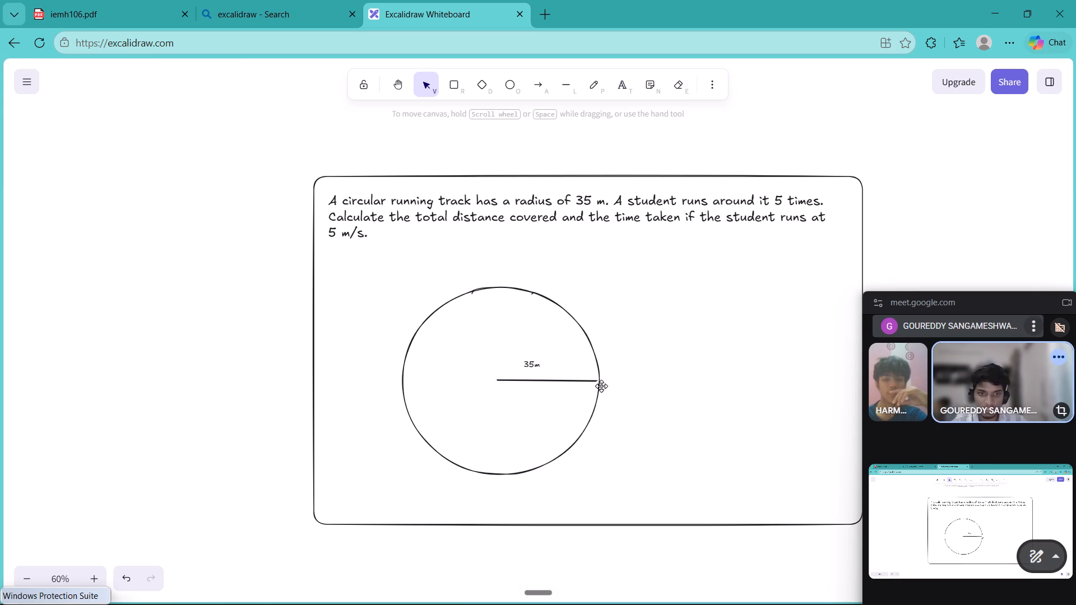
{"action": "left_click", "coordinate": [604, 381]}
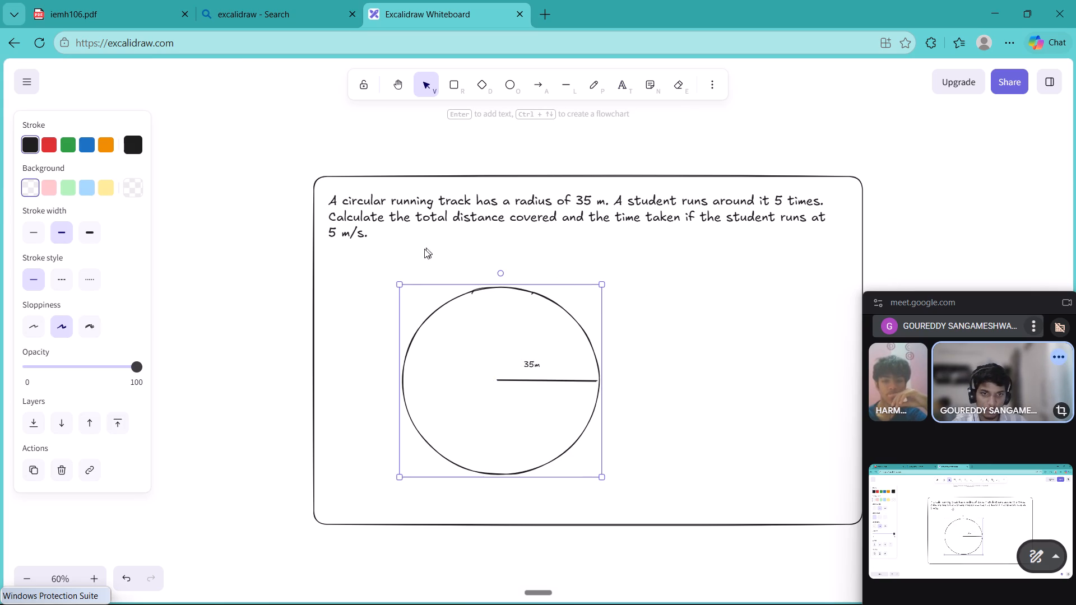
{"action": "left_click", "coordinate": [617, 375]}
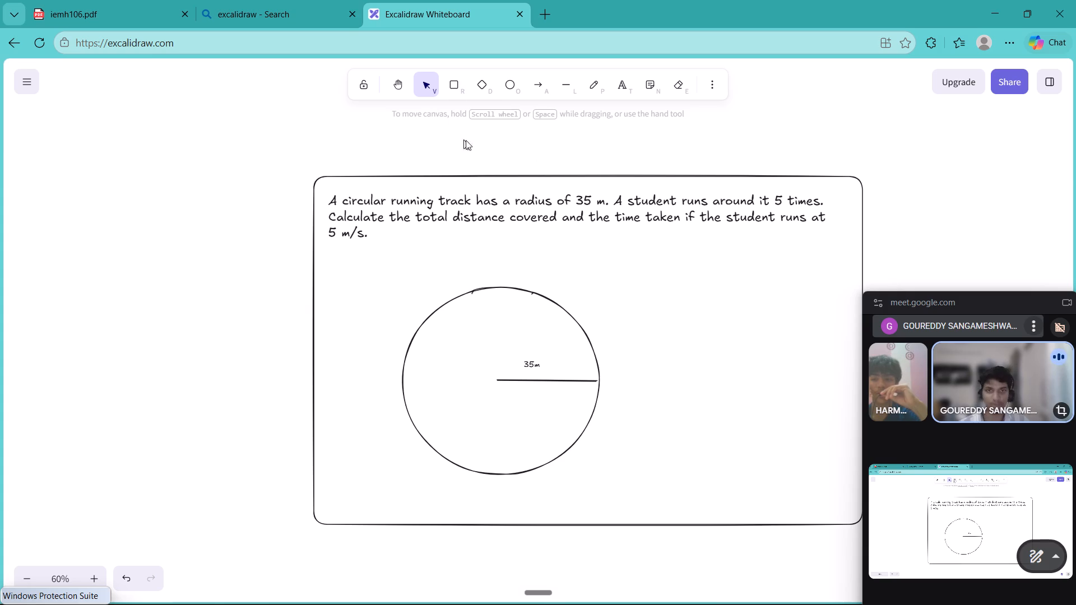
Add a text box beside the circle, inside the rounded rectangle, and begin the solution with "Circumference of circle =".
{"action": "left_click", "coordinate": [614, 86]}
{"action": "left_click_drag", "start_coordinate": [616, 278], "coordinate": [641, 305]}
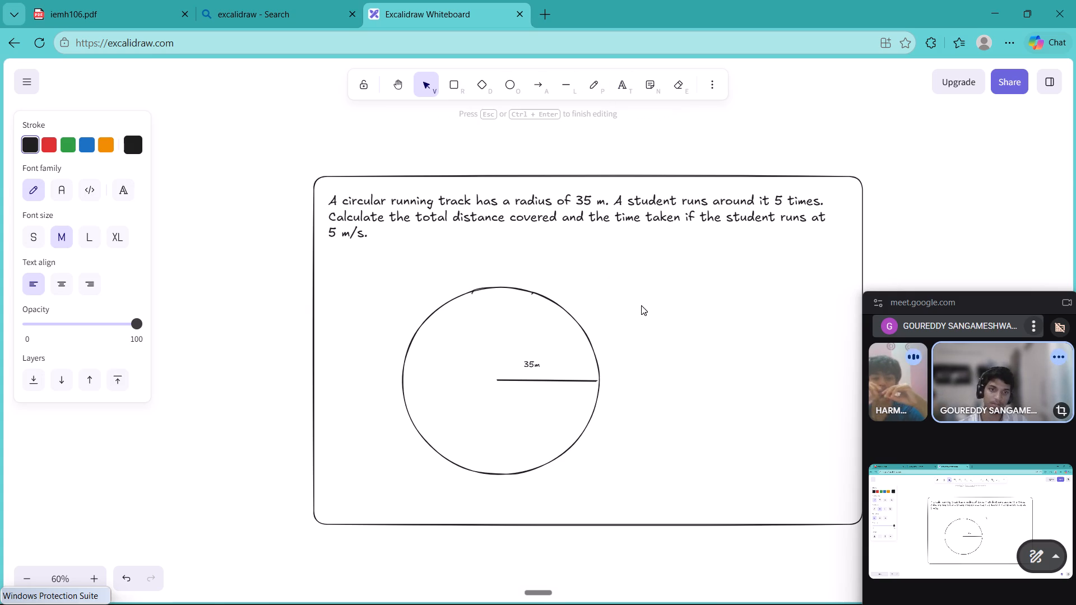
{"action": "left_click_drag", "start_coordinate": [641, 305], "coordinate": [846, 441]}
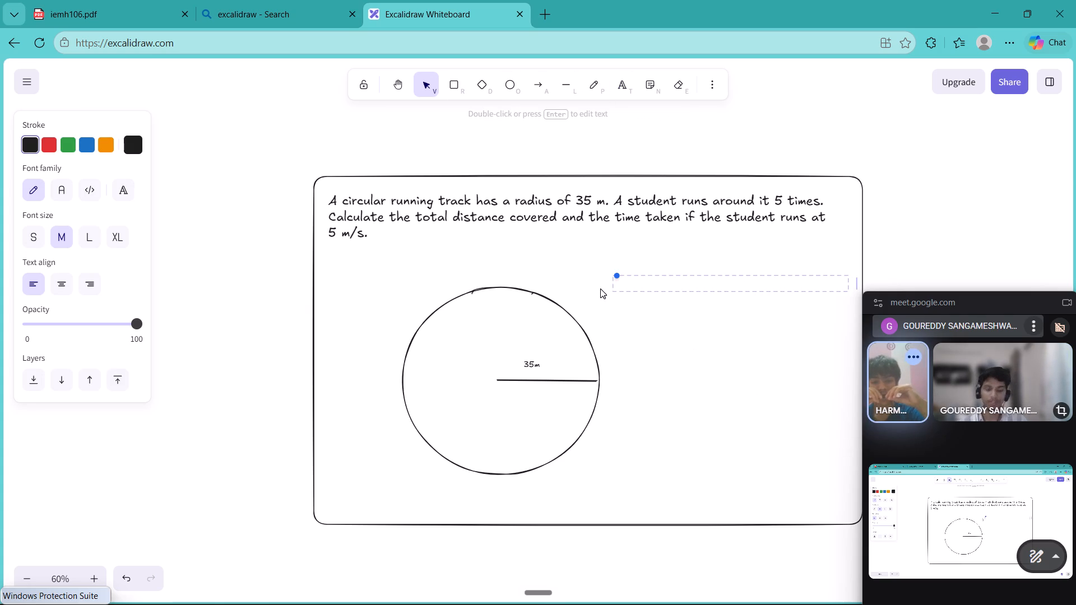
{"action": "type", "text": "Circumference of circle"}
{"action": "scroll", "coordinate": [758, 268], "scroll_direction": "up", "scroll_amount": 1, "text": "ctrl"}
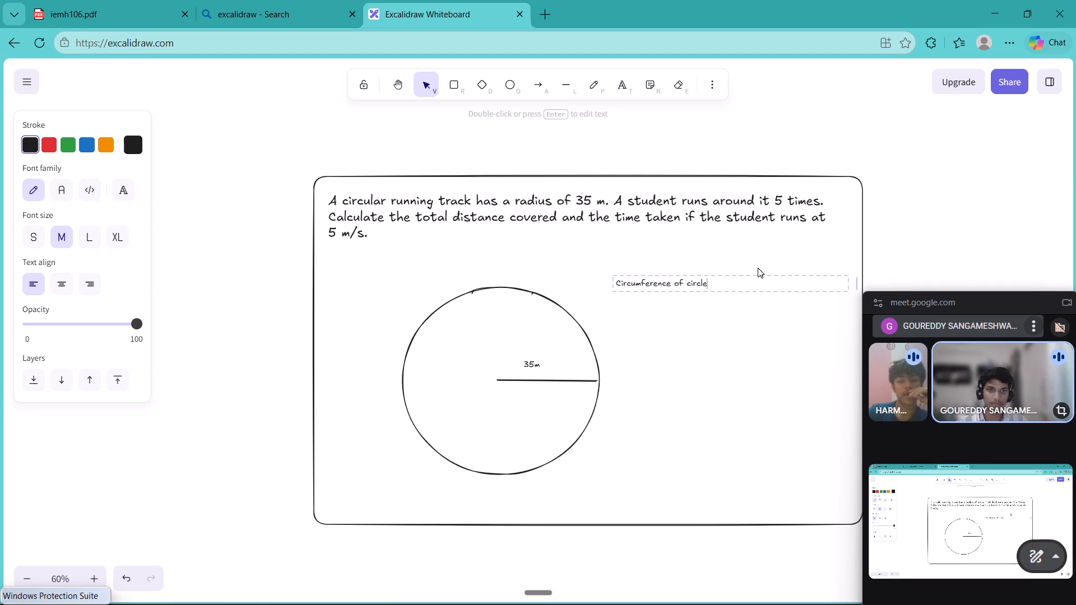
{"action": "scroll", "coordinate": [758, 268], "scroll_direction": "up", "scroll_amount": 1, "text": "ctrl"}
{"action": "scroll", "coordinate": [691, 278], "scroll_direction": "up", "scroll_amount": 1, "text": "ctrl"}
{"action": "key", "text": "space"}
{"action": "type", "text": "="}
{"action": "key", "text": "space"}
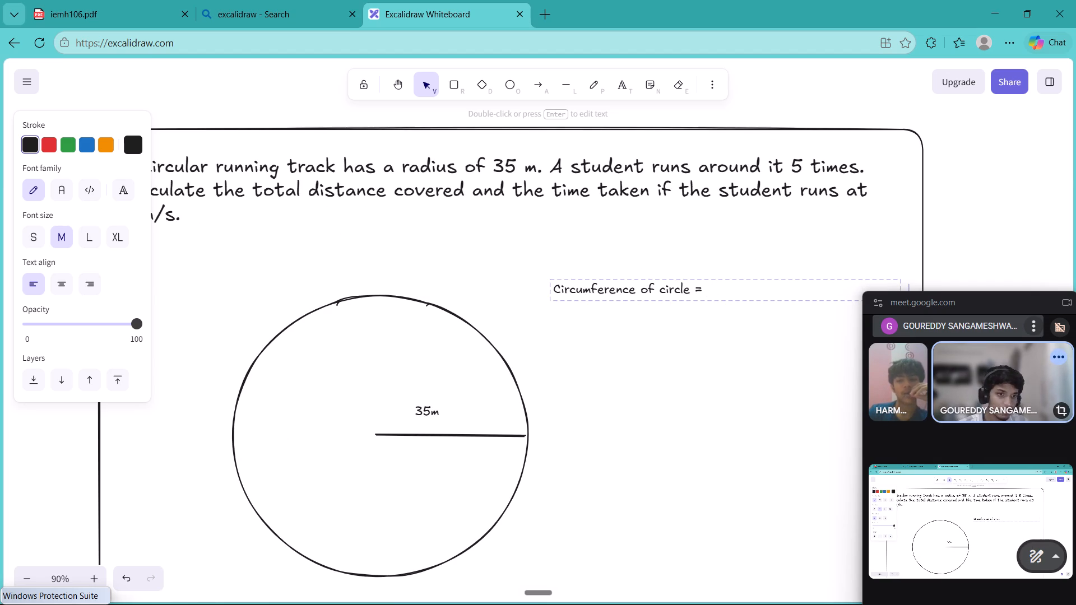
Complete the circumference line with the formula and substitution "2*pi*r = 2*22/7 * 35".
{"action": "key", "text": "2"}
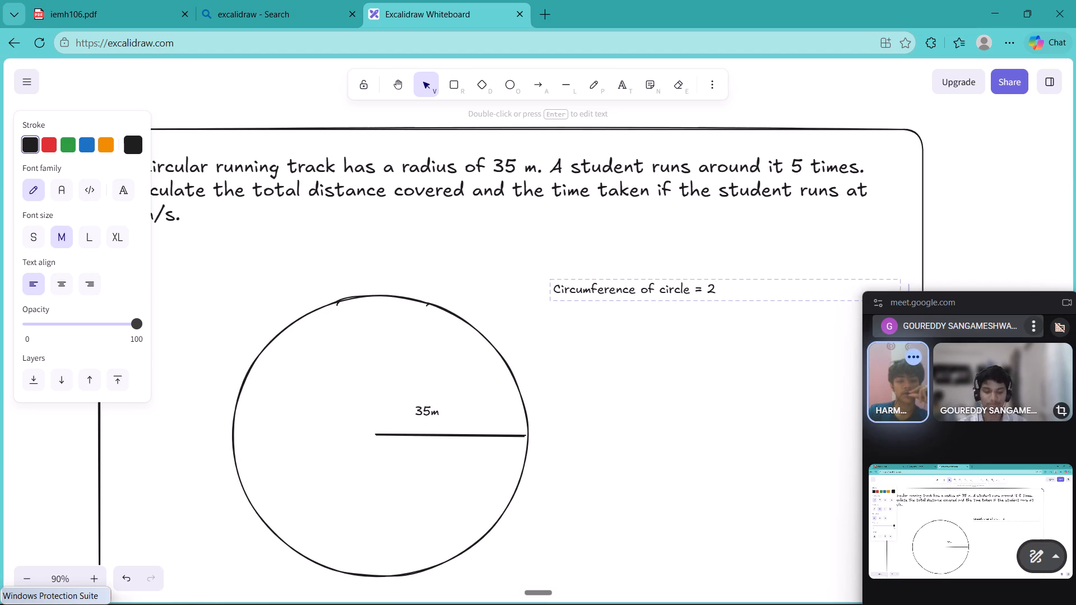
{"action": "type", "text": "*pi*r ="}
{"action": "key", "text": "space"}
{"action": "key", "text": "2"}
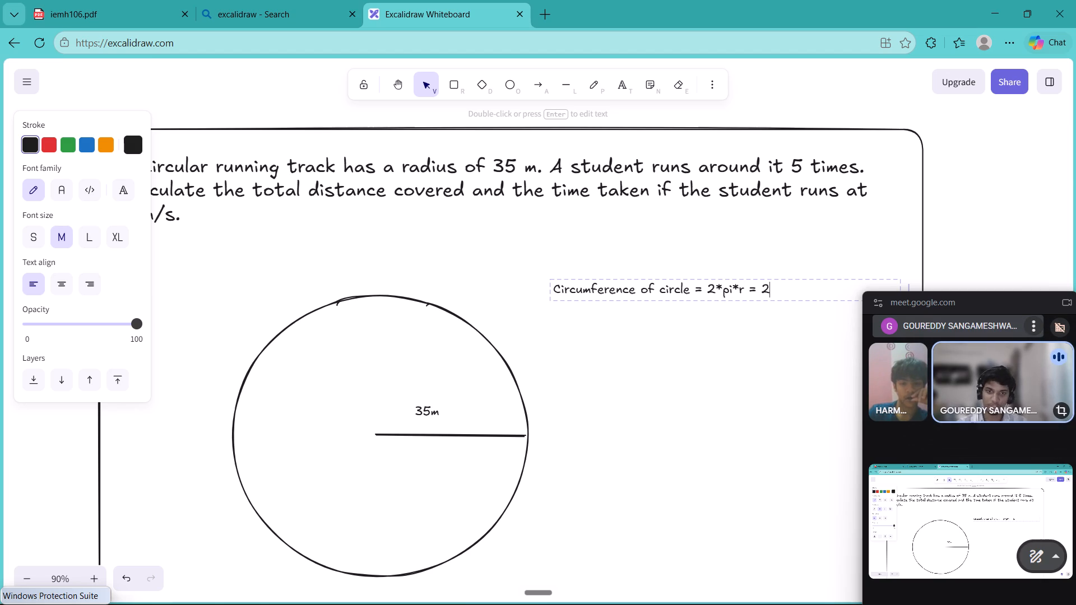
{"action": "key", "text": "shift+asterisk"}
{"action": "type", "text": "22/7"}
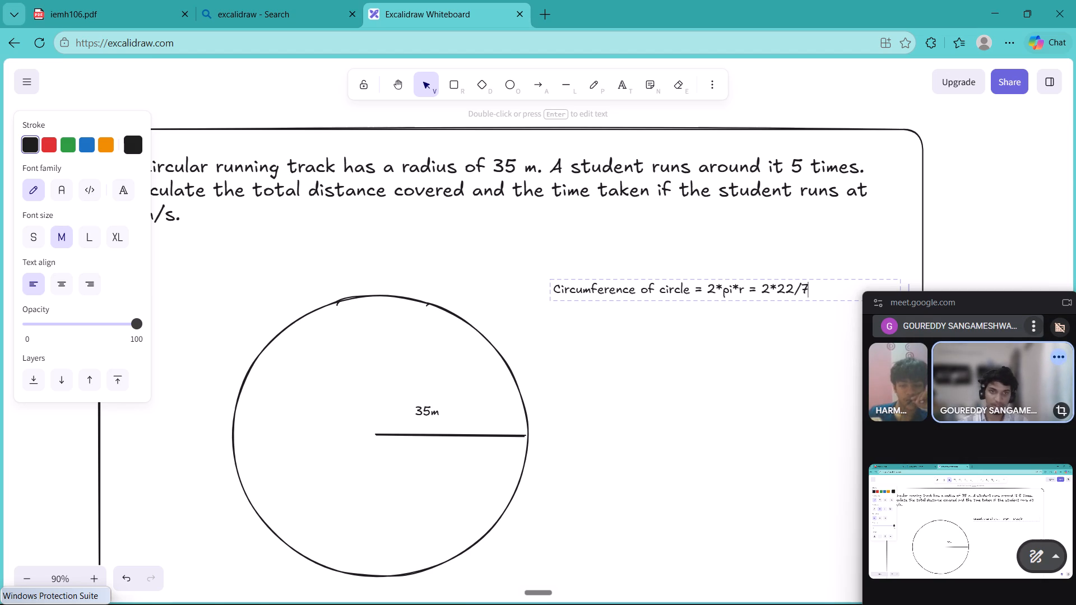
{"action": "key", "text": "space"}
{"action": "type", "text": "*"}
{"action": "key", "text": "space"}
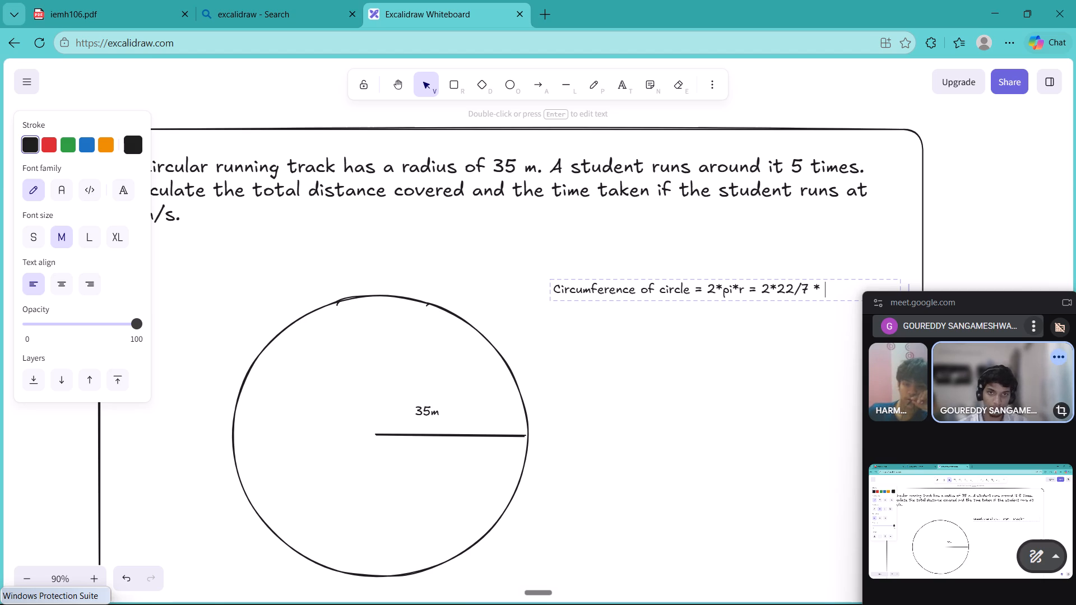
{"action": "type", "text": "35"}
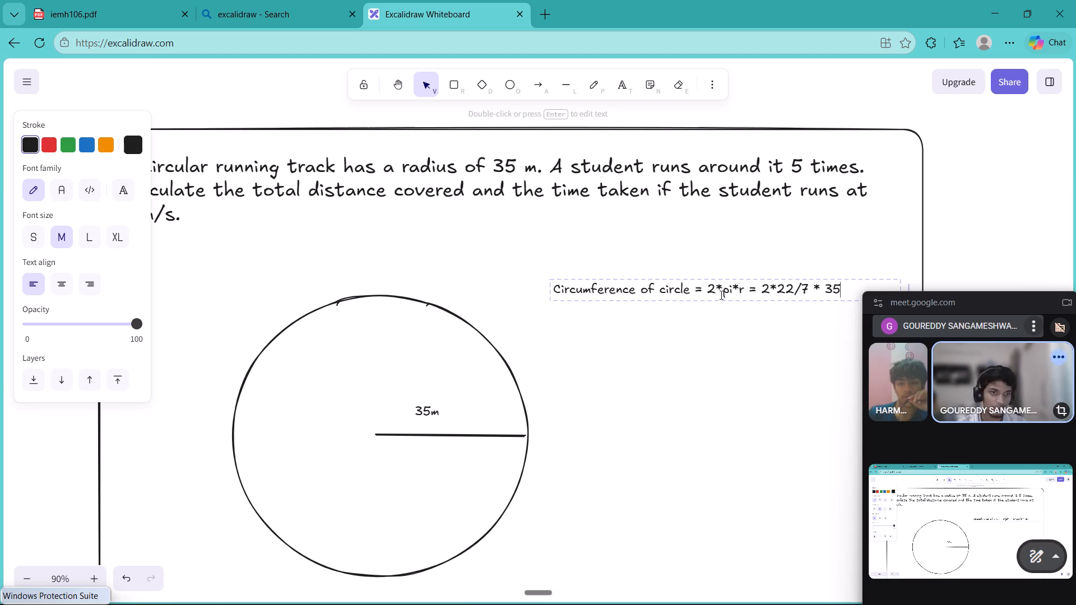
Add a second working line, "= 2*22*5 = 220", indented to align under the last equals sign of the circumference line.
{"action": "key", "text": "Return"}
{"action": "key", "text": "Tab"}
{"action": "key", "text": "Tab"}
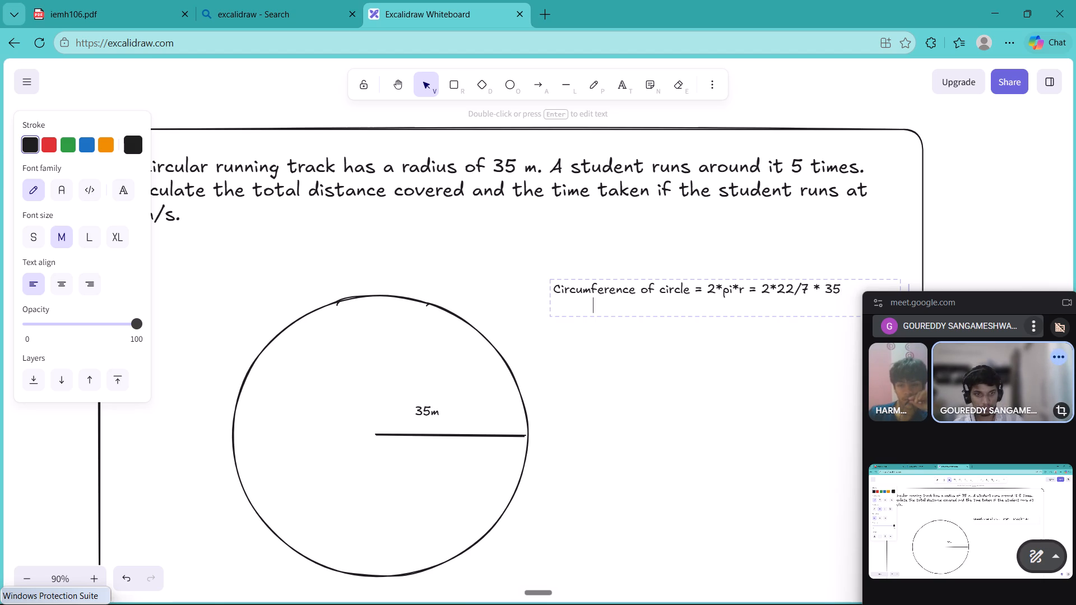
{"action": "key", "text": "Tab"}
{"action": "key", "text": "Tab"}
{"action": "key", "text": "Tab"}
{"action": "key", "text": "Tab"}
{"action": "key", "text": "Tab"}
{"action": "key", "text": "Tab"}
{"action": "key", "text": "Tab"}
{"action": "key", "text": "Tab"}
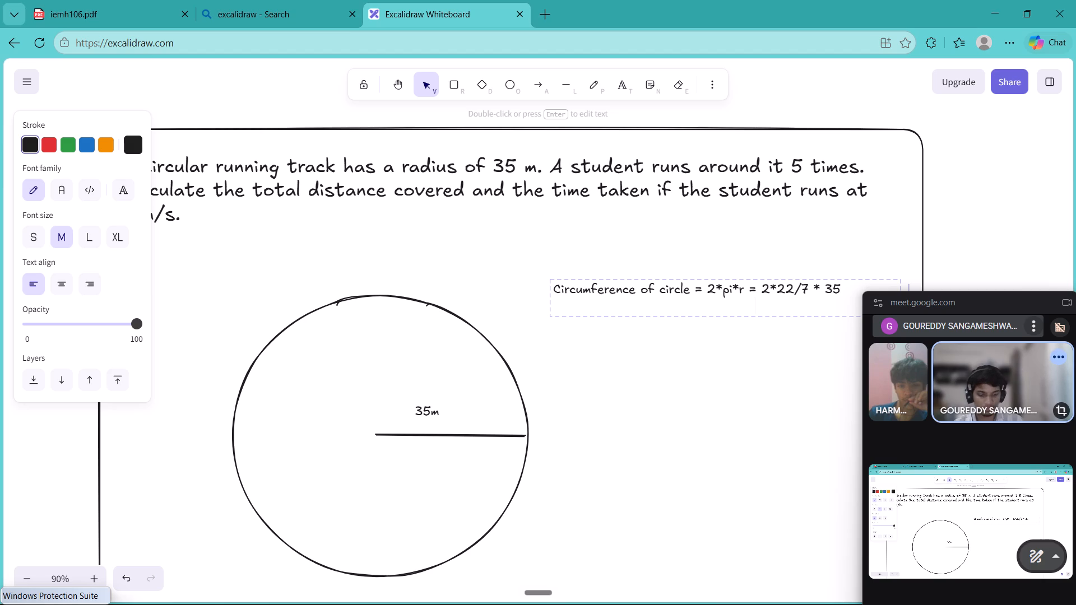
{"action": "key", "text": "BackSpace"}
{"action": "type", "text": "= 2"}
{"action": "key", "text": "shift+asterisk"}
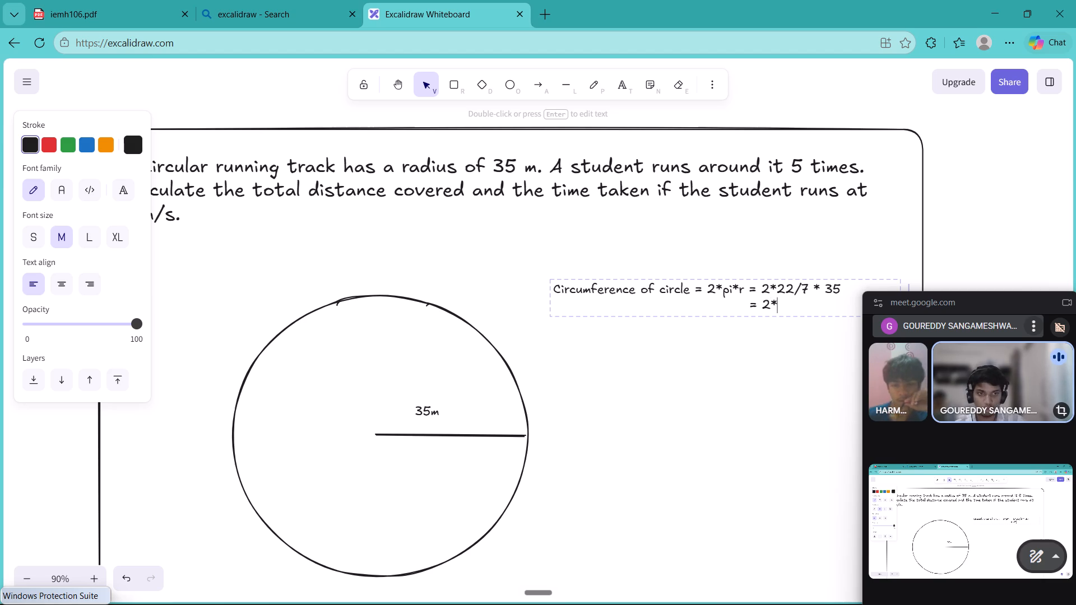
{"action": "type", "text": "22*"}
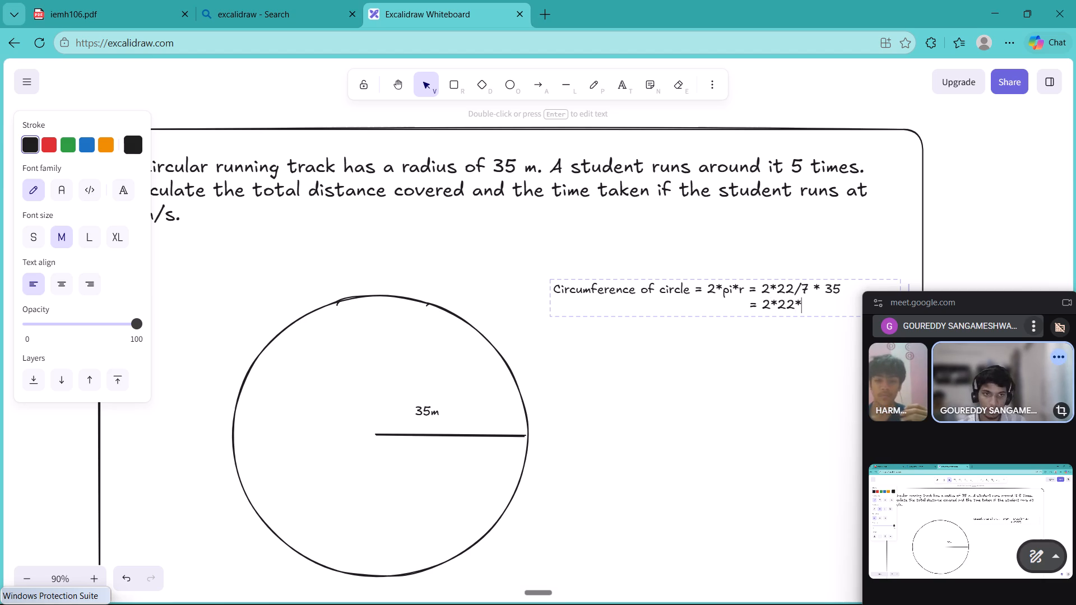
{"action": "key", "text": "5"}
{"action": "key", "text": "space"}
{"action": "type", "text": "= 220"}
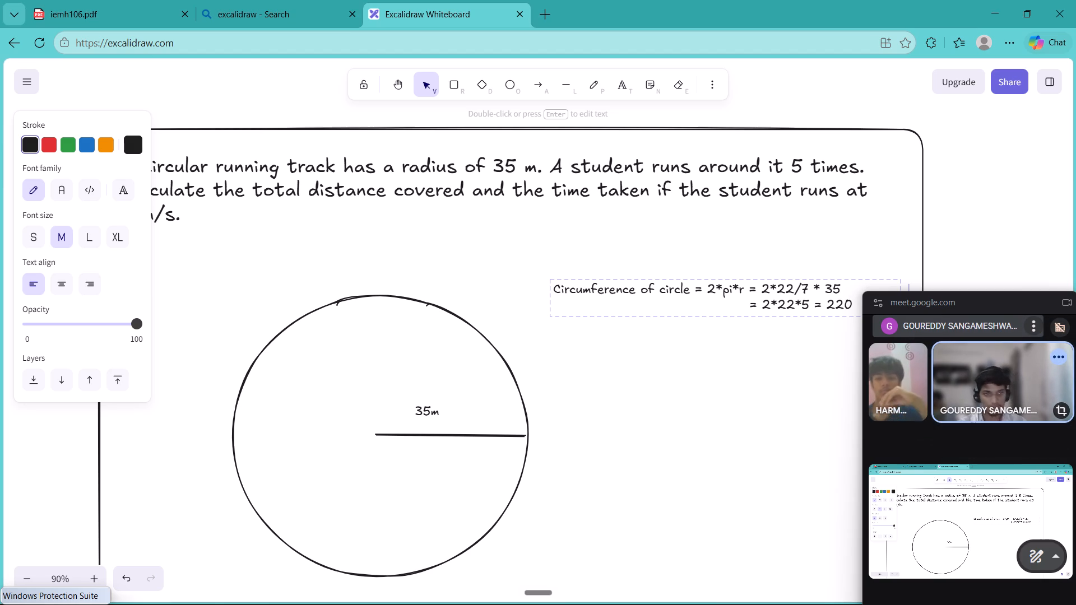
After a blank line, write "Distance travelled = 5*circumference = 1100m" in the solution text.
{"action": "key", "text": "Return"}
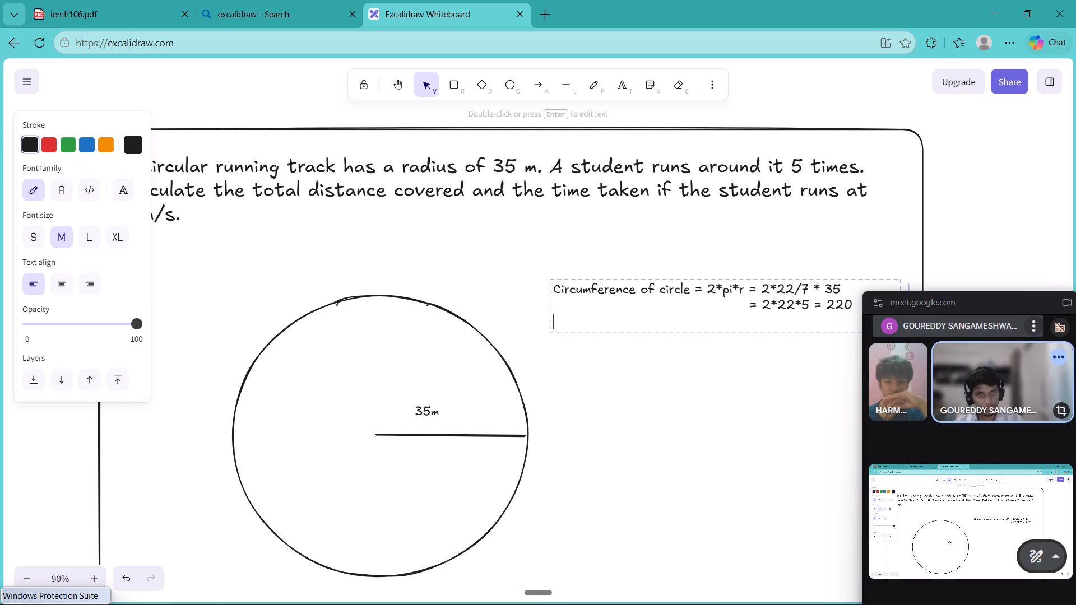
{"action": "key", "text": "Return"}
{"action": "type", "text": "Distance travelled ="}
{"action": "key", "text": "space"}
{"action": "type", "text": "5*"}
{"action": "type", "text": "circumfg"}
{"action": "key", "text": "BackSpace"}
{"action": "type", "text": "erence ="}
{"action": "key", "text": "space"}
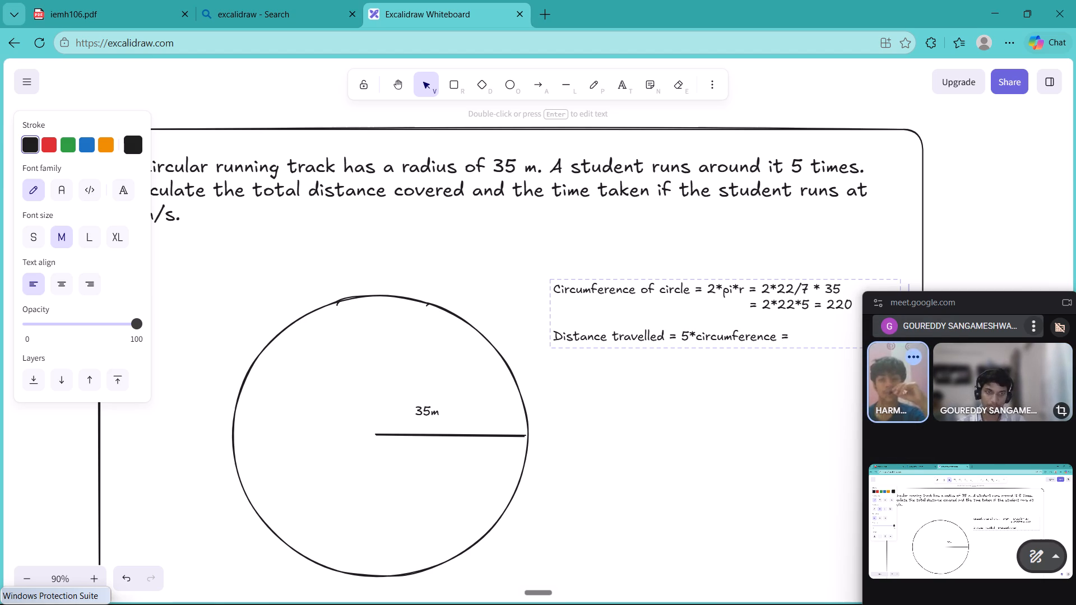
{"action": "type", "text": "1100"}
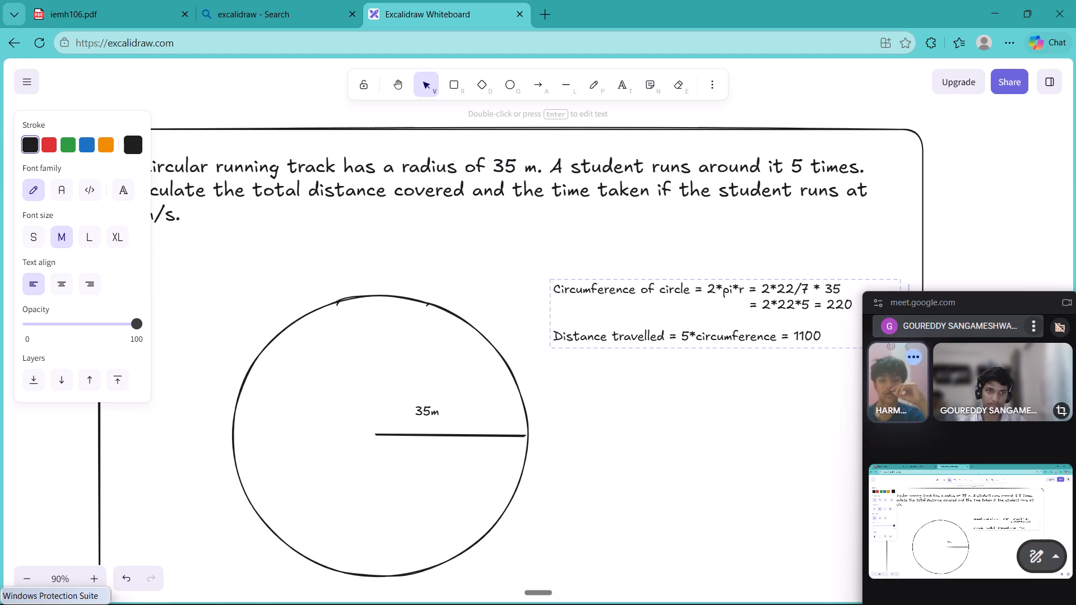
{"action": "key", "text": "m"}
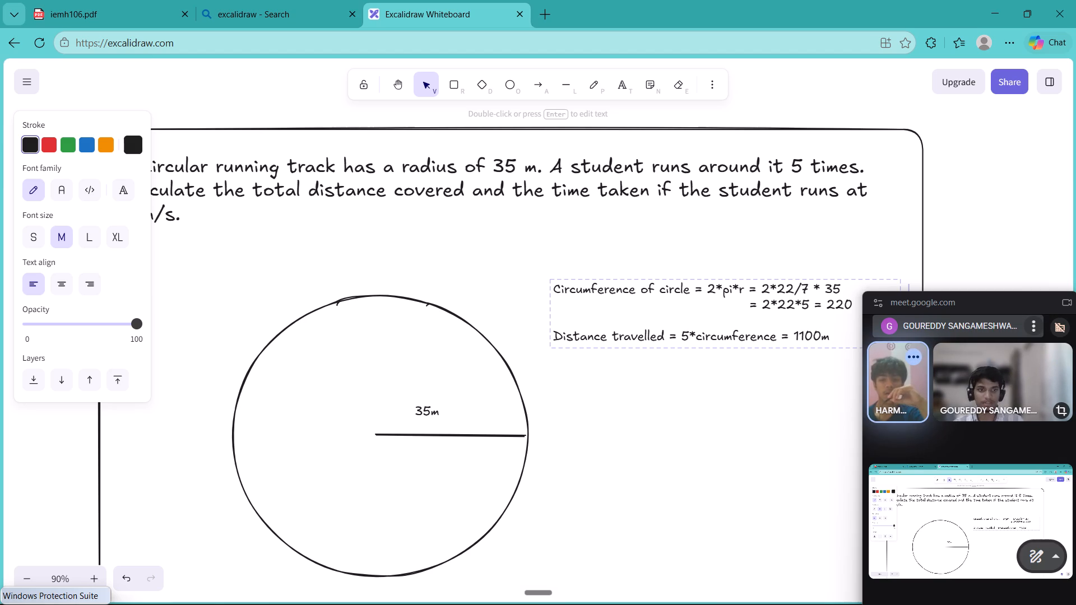
After another blank line, write the formula "Speed = Distance / Time" in the solution text.
{"action": "key", "text": "Return"}
{"action": "key", "text": "Return"}
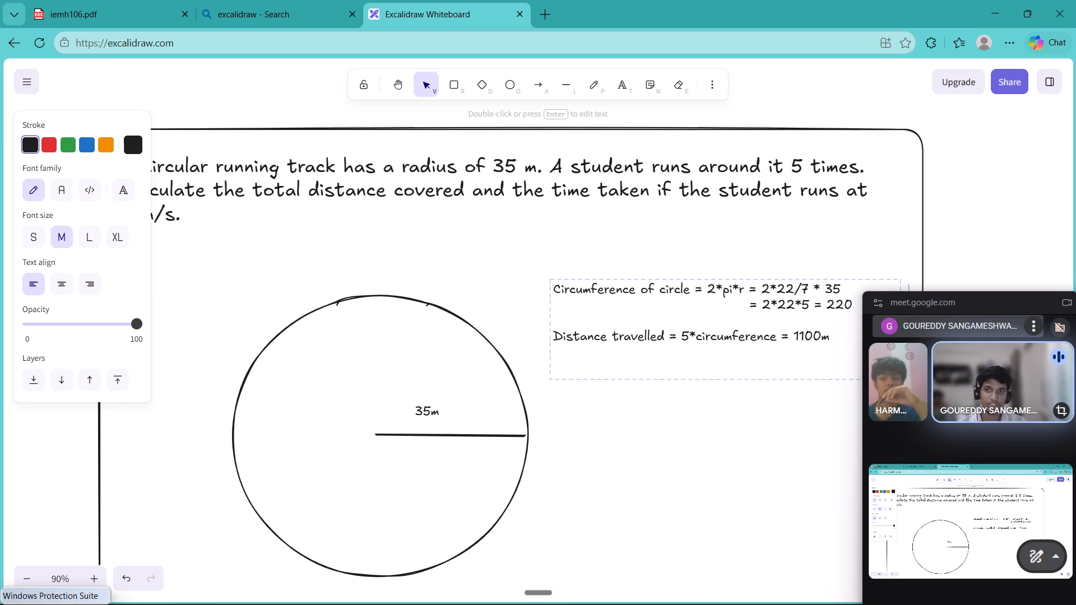
{"action": "middle_click_drag", "start_coordinate": [187, 233], "coordinate": [233, 220]}
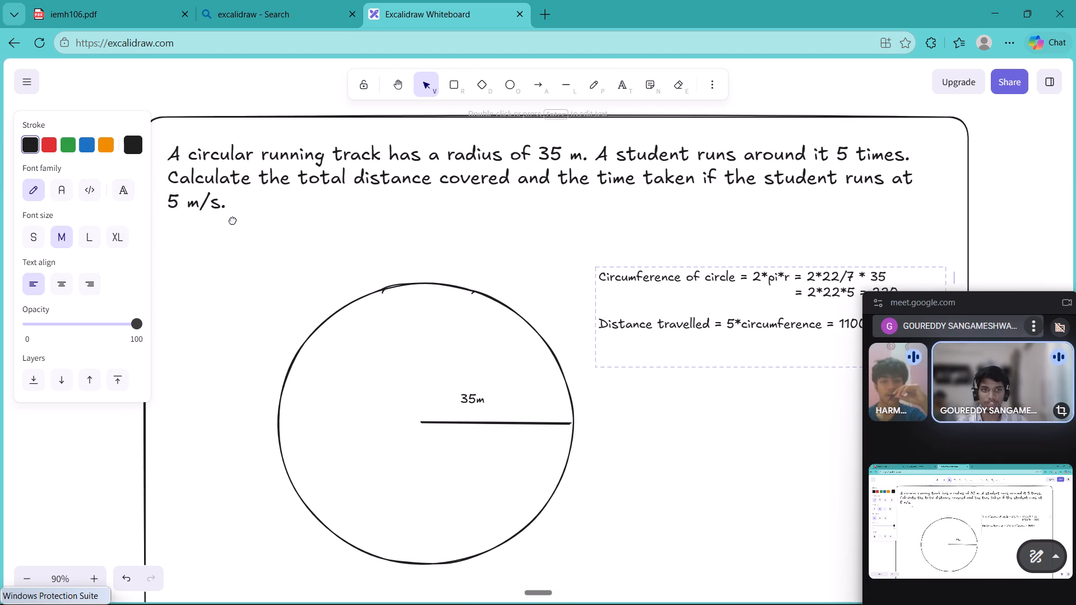
{"action": "middle_click_drag", "start_coordinate": [233, 220], "coordinate": [236, 218]}
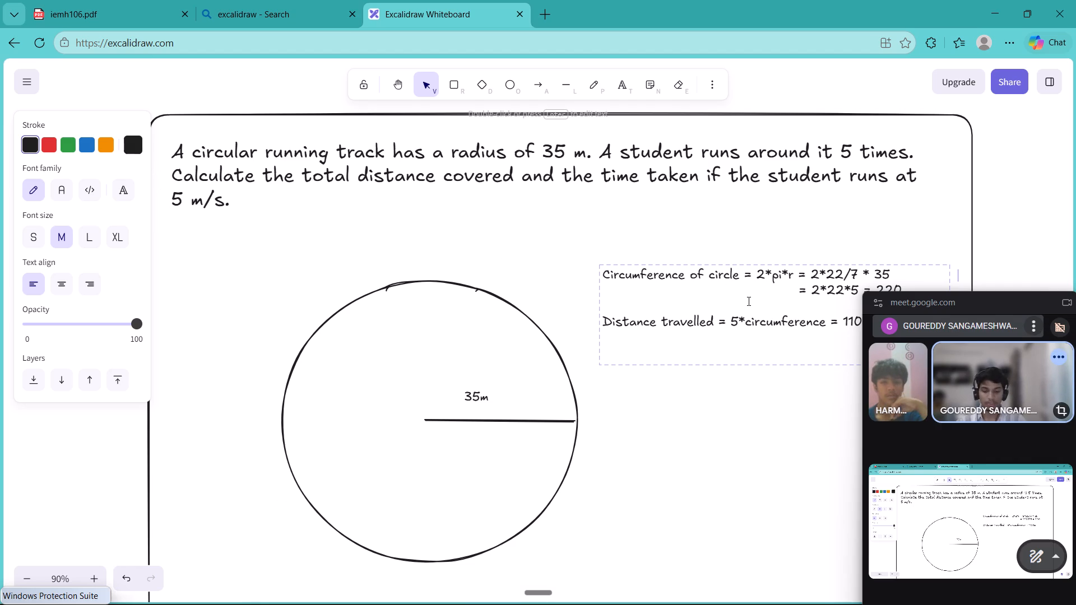
{"action": "type", "text": "Speed = Distance /."}
{"action": "key", "text": "BackSpace"}
{"action": "key", "text": "space"}
{"action": "type", "text": "Time"}
{"action": "key", "text": "space"}
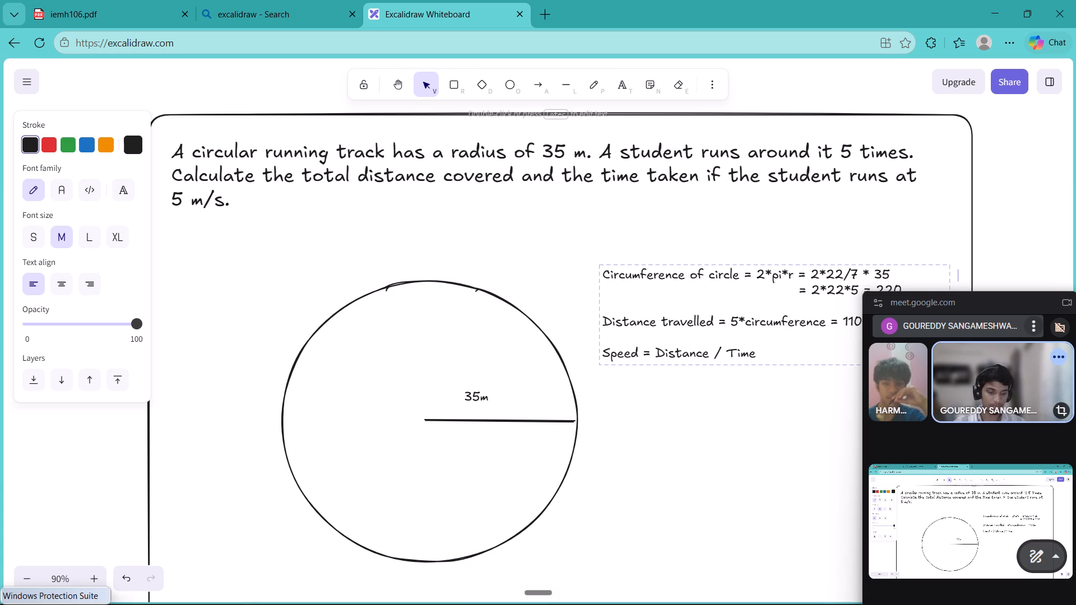
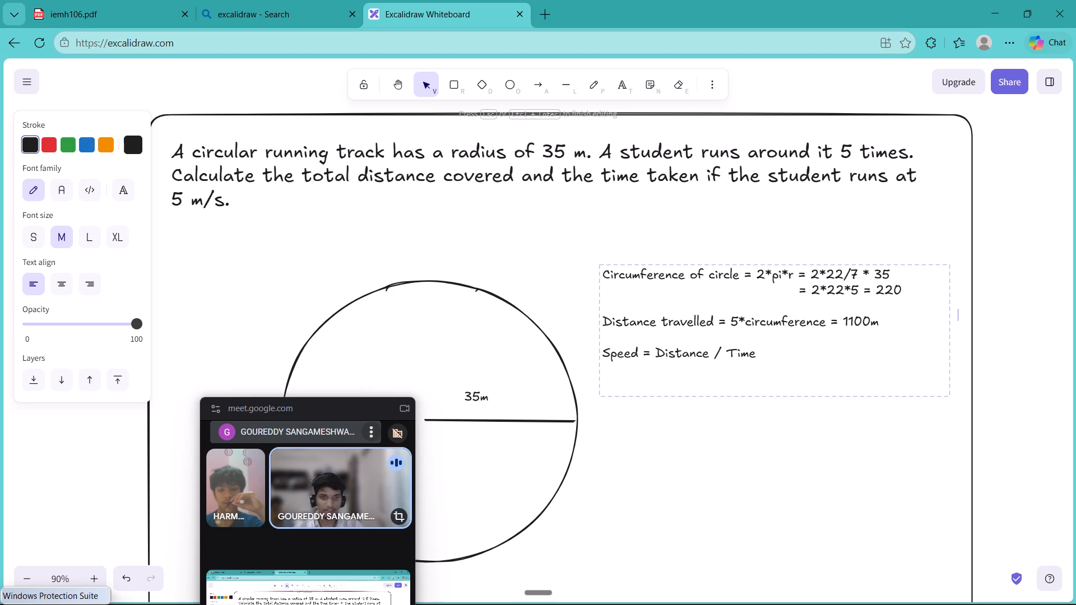
Write the rearranged formula "Time = Distance/speed =" on the line below the speed formula in the solution text.
{"action": "type", "text": "Time = d"}
{"action": "key", "text": "BackSpace"}
{"action": "type", "text": "Distancve"}
{"action": "key", "text": "BackSpace"}
{"action": "key", "text": "BackSpace"}
{"action": "key", "text": "e"}
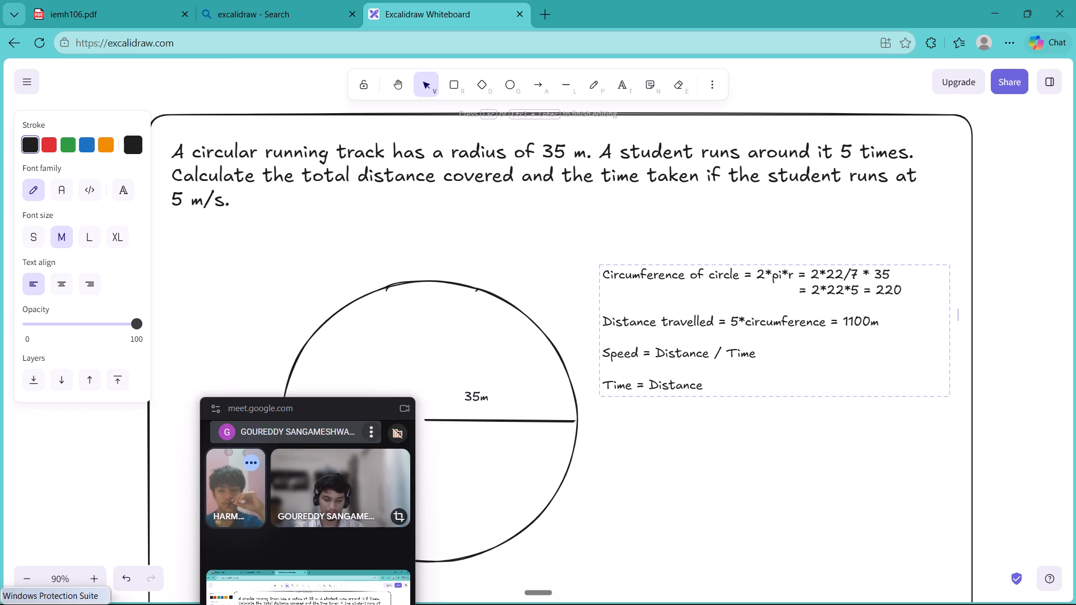
{"action": "type", "text": "/.s"}
{"action": "key", "text": "BackSpace"}
{"action": "key", "text": "BackSpace"}
{"action": "type", "text": "speed ="}
{"action": "key", "text": "space"}
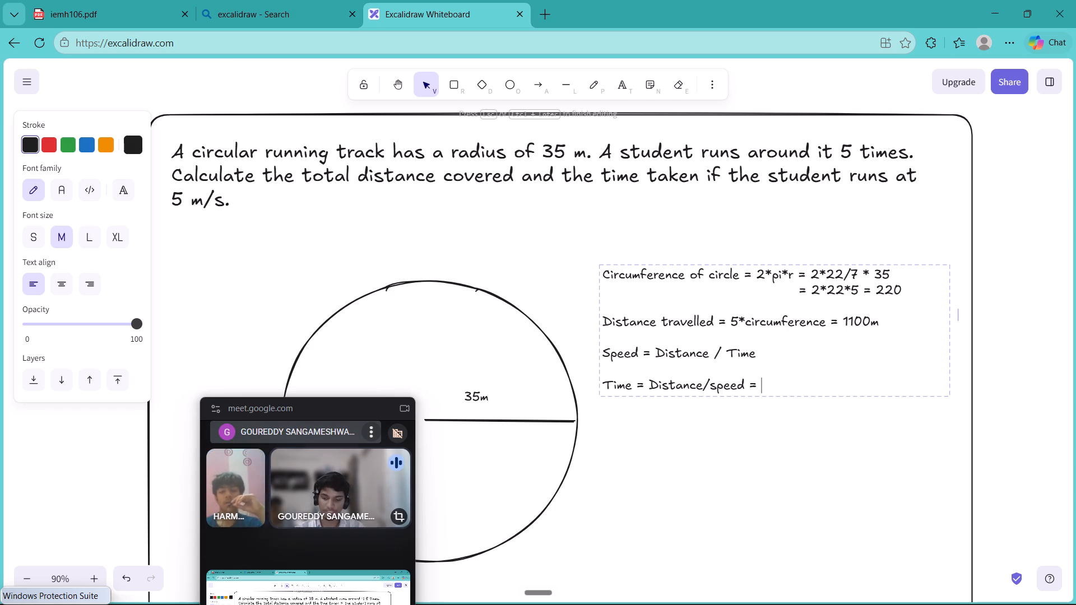
Complete the time line with the substitution and answer in seconds, "1100/5 = 220s".
{"action": "type", "text": "11"}
{"action": "type", "text": "00"}
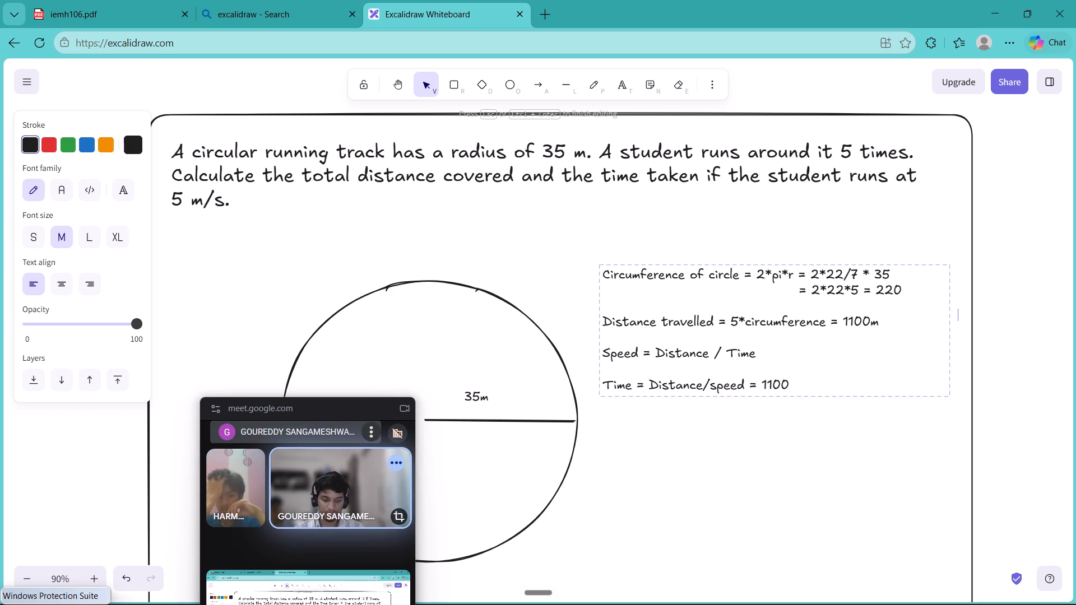
{"action": "type", "text": "/5"}
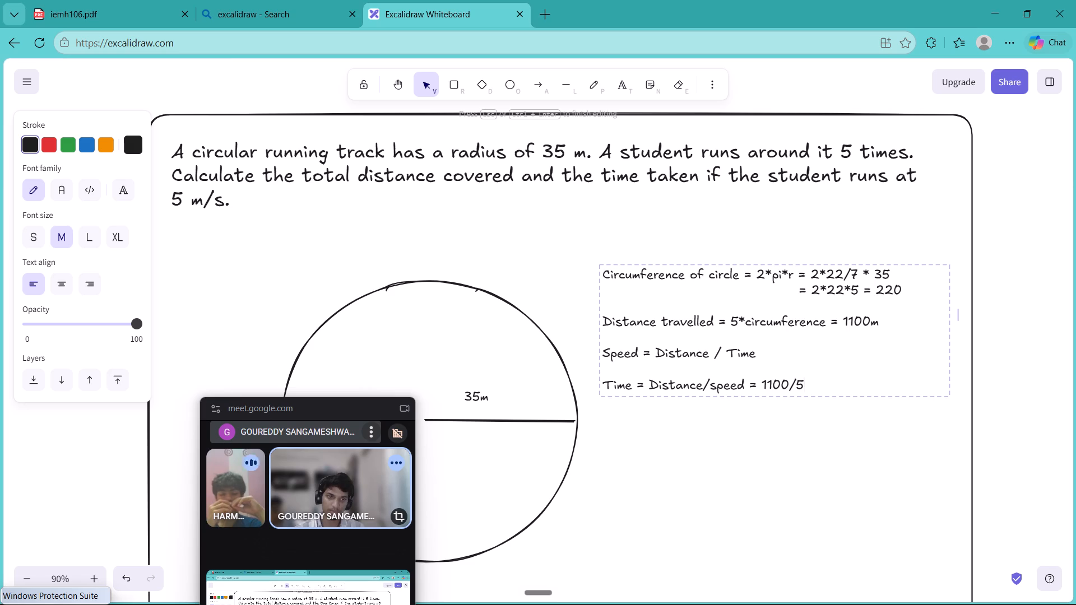
{"action": "key", "text": "space"}
{"action": "type", "text": "="}
{"action": "key", "text": "space"}
{"action": "type", "text": "220"}
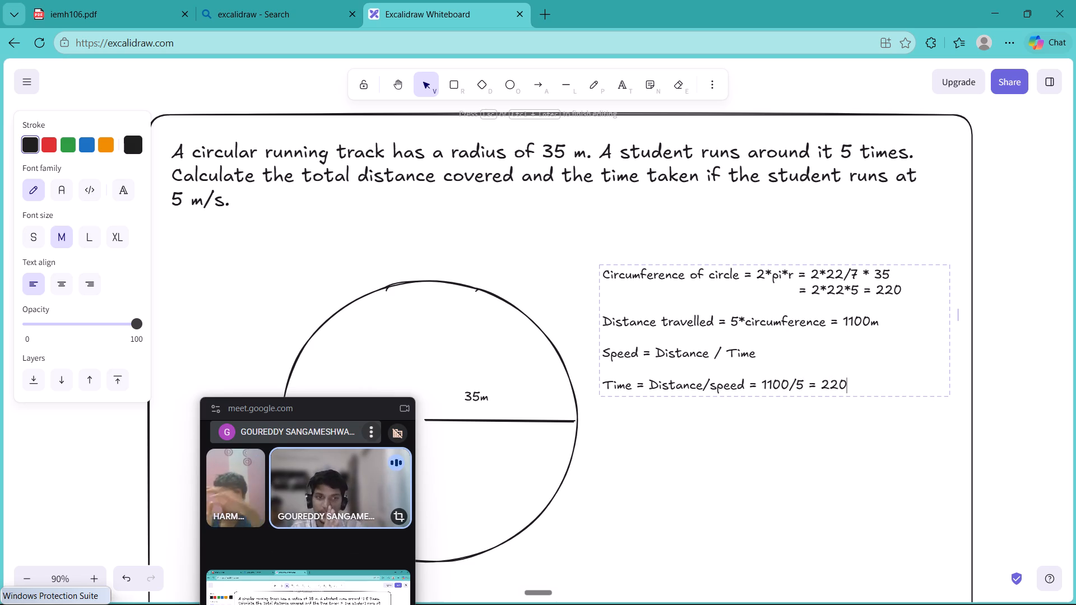
{"action": "type", "text": "m="}
{"action": "key", "text": "BackSpace"}
{"action": "key", "text": "BackSpace"}
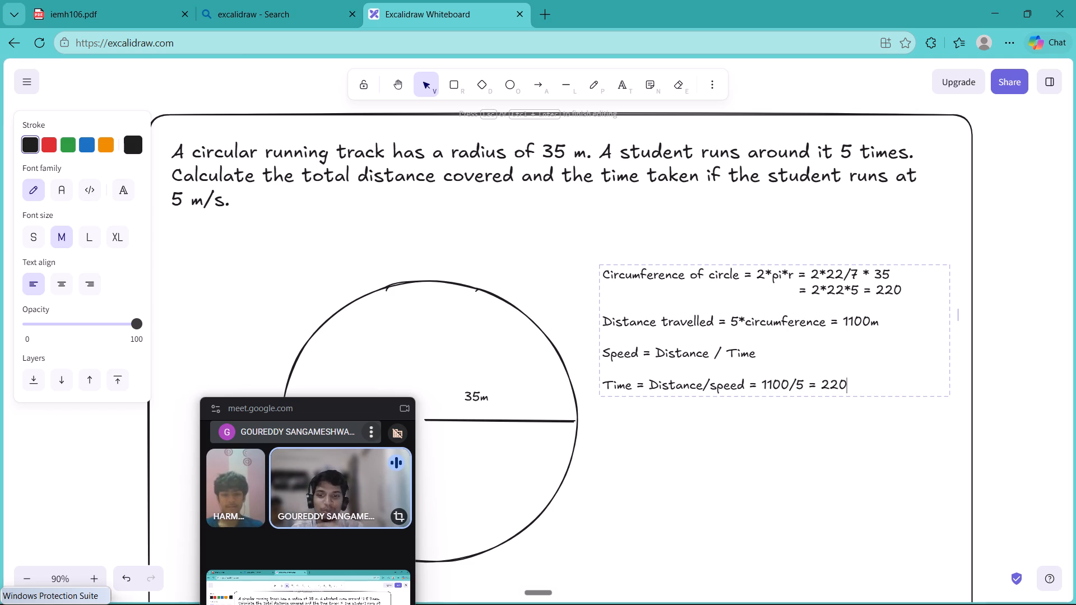
{"action": "key", "text": "s"}
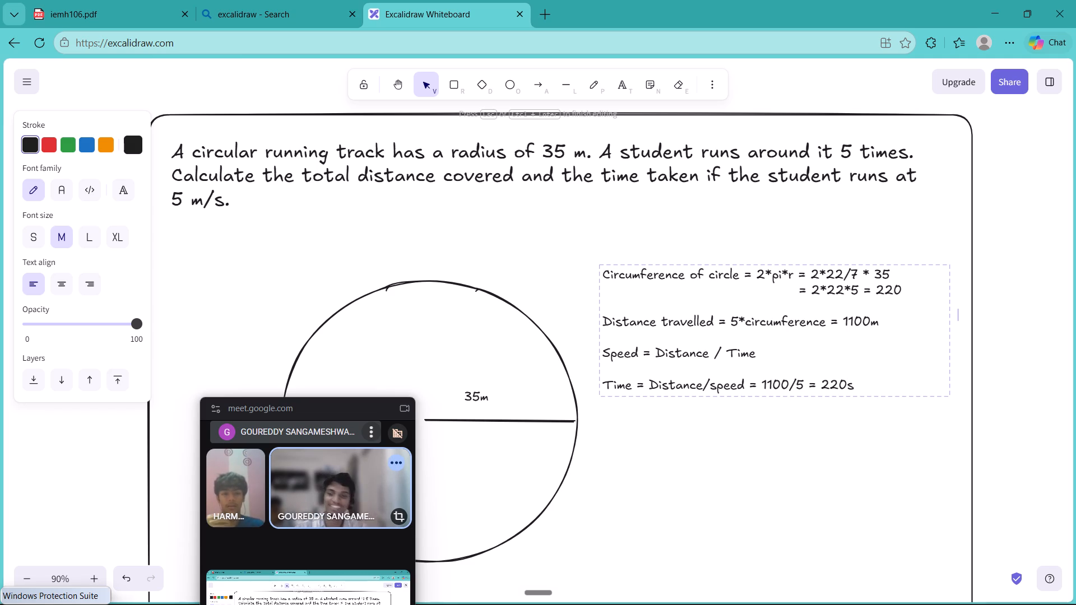
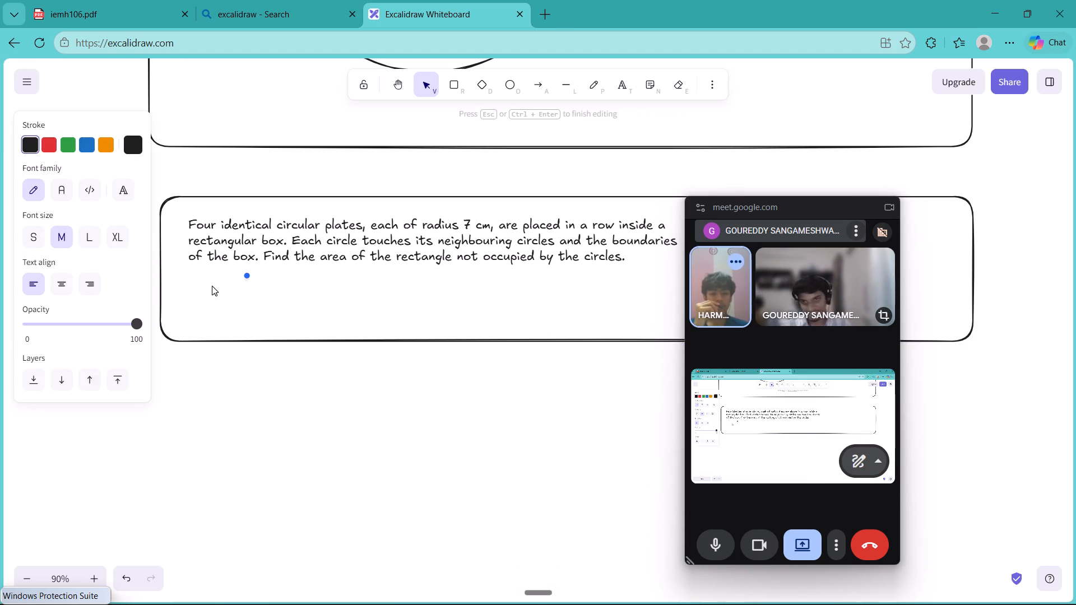
Add the answer text "Ans = Area of rectangle - 4*area of each circle" below the four circular plates question.
{"action": "double_click", "coordinate": [211, 286]}
{"action": "double_click", "coordinate": [194, 286]}
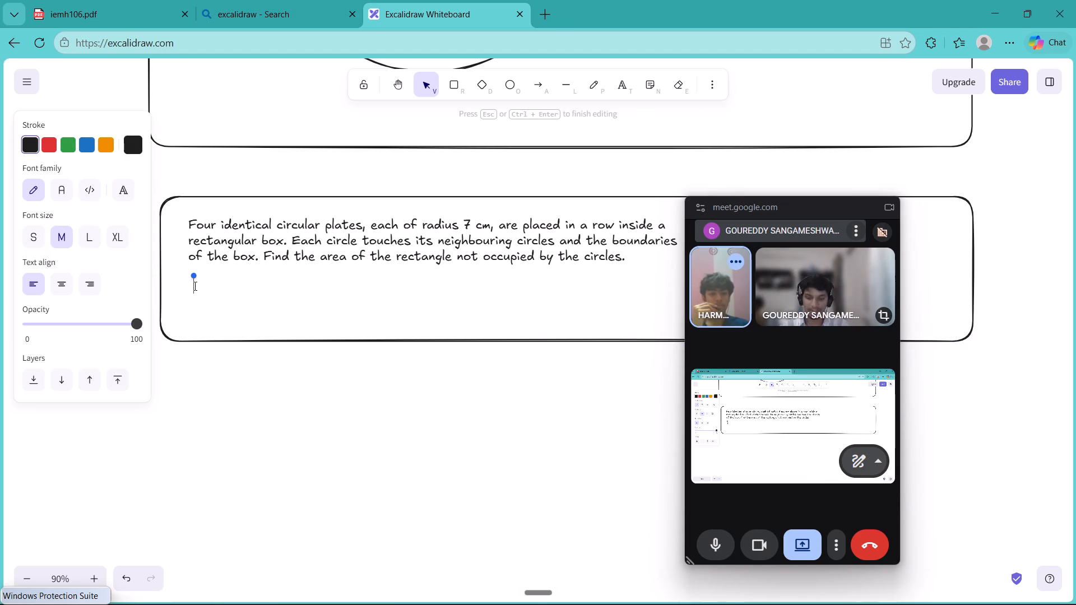
{"action": "type", "text": "Ans ="}
{"action": "key", "text": "space"}
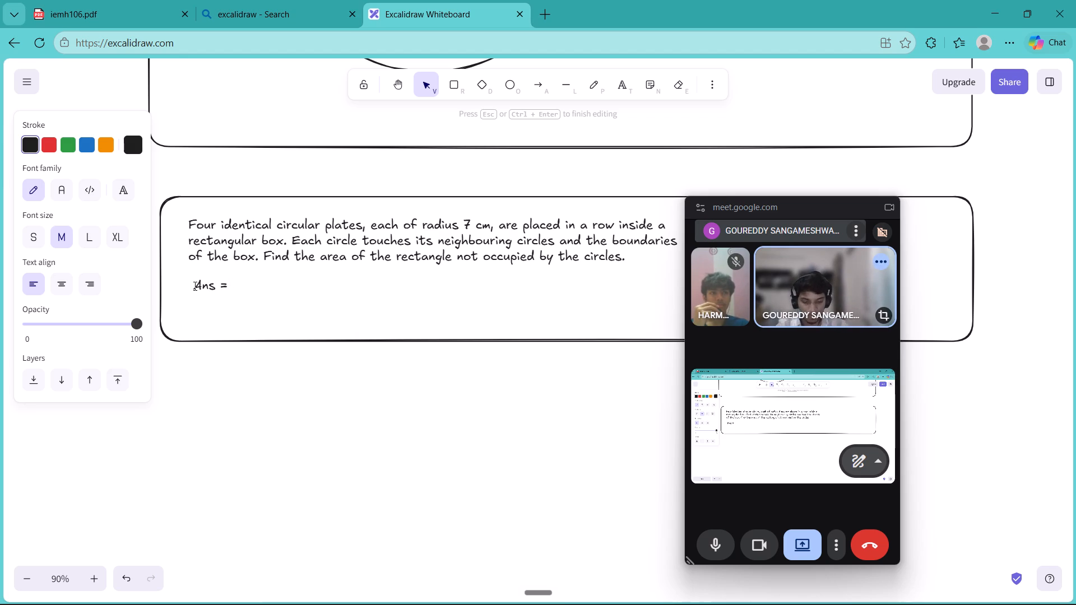
{"action": "type", "text": "Perimeter"}
{"action": "key", "text": "ctrl+BackSpace"}
{"action": "type", "text": "Ar3e"}
{"action": "key", "text": "BackSpace"}
{"action": "key", "text": "BackSpace"}
{"action": "type", "text": "ea of rectangel"}
{"action": "key", "text": "BackSpace"}
{"action": "key", "text": "BackSpace"}
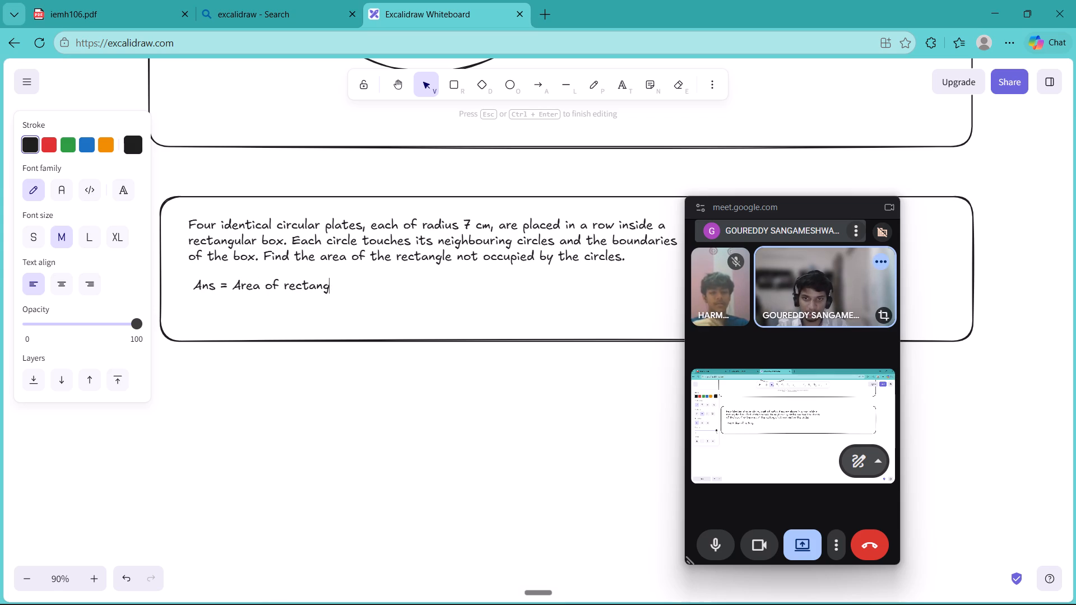
{"action": "type", "text": "le -"}
{"action": "key", "text": "space"}
{"action": "type", "text": "4*area of each circle"}
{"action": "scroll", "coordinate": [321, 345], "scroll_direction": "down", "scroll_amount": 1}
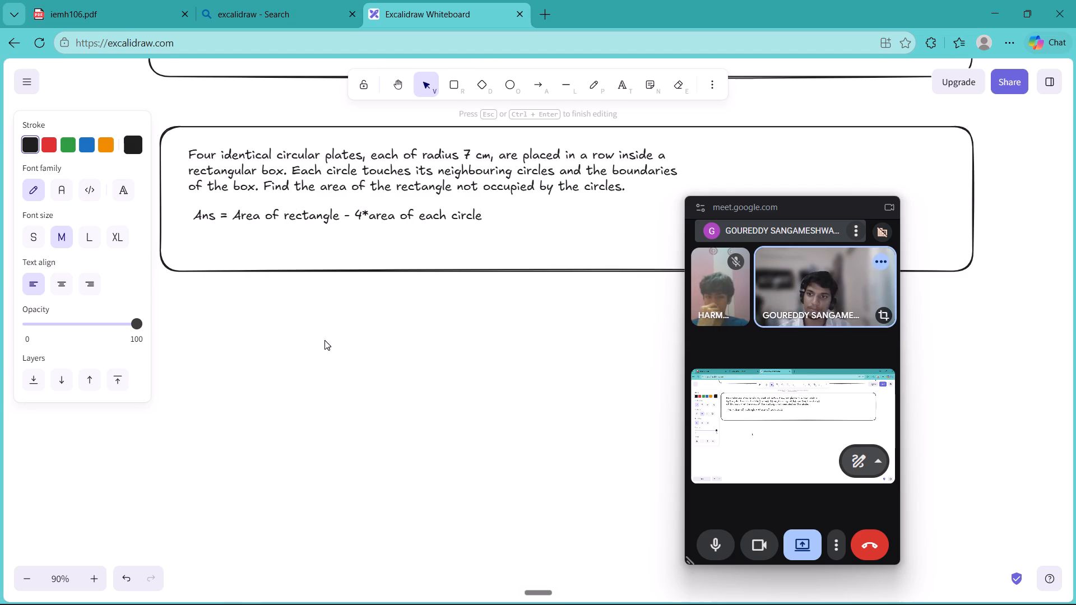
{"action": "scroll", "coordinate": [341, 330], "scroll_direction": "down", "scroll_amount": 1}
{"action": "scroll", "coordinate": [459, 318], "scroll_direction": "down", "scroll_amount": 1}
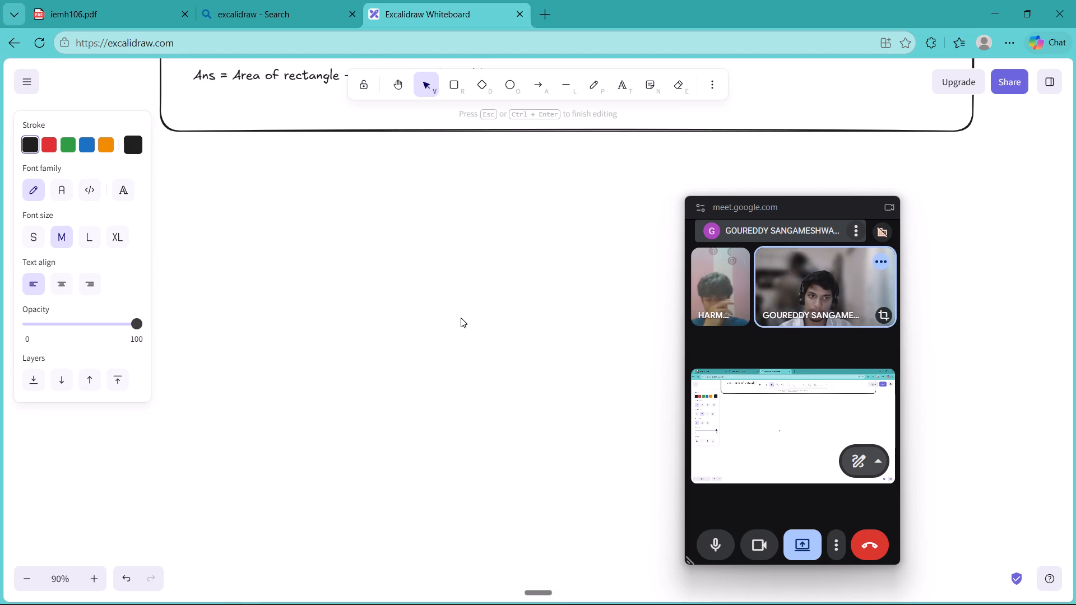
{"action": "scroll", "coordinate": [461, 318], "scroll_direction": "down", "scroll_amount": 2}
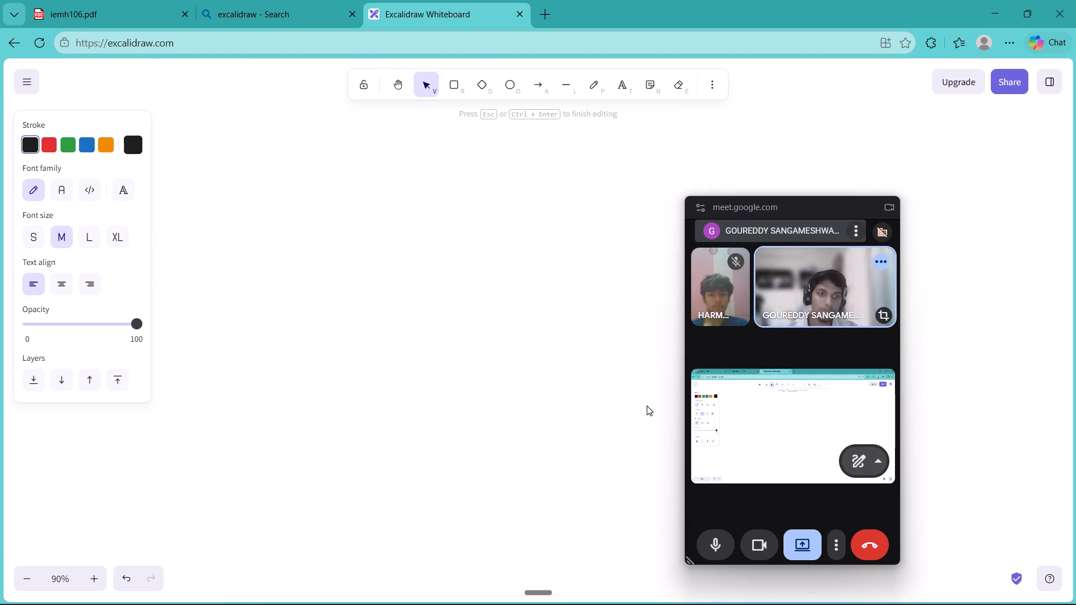
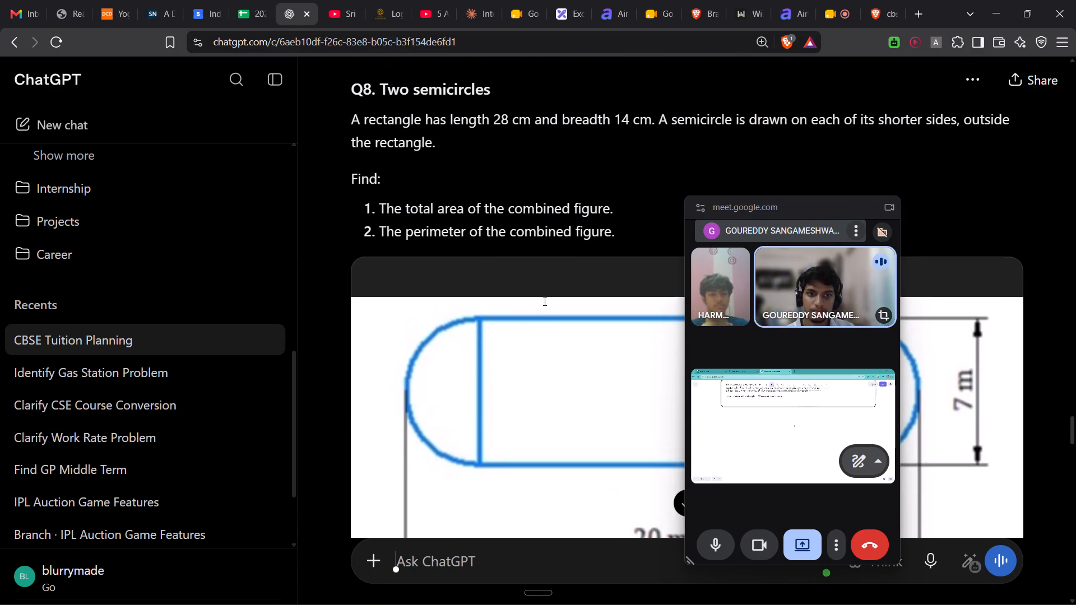
Select the Q8 Two semicircles question text in the ChatGPT conversation, from the rectangle description through both items to find.
{"action": "scroll", "coordinate": [544, 301], "scroll_direction": "down", "scroll_amount": 5}
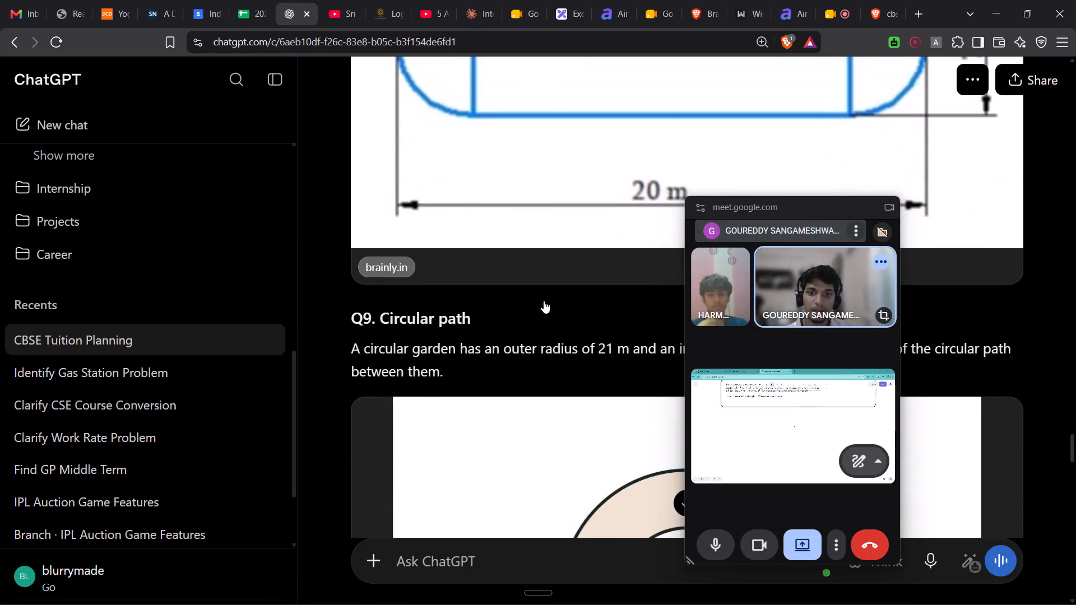
{"action": "scroll", "coordinate": [544, 301], "scroll_direction": "up", "scroll_amount": 5}
{"action": "left_click_drag", "start_coordinate": [628, 235], "coordinate": [328, 124]}
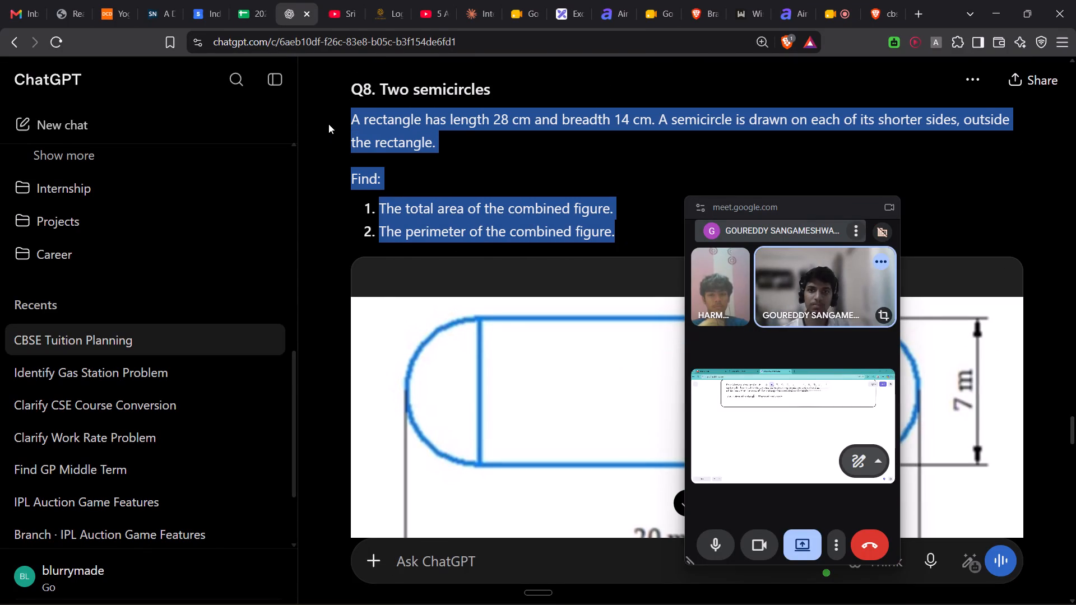
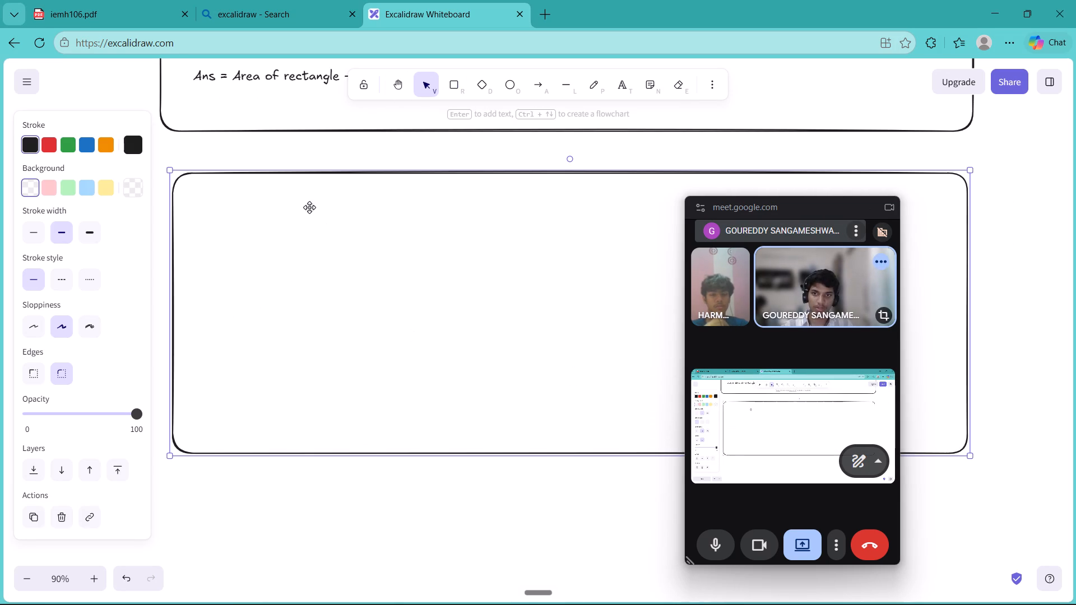
Start a new text entry near the upper-left corner inside the empty rounded frame for the two-semicircles question.
{"action": "double_click", "coordinate": [309, 207]}
{"action": "double_click", "coordinate": [201, 196]}
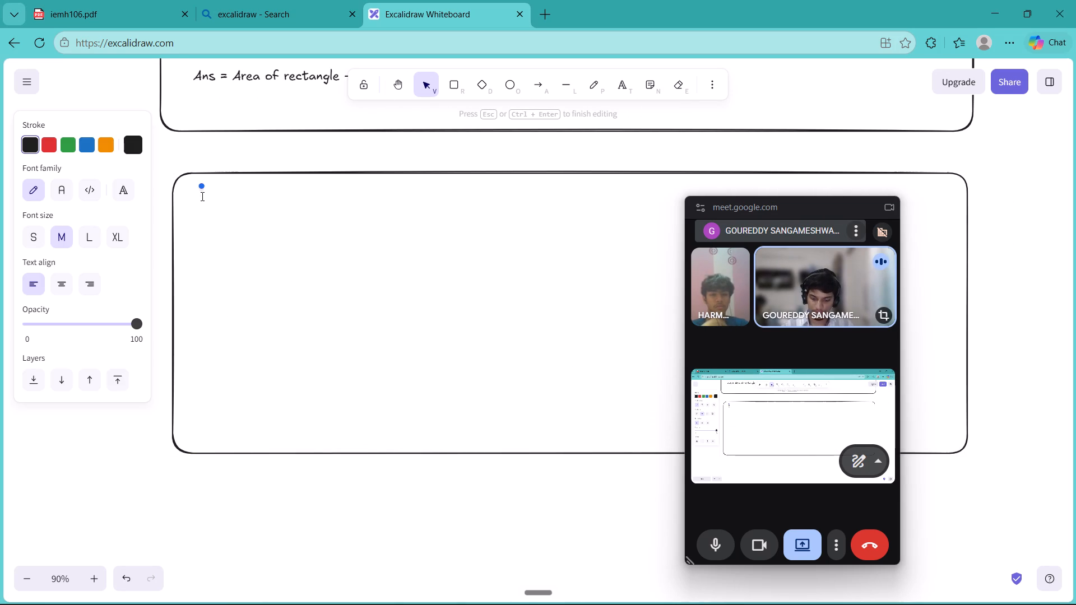
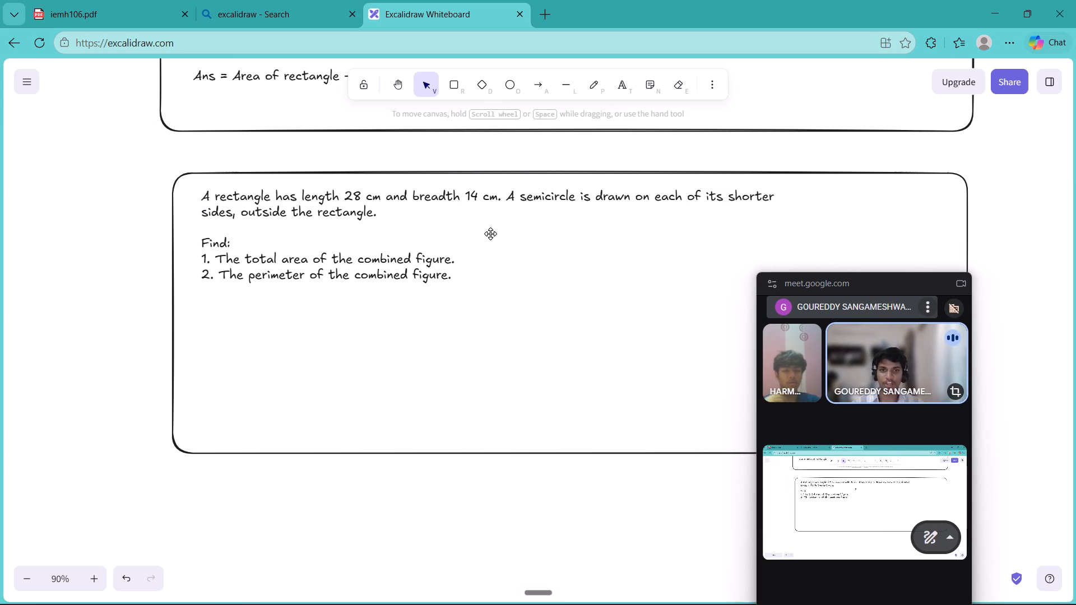
Switch to the ChatGPT conversation and copy the Q8 two-semicircles figure from its enlarged view.
{"action": "key", "text": "alt+Tab"}
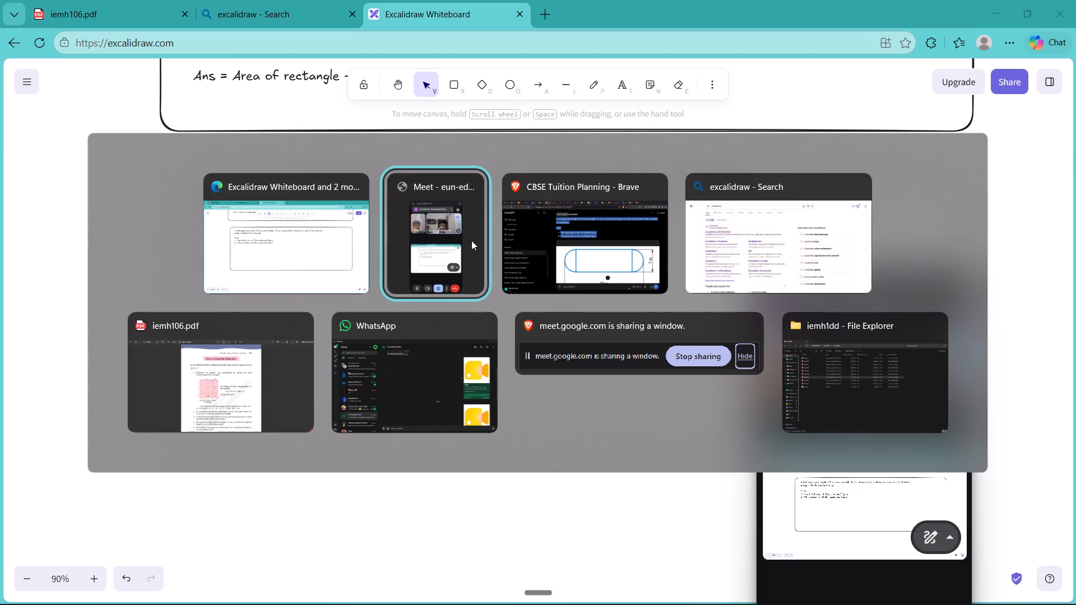
{"action": "key", "text": "alt+Tab"}
{"action": "scroll", "coordinate": [544, 321], "scroll_direction": "down", "scroll_amount": 3}
{"action": "right_click", "coordinate": [582, 251]}
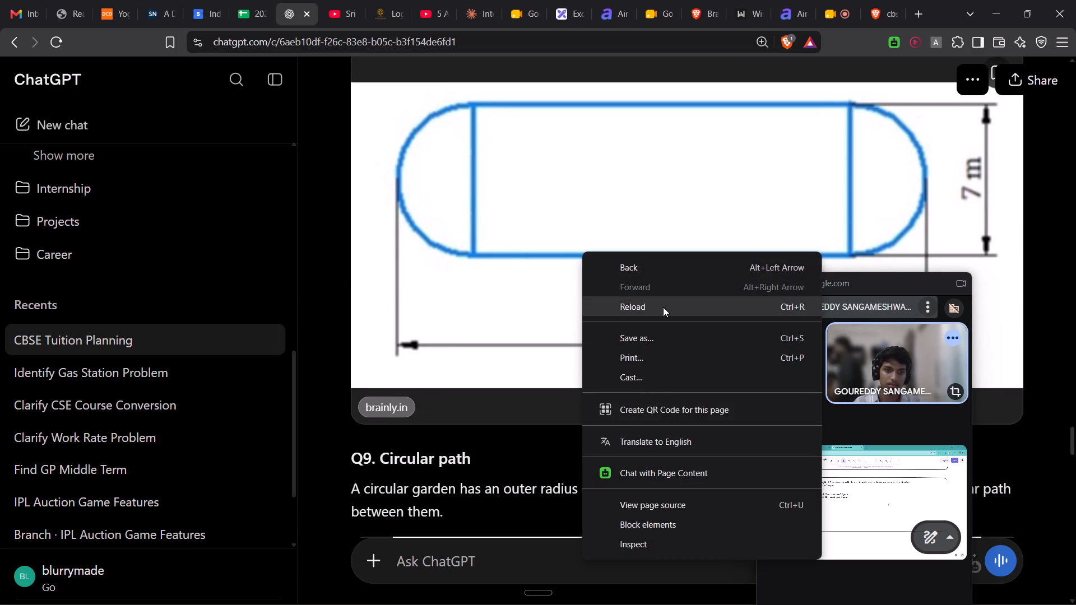
{"action": "left_click", "coordinate": [522, 272]}
{"action": "right_click", "coordinate": [526, 268]}
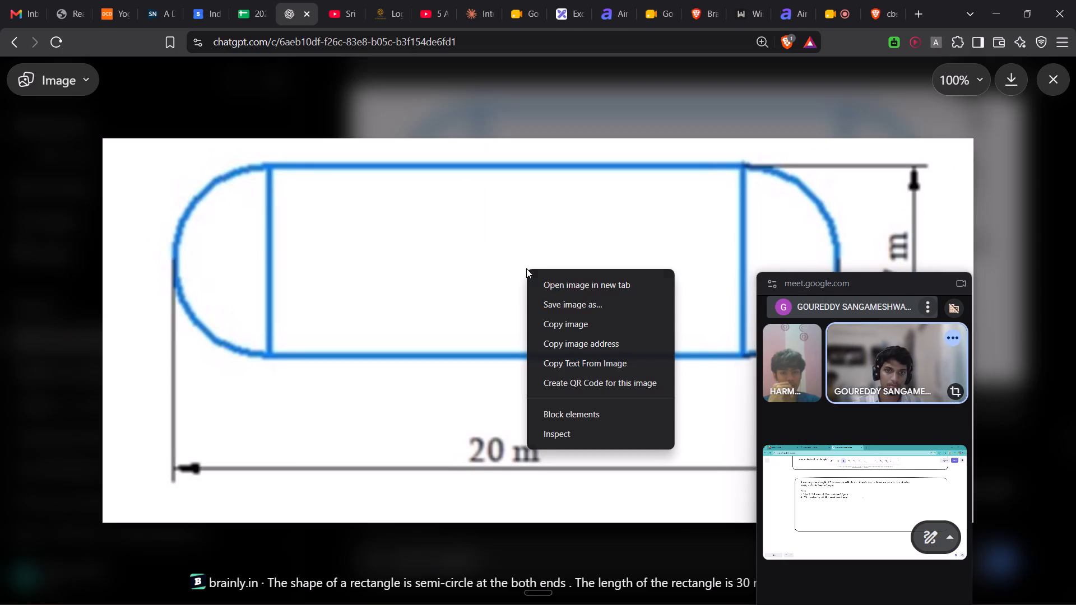
{"action": "left_click", "coordinate": [557, 325]}
{"action": "left_click", "coordinate": [1075, 217]}
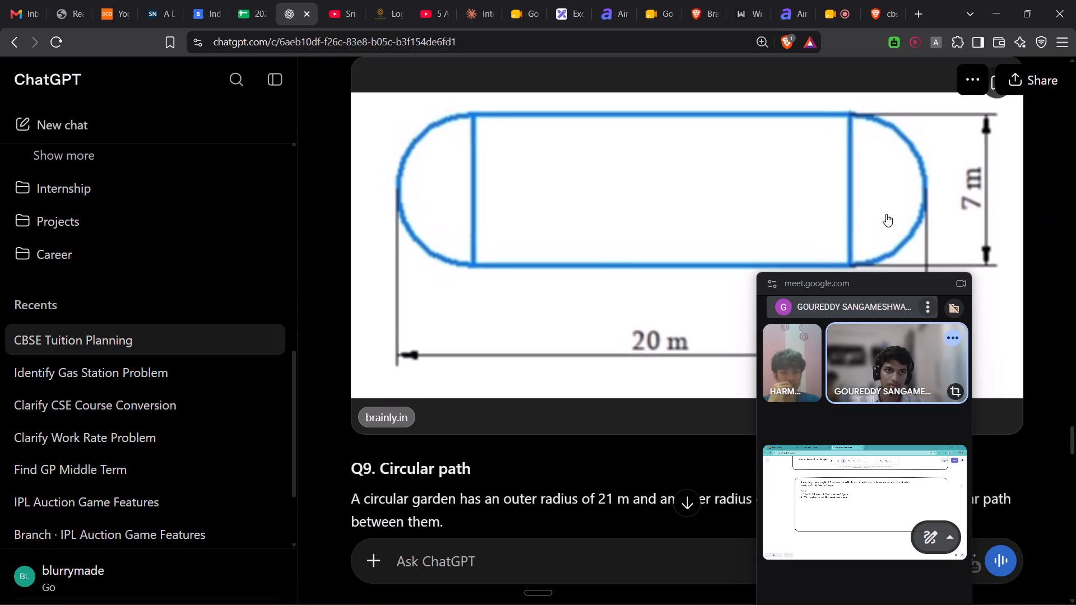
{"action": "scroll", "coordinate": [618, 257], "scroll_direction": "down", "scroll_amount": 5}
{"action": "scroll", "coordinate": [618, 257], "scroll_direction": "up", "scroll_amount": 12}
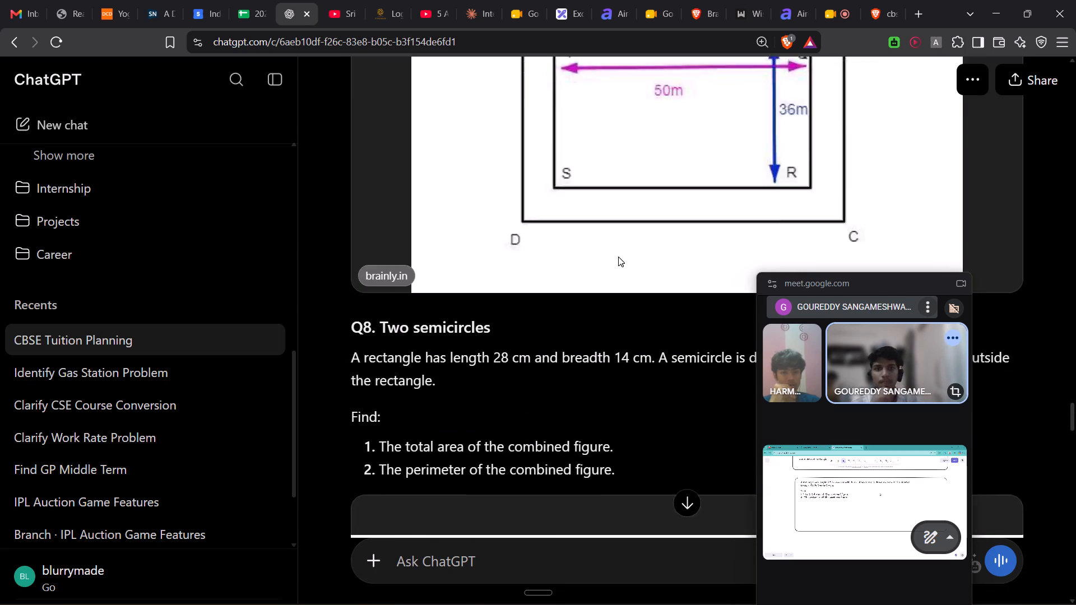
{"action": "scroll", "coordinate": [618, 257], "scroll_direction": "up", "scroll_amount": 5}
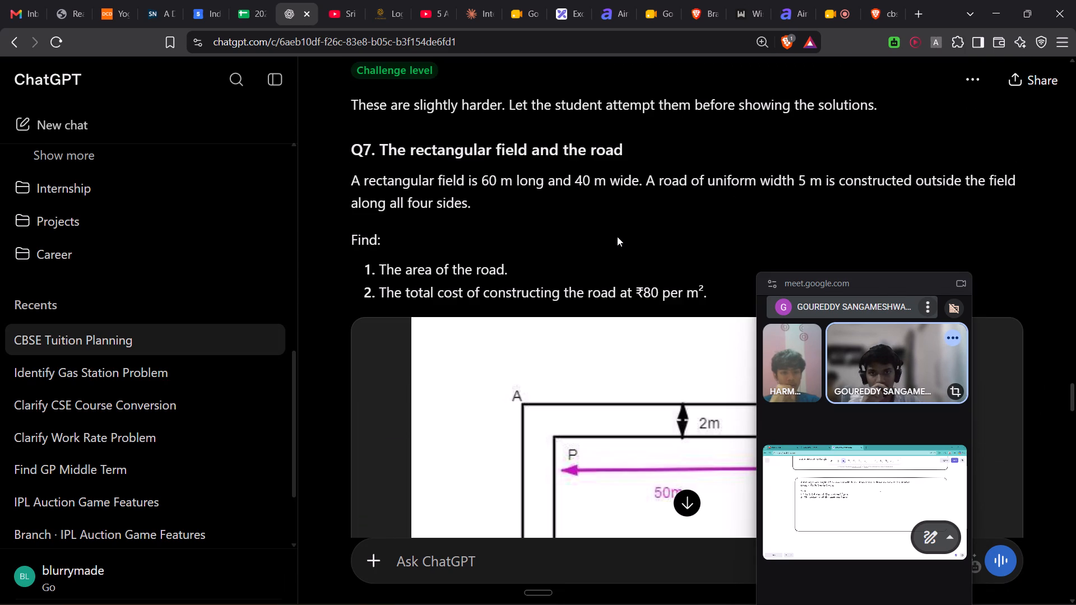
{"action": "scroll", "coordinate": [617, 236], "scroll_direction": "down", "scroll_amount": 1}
Switch back to the Excalidraw whiteboard and paste the copied figure over the two-semicircles question frame.
{"action": "key", "text": "alt+Tab"}
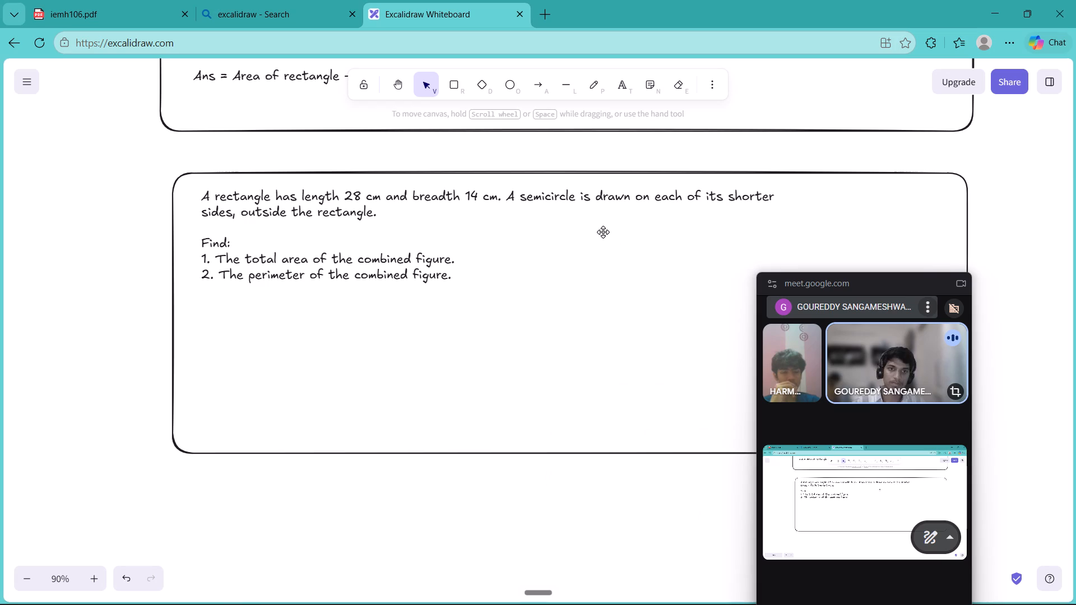
{"action": "left_click", "coordinate": [341, 298]}
{"action": "double_click", "coordinate": [292, 309]}
{"action": "key", "text": "ctrl+v"}
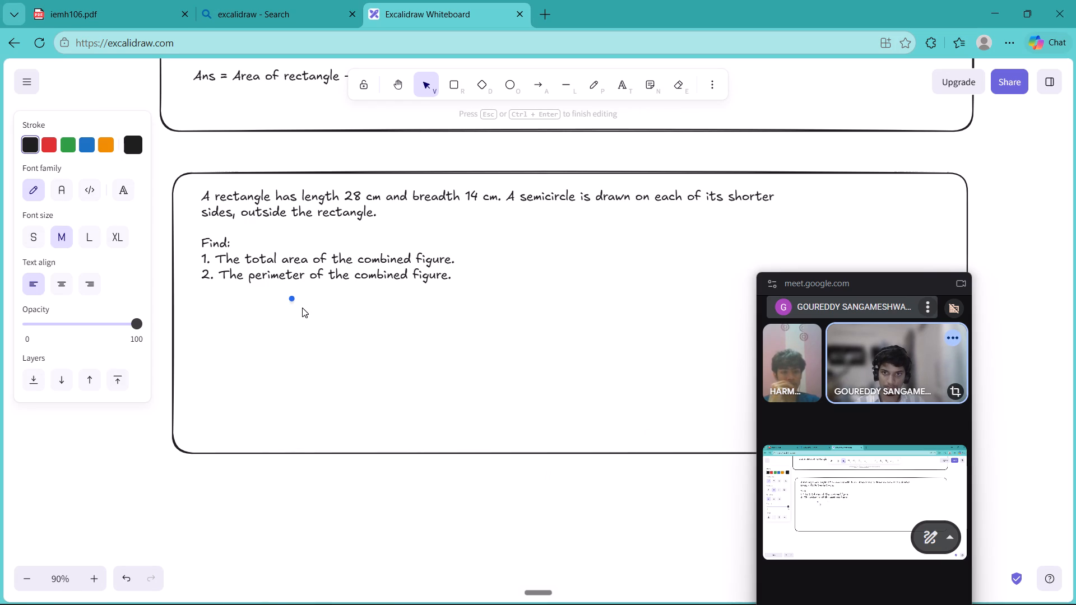
{"action": "key", "text": "ctrl+v"}
{"action": "left_click", "coordinate": [302, 308]}
{"action": "left_click", "coordinate": [308, 304]}
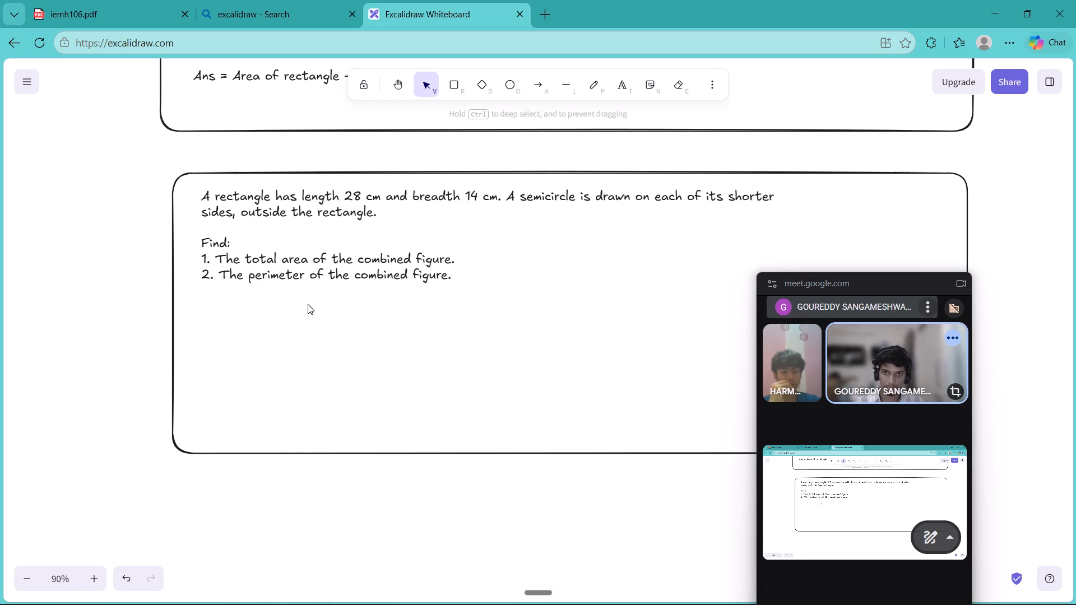
{"action": "key", "text": "ctrl+v"}
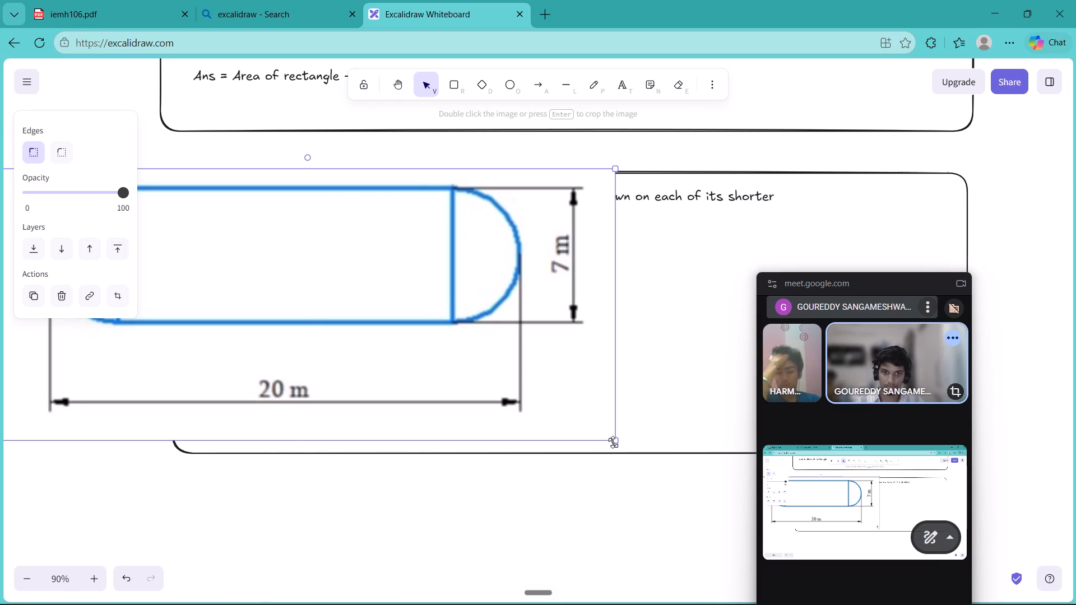
Shrink the pasted figure to roughly half its size and place it inside the frame, just below the question text.
{"action": "left_click_drag", "start_coordinate": [614, 443], "coordinate": [585, 409]}
{"action": "left_click_drag", "start_coordinate": [586, 405], "coordinate": [319, 247]}
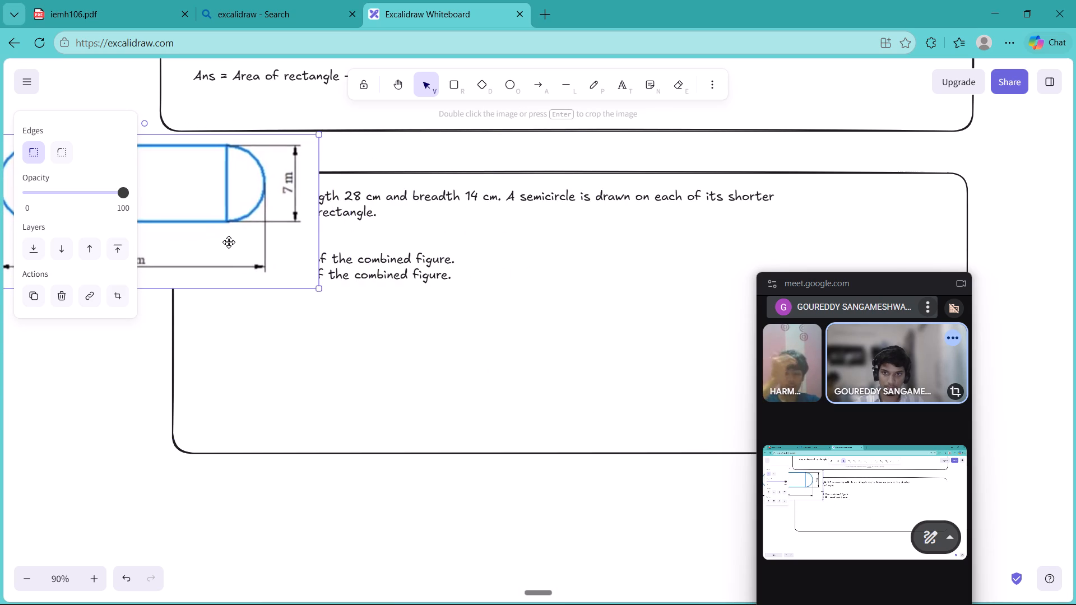
{"action": "left_click_drag", "start_coordinate": [226, 241], "coordinate": [522, 391]}
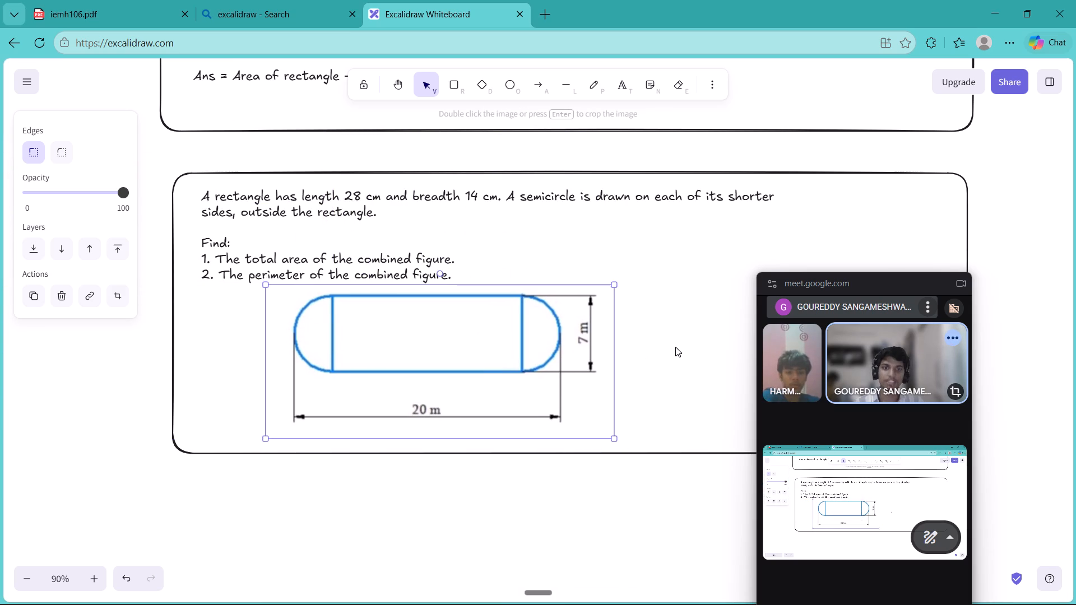
{"action": "left_click", "coordinate": [675, 347]}
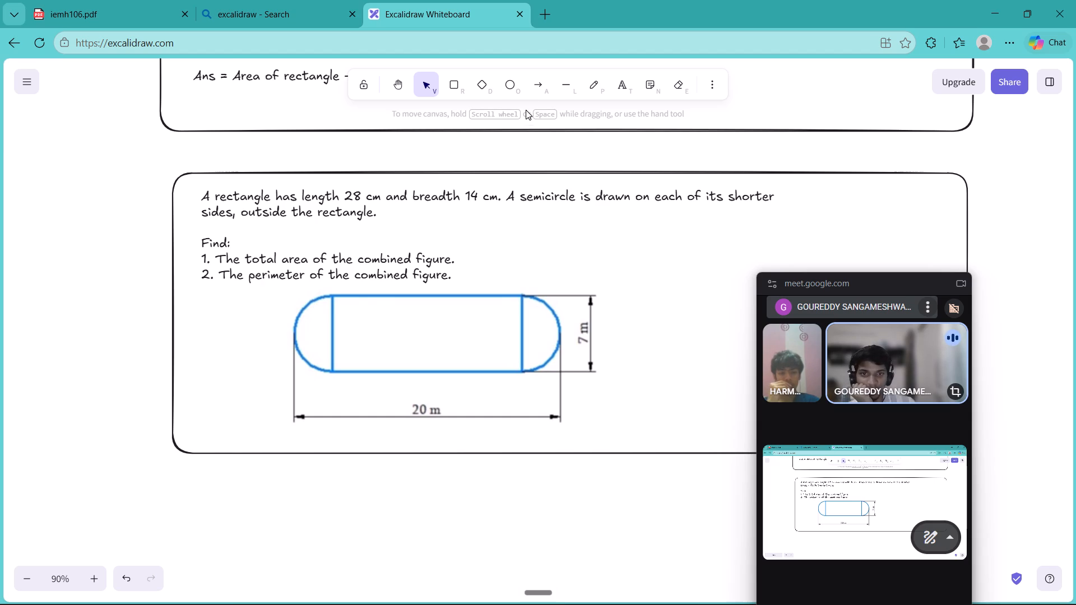
Scribble out the figure's 7 m and 20 m labels with black freehand strokes.
{"action": "left_click", "coordinate": [590, 92]}
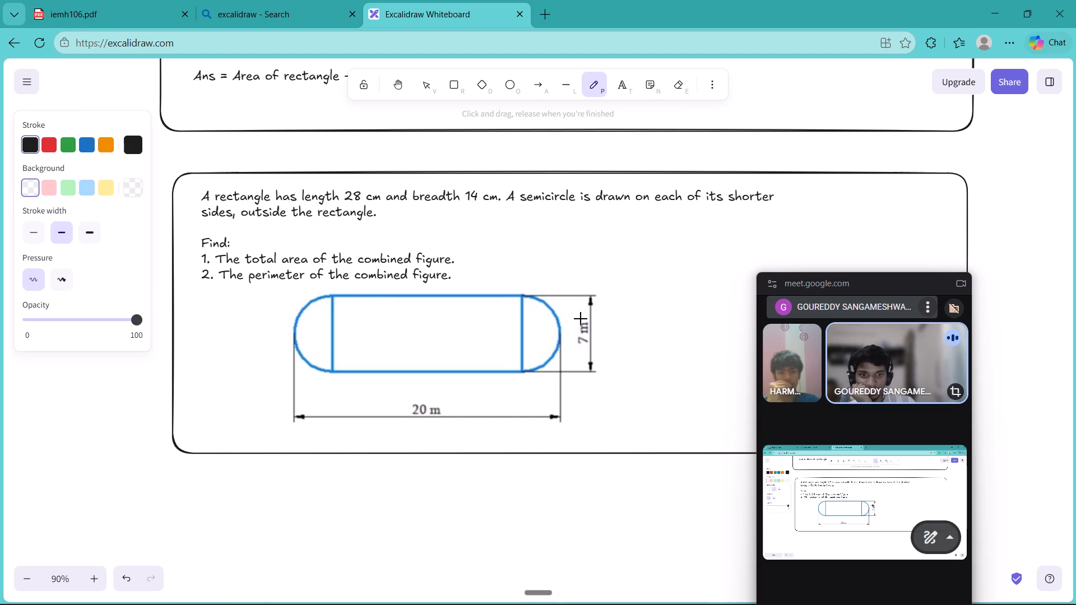
{"action": "left_click_drag", "start_coordinate": [581, 319], "coordinate": [584, 329]}
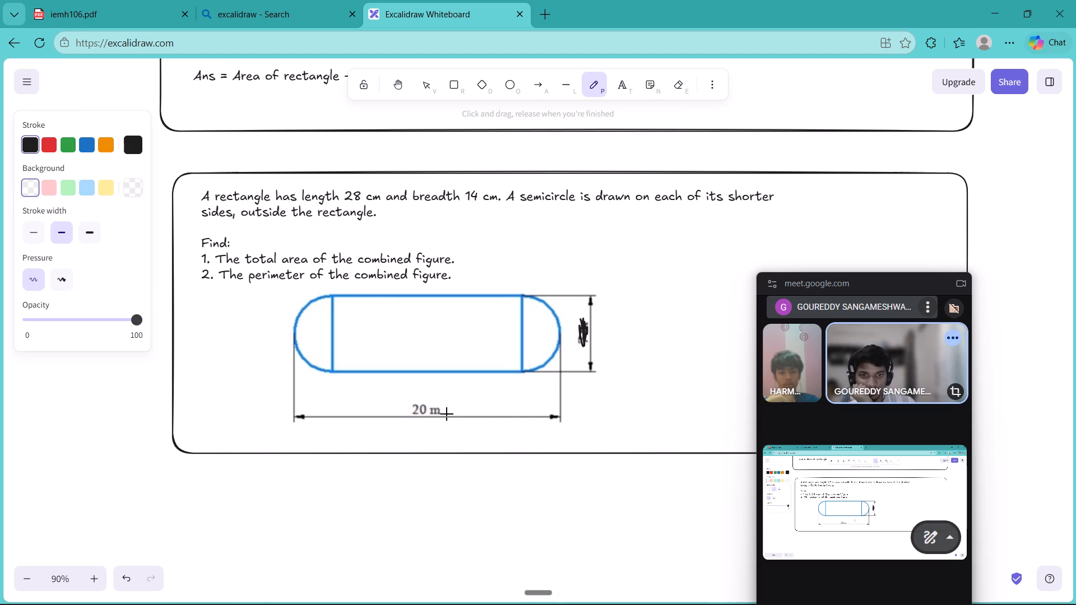
{"action": "left_click_drag", "start_coordinate": [406, 413], "coordinate": [442, 413]}
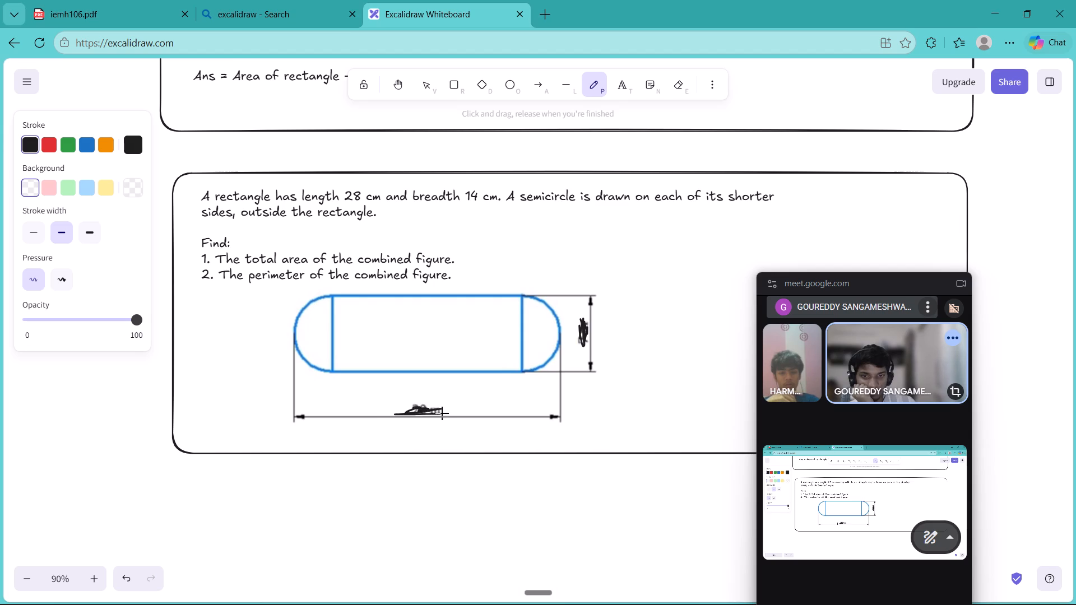
{"action": "left_click_drag", "start_coordinate": [442, 413], "coordinate": [430, 410]}
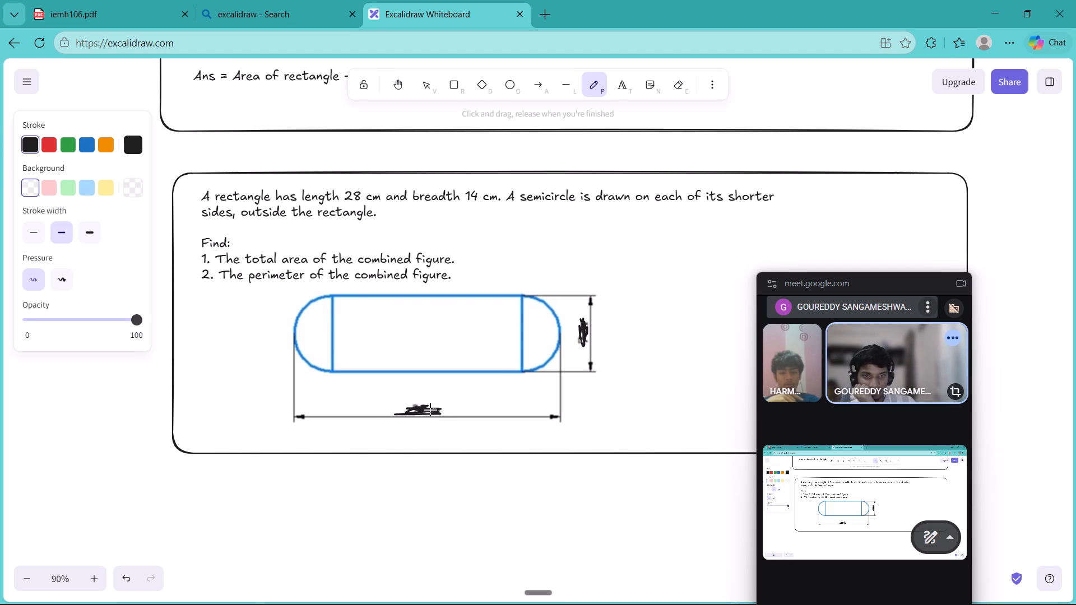
{"action": "key", "text": "Escape"}
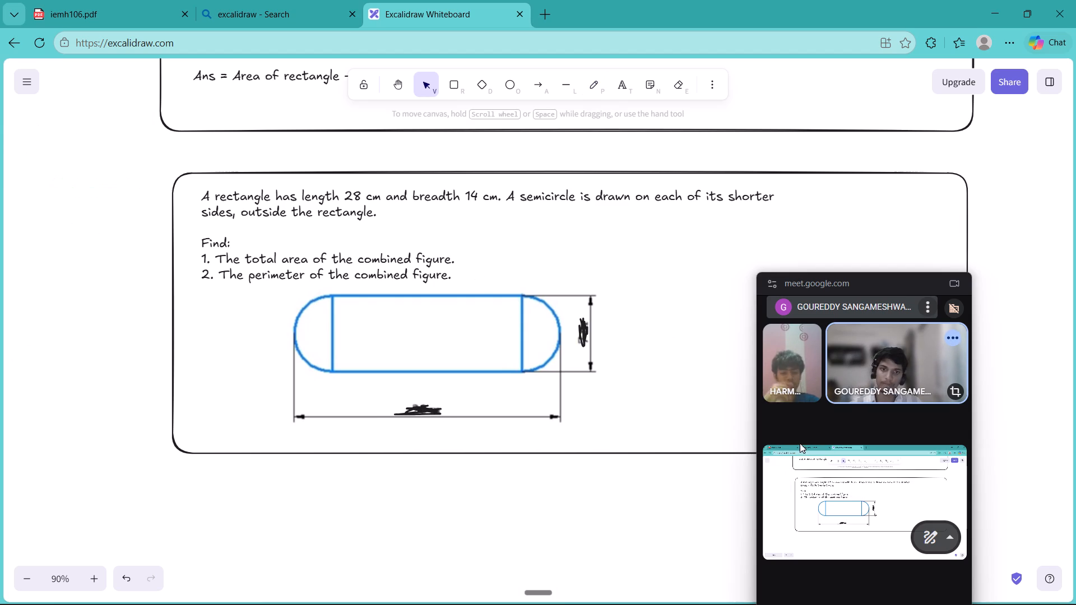
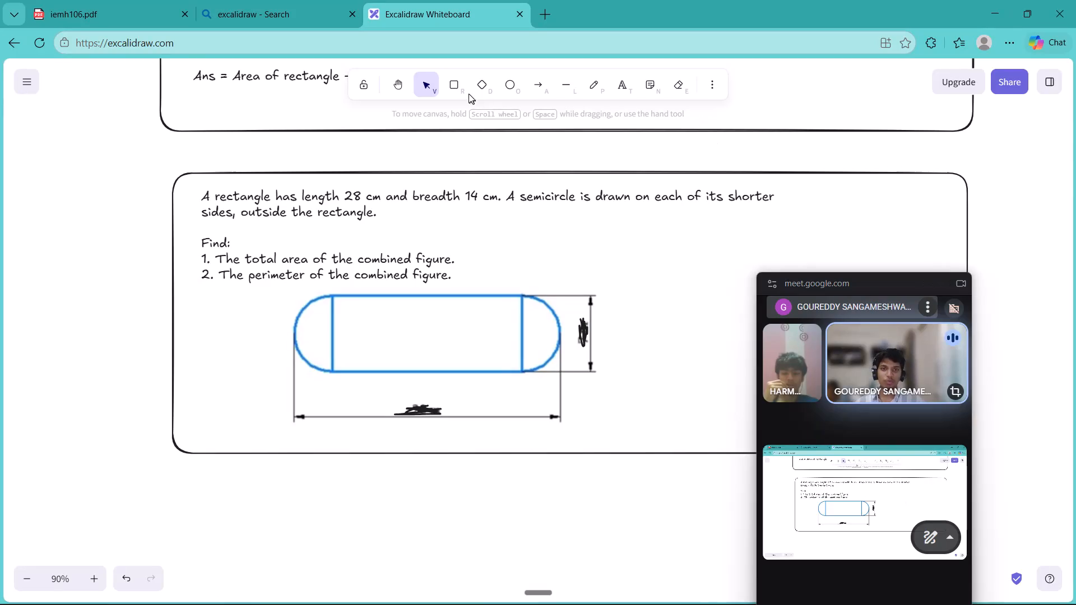
{"action": "left_click", "coordinate": [454, 82]}
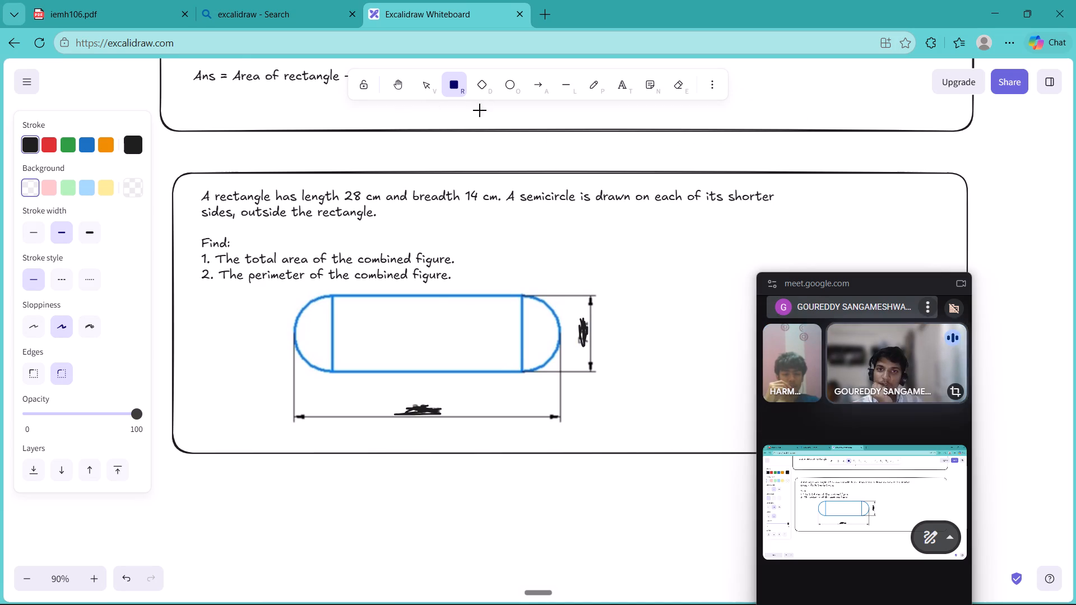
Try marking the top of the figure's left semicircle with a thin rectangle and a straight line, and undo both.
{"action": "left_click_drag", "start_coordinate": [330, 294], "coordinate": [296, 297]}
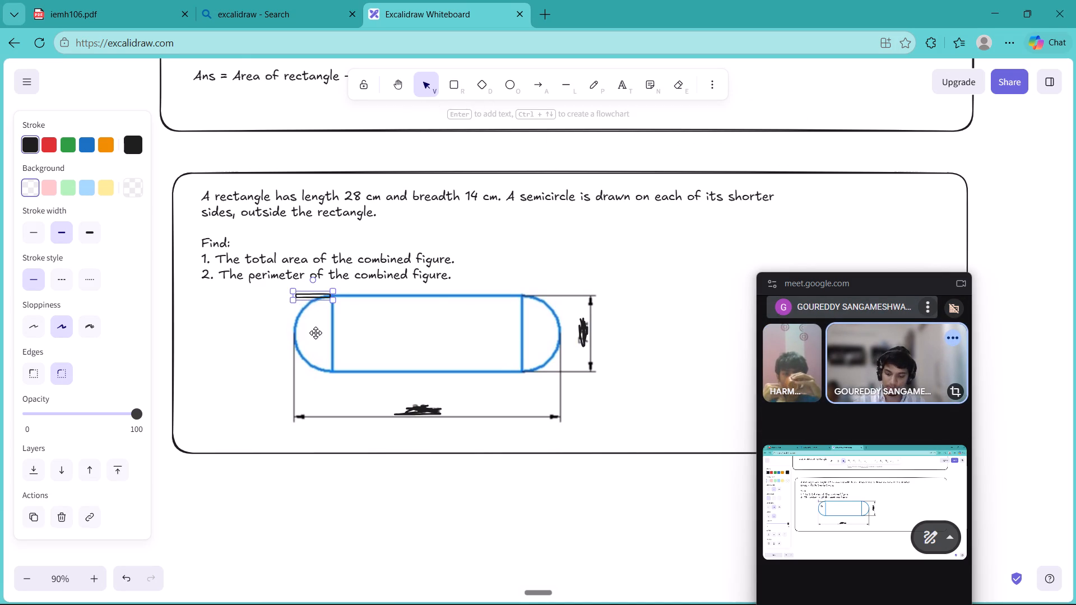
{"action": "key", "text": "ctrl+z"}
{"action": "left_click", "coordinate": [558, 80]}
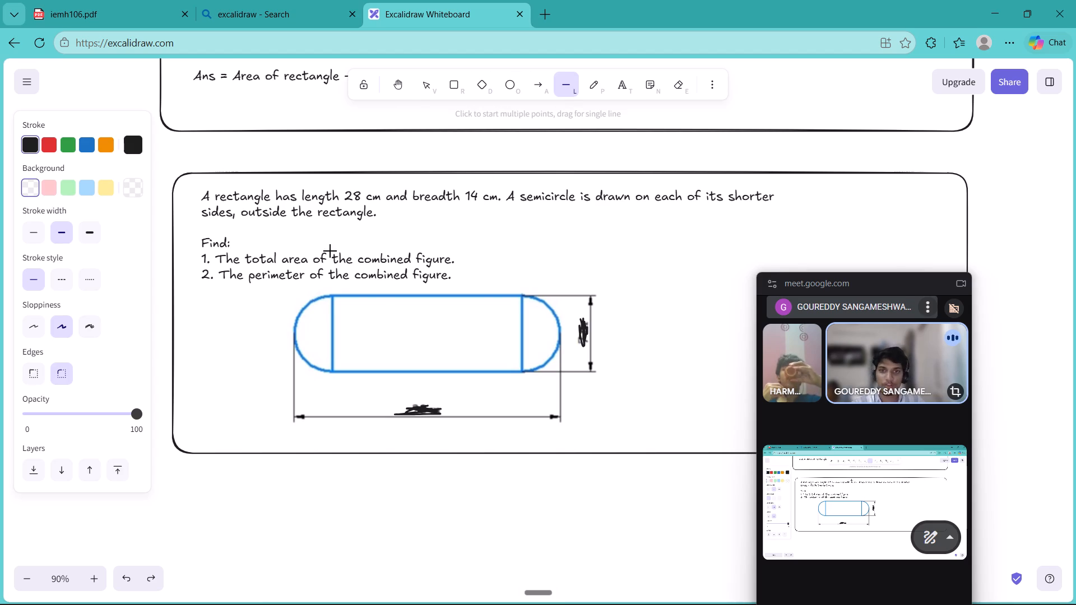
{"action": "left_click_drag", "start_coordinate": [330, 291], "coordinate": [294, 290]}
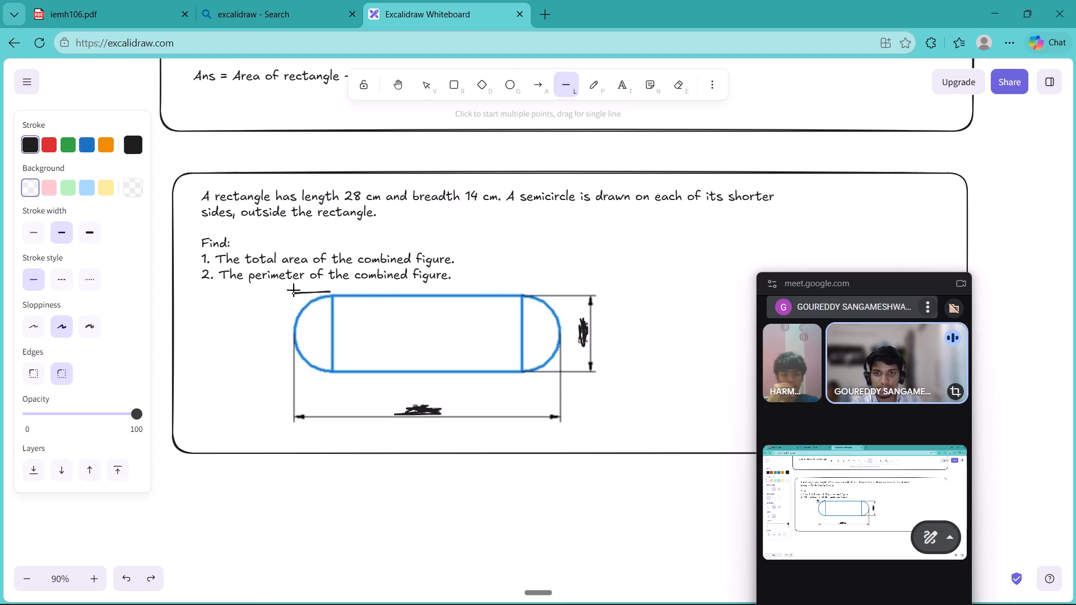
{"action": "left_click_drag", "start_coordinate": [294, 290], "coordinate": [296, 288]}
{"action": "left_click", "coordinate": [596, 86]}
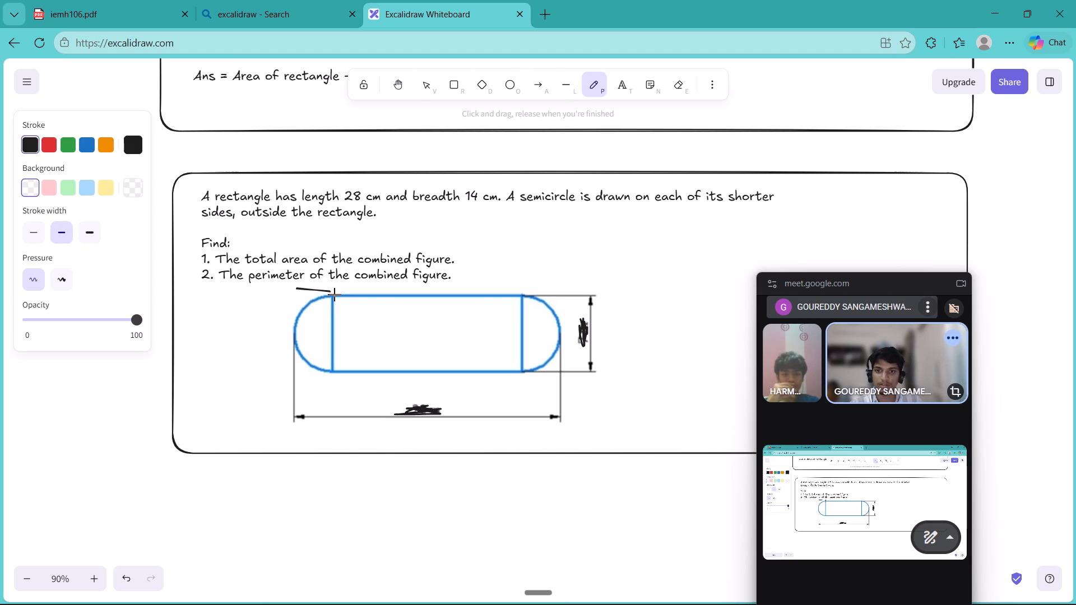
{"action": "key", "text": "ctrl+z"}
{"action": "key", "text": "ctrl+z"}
Trace the combined figure's outer boundary and the rectangle's two shorter sides with black freehand strokes.
{"action": "left_click_drag", "start_coordinate": [328, 293], "coordinate": [324, 378]}
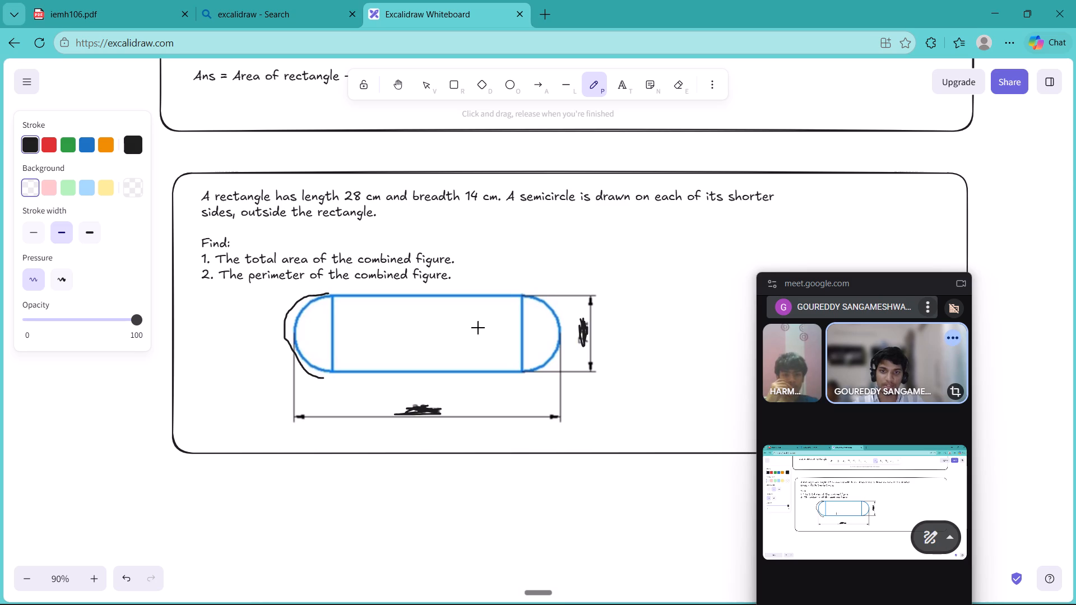
{"action": "left_click_drag", "start_coordinate": [523, 290], "coordinate": [563, 364]}
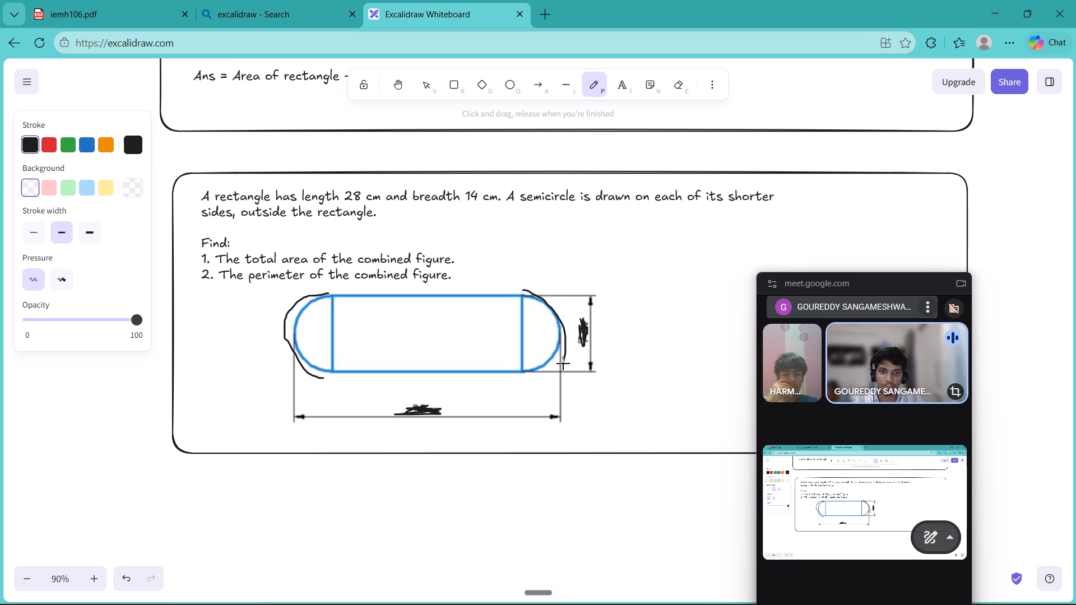
{"action": "left_click_drag", "start_coordinate": [563, 364], "coordinate": [532, 382]}
{"action": "left_click_drag", "start_coordinate": [333, 292], "coordinate": [337, 292]}
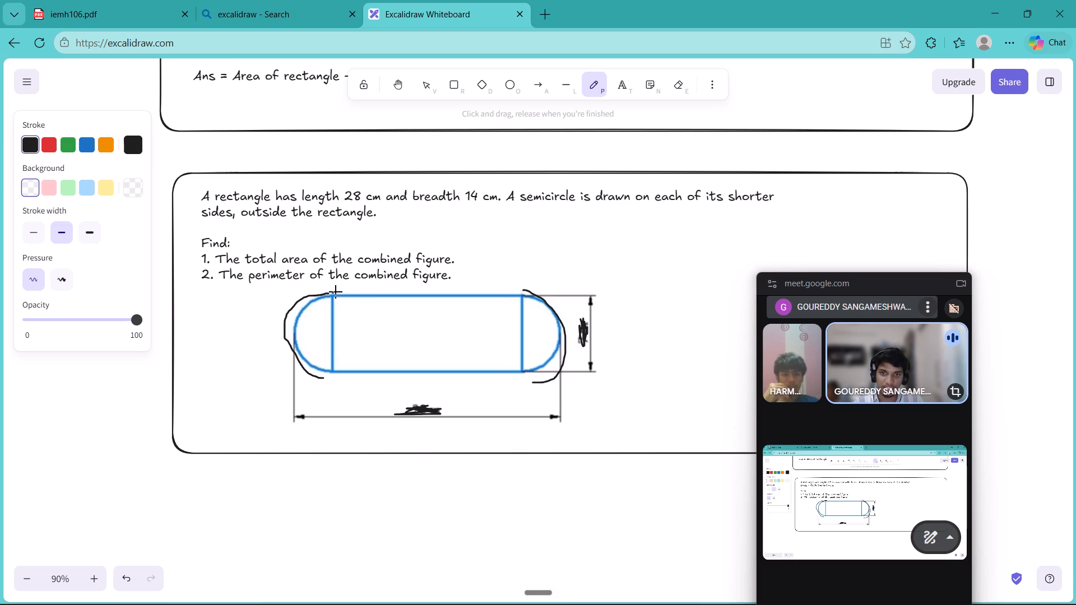
{"action": "left_click_drag", "start_coordinate": [337, 292], "coordinate": [507, 289]}
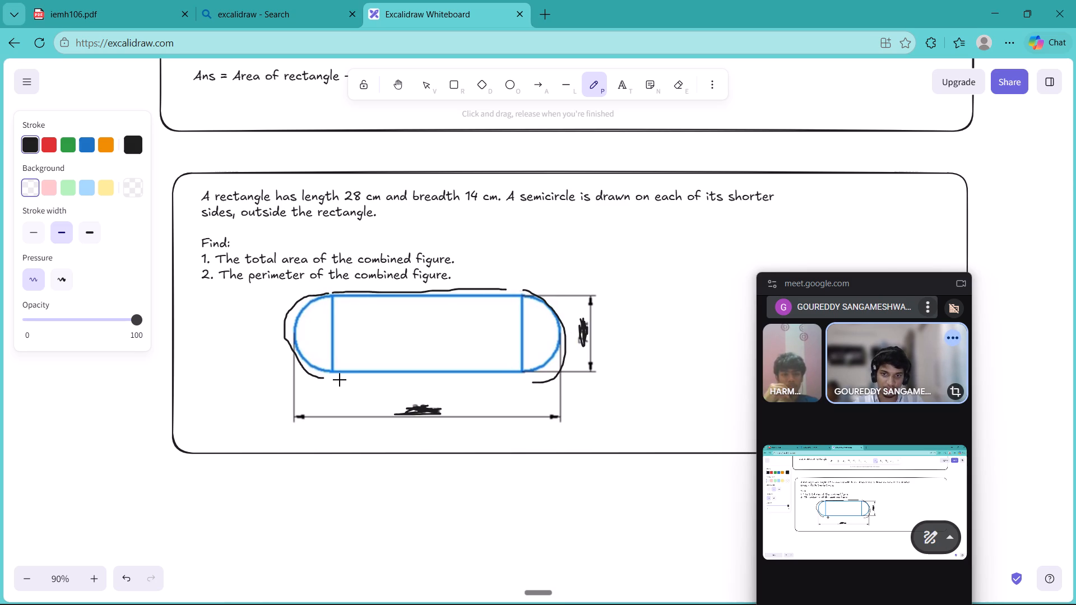
{"action": "left_click_drag", "start_coordinate": [328, 380], "coordinate": [517, 382]}
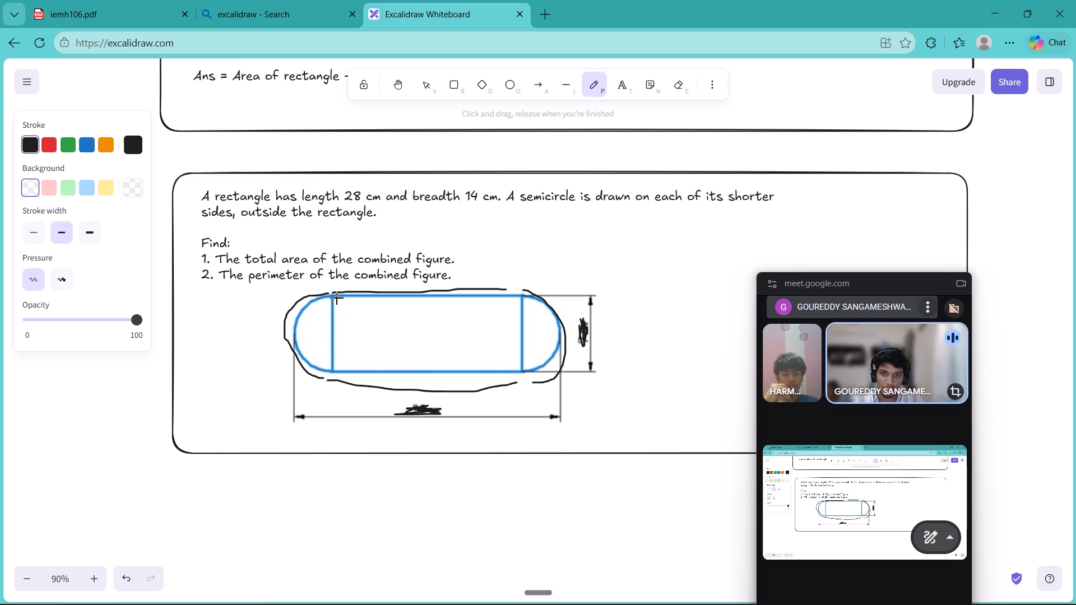
{"action": "left_click_drag", "start_coordinate": [334, 297], "coordinate": [336, 369]}
{"action": "left_click_drag", "start_coordinate": [523, 300], "coordinate": [525, 374]}
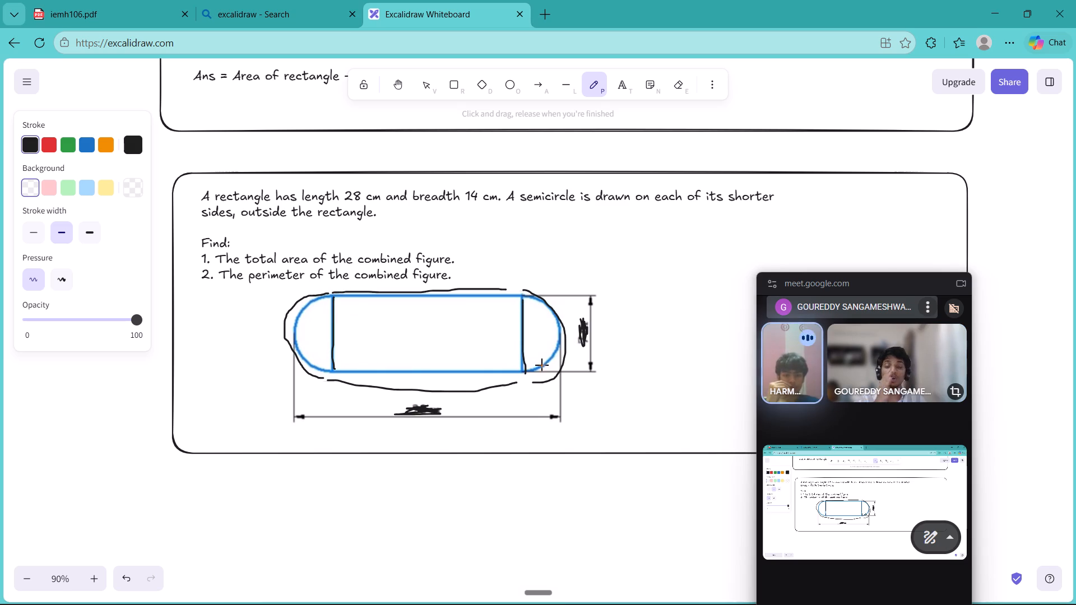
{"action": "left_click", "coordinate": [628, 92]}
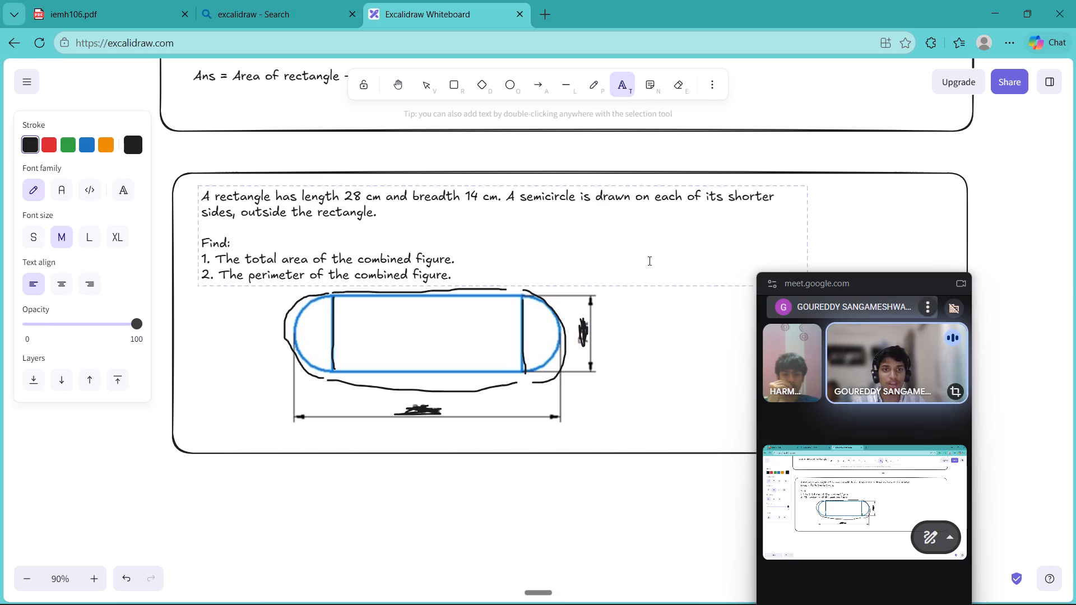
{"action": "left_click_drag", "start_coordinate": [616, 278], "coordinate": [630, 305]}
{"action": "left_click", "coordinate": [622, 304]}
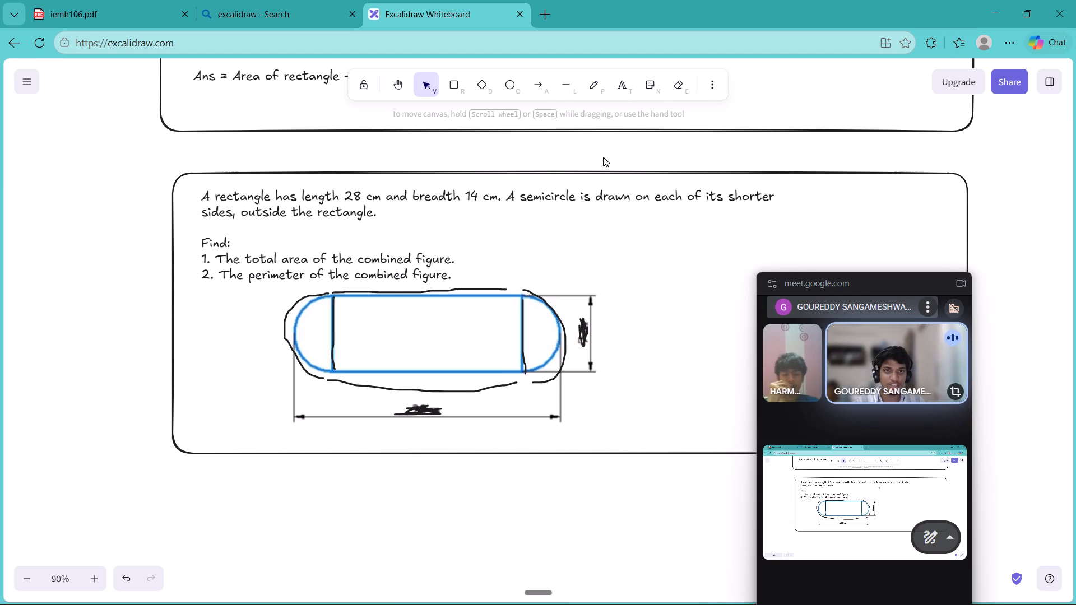
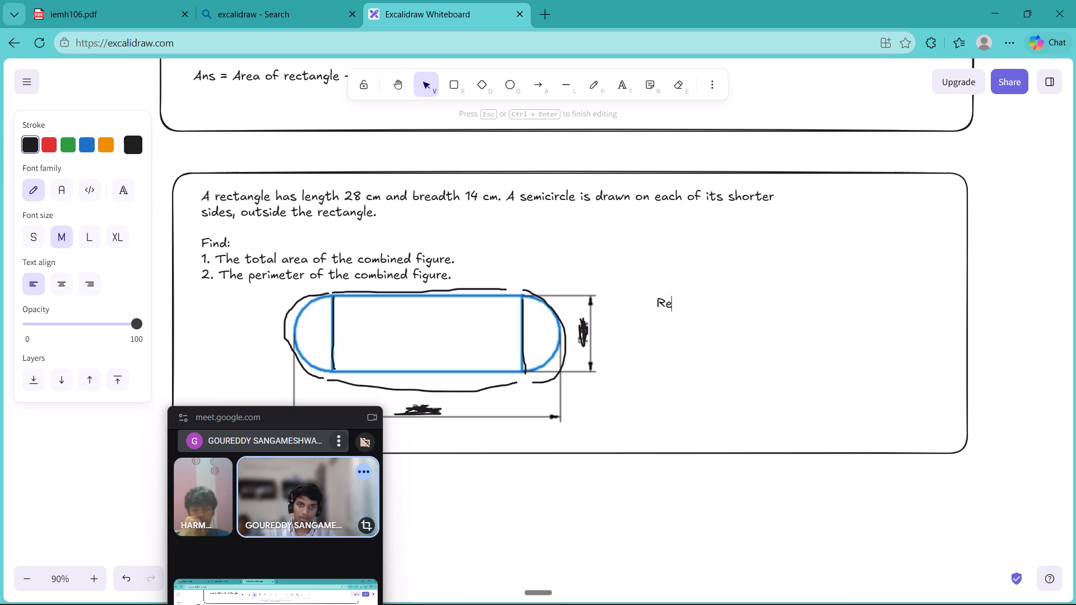
Complete the text beside the combined figure so it reads "Required Perimeter is", and start a new line below it.
{"action": "type", "text": "quired Peri"}
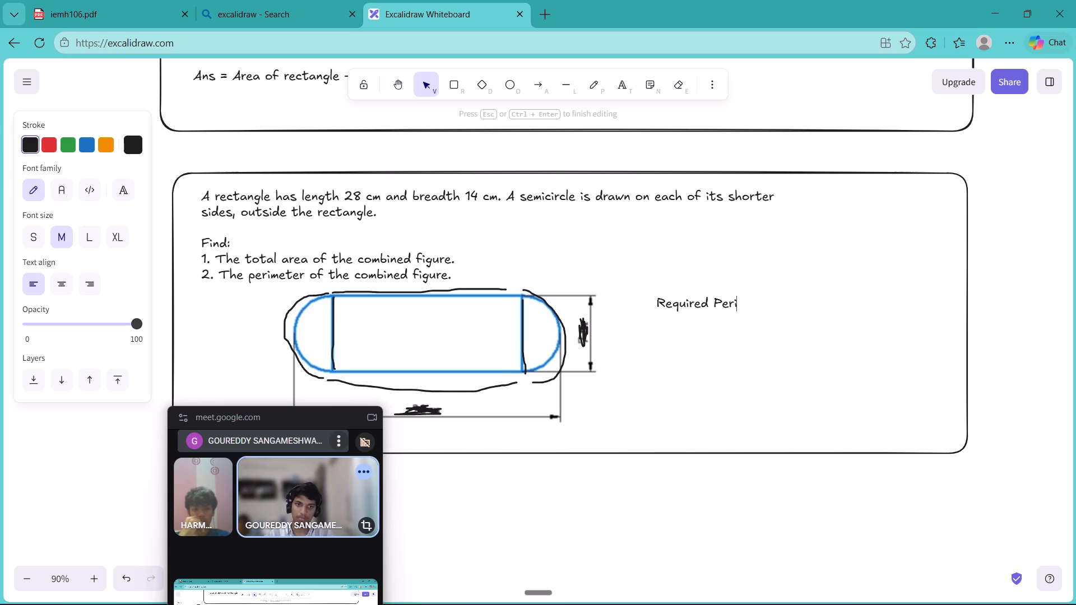
{"action": "type", "text": "meter ;"}
{"action": "key", "text": "space"}
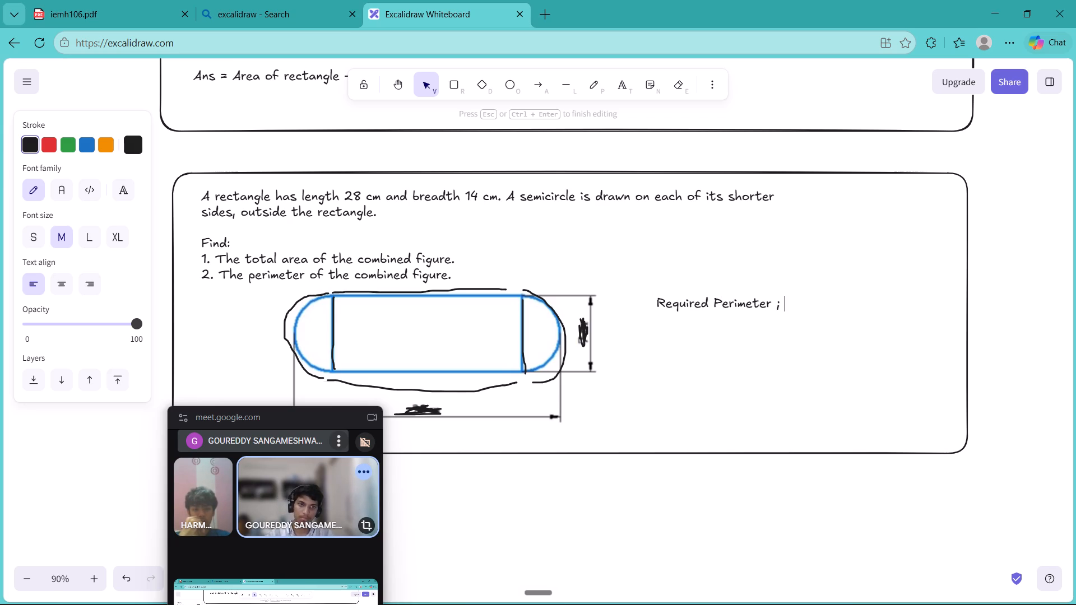
{"action": "key", "text": "BackSpace"}
{"action": "key", "text": "BackSpace"}
{"action": "type", "text": "is"}
{"action": "key", "text": "Return"}
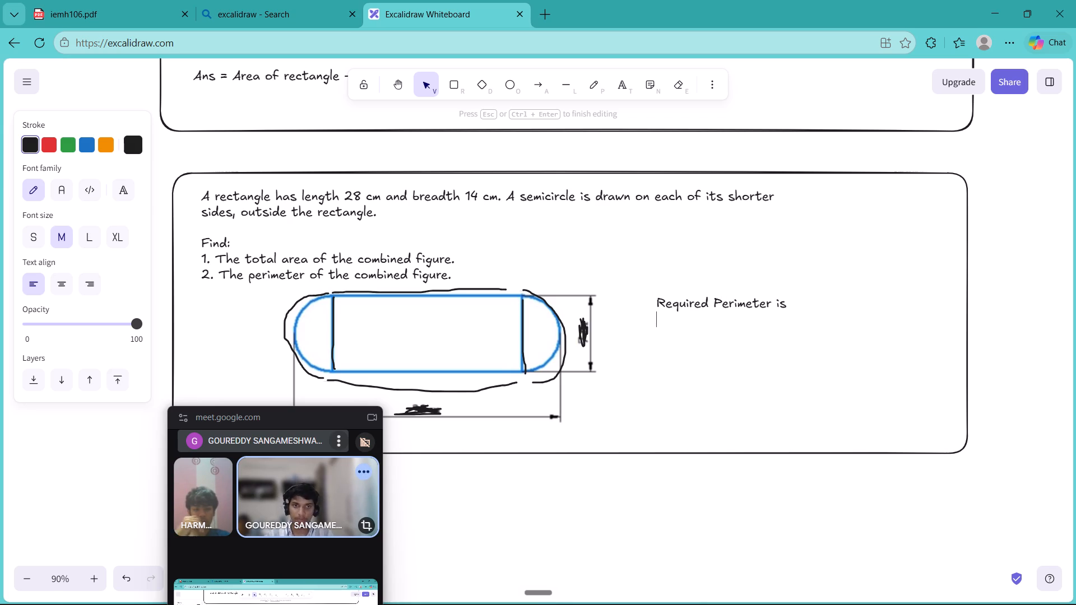
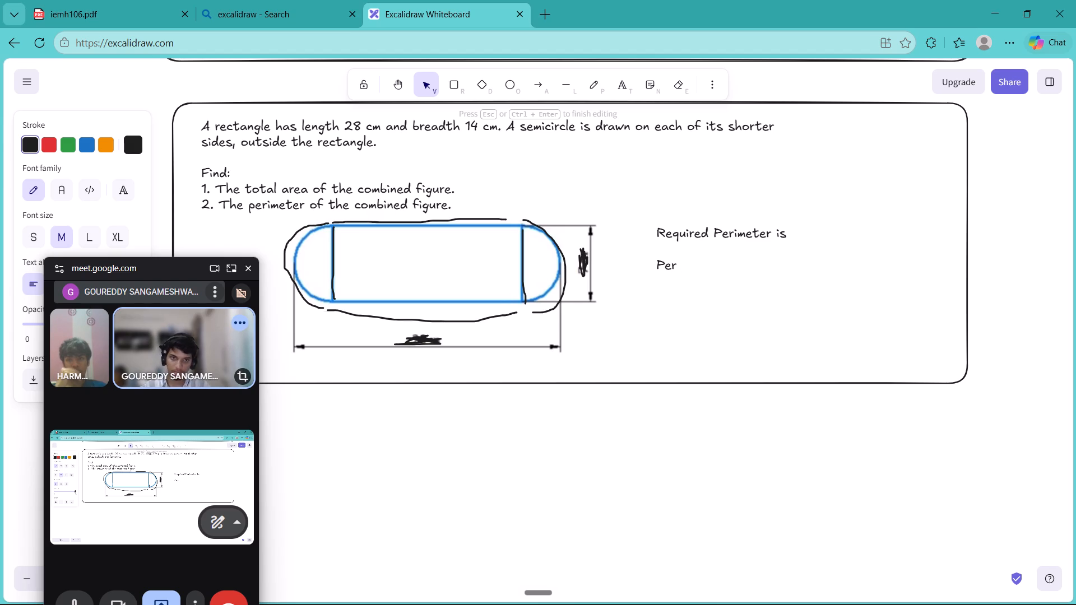
Write "circumference of circle + 2*l" on the line below "Required Perimeter is", replacing the word begun there.
{"action": "type", "text": "ime"}
{"action": "key", "text": "ctrl+BackSpace"}
{"action": "type", "text": "circumfern"}
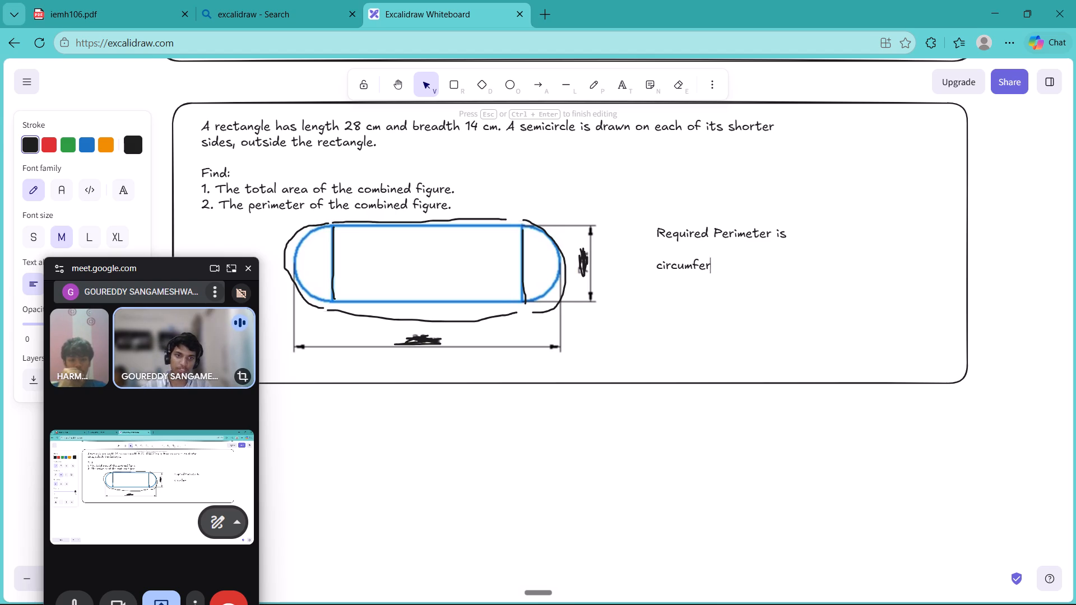
{"action": "key", "text": "BackSpace"}
{"action": "type", "text": "ence of circle +"}
{"action": "key", "text": "space"}
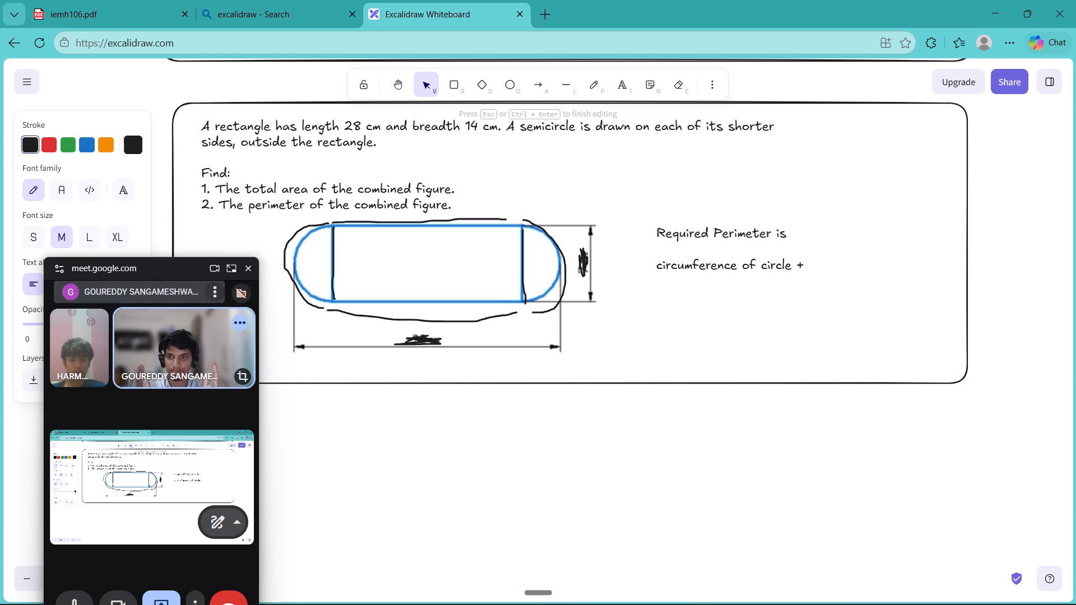
{"action": "key", "text": "2"}
{"action": "key", "text": "shift+asterisk"}
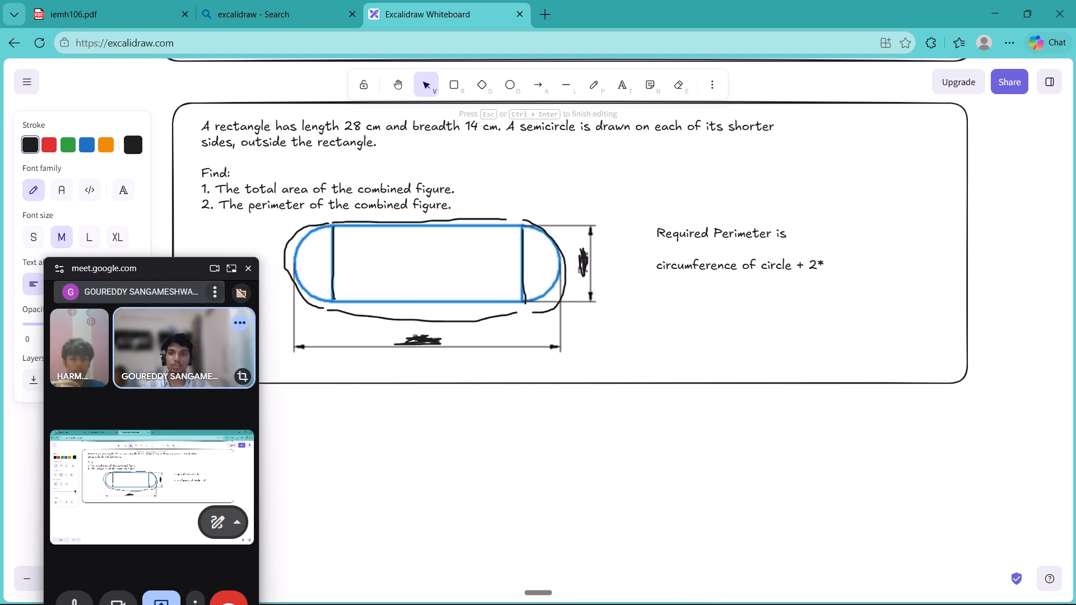
{"action": "key", "text": "l"}
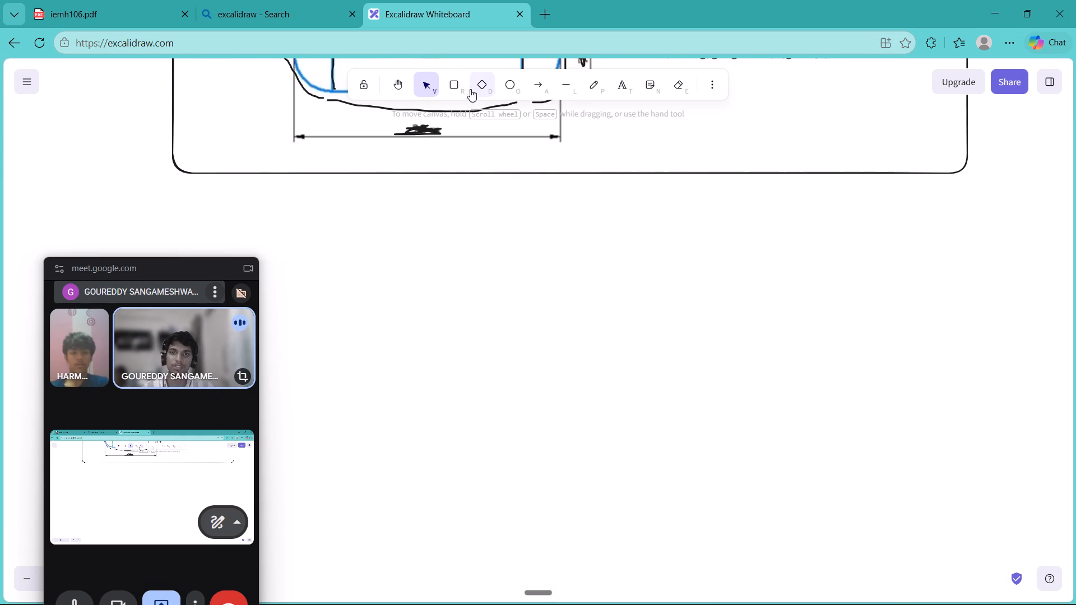
{"action": "left_click", "coordinate": [459, 89]}
{"action": "scroll", "coordinate": [401, 277], "scroll_direction": "up", "scroll_amount": 2, "text": "ctrl"}
{"action": "middle_click_drag", "start_coordinate": [391, 277], "coordinate": [597, 238]}
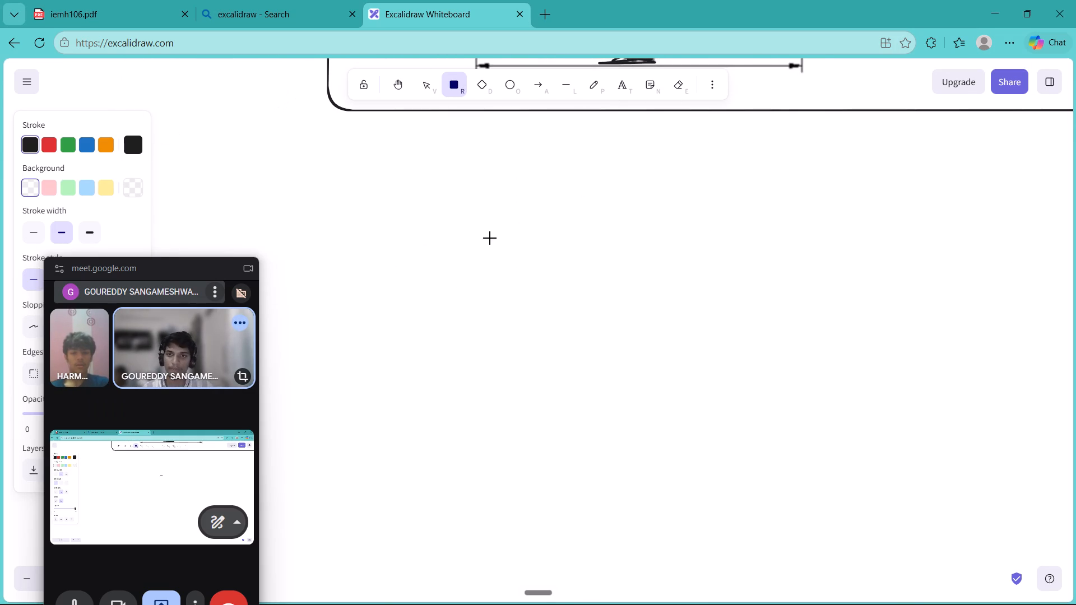
{"action": "left_click_drag", "start_coordinate": [343, 167], "coordinate": [1075, 552]}
{"action": "middle_click_drag", "start_coordinate": [583, 283], "coordinate": [480, 288]}
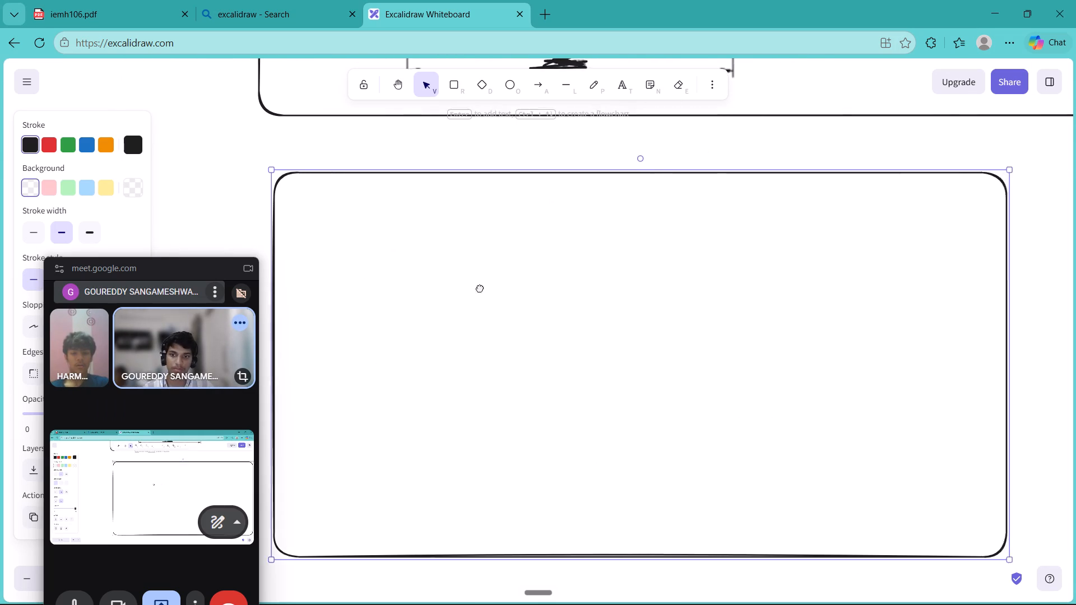
{"action": "middle_click_drag", "start_coordinate": [480, 288], "coordinate": [449, 291]}
Paste the copied fencing puzzle as text near the upper-left corner inside the new frame.
{"action": "double_click", "coordinate": [238, 204]}
{"action": "key", "text": "ctrl+v"}
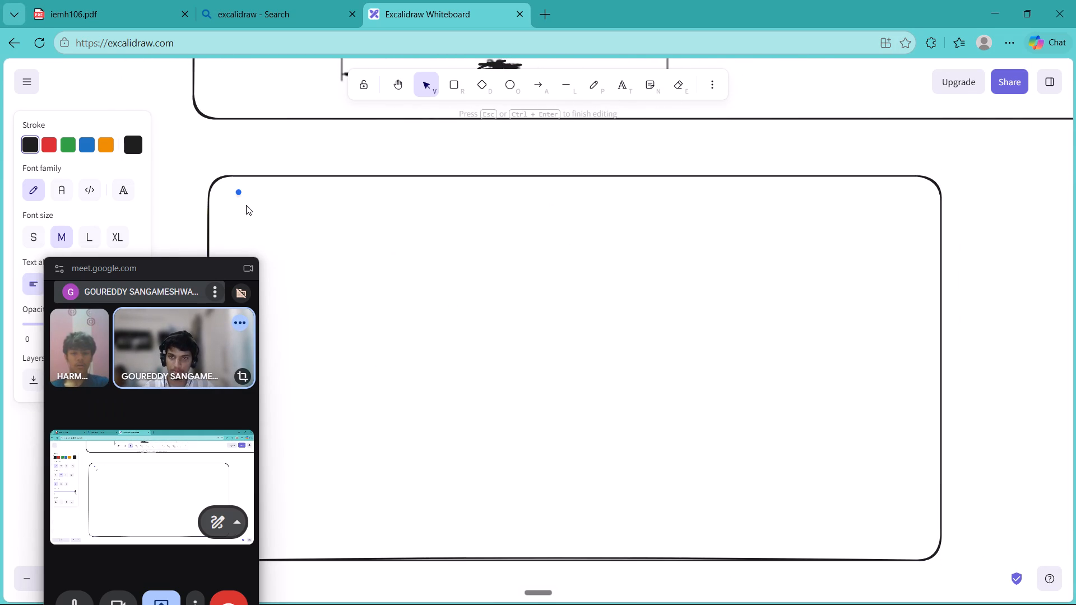
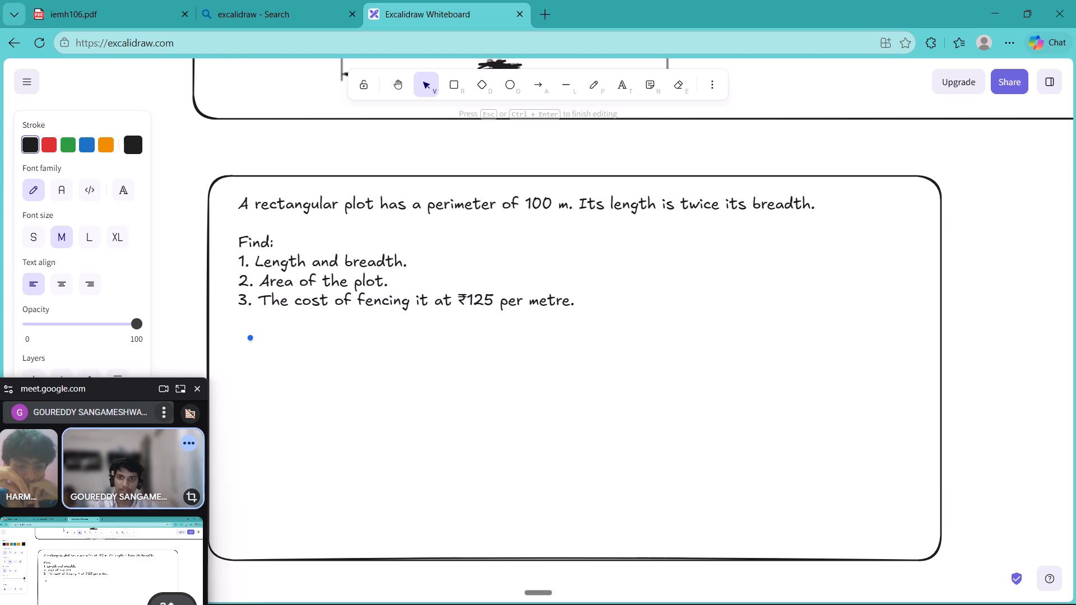
Begin the solution text below the three items to find with the heading "Given ,".
{"action": "key", "text": "Up"}
{"action": "key", "text": "Down"}
{"action": "key", "text": "BackSpace"}
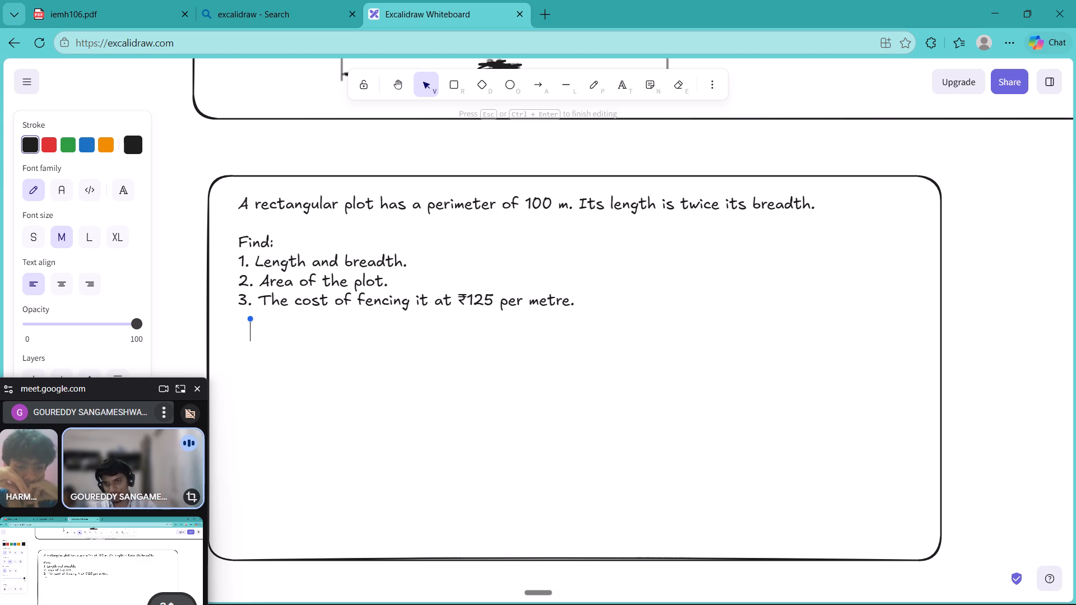
{"action": "key", "text": "Return"}
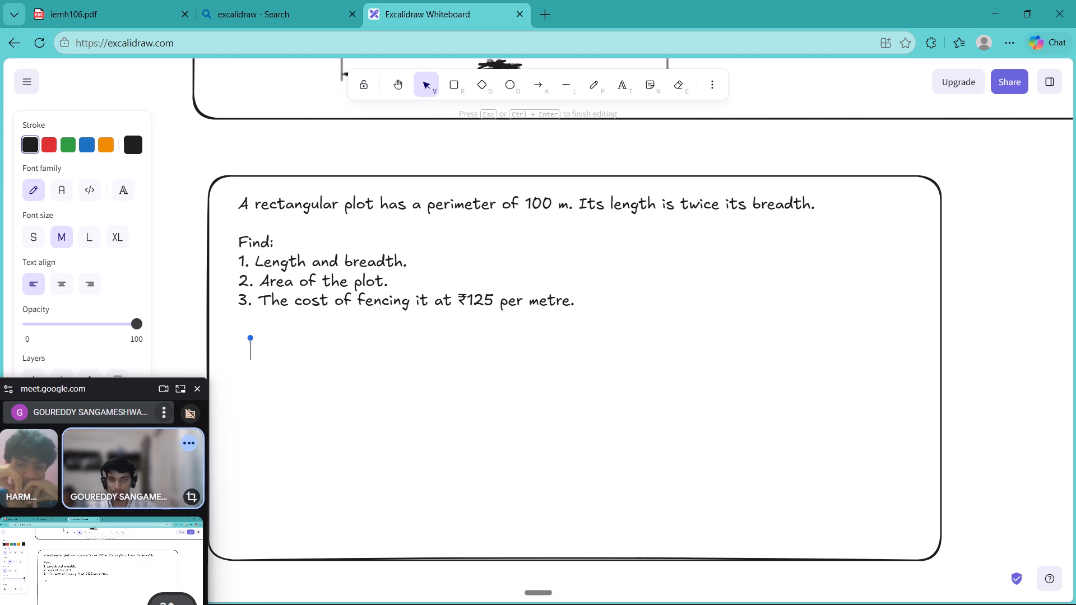
{"action": "type", "text": "Given ,"}
{"action": "key", "text": "Return"}
Add the indented line "Perimeter , p = 100m'" under the Given heading.
{"action": "key", "text": "Tab"}
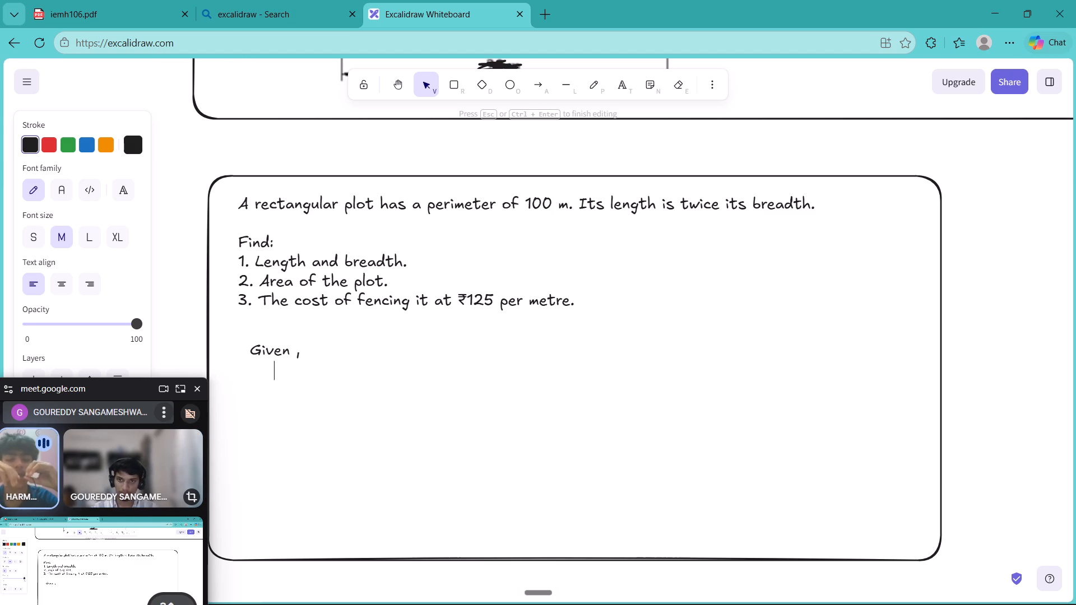
{"action": "key", "text": "Tab"}
{"action": "type", "text": "Perimeter ="}
{"action": "key", "text": "space"}
{"action": "key", "text": "BackSpace"}
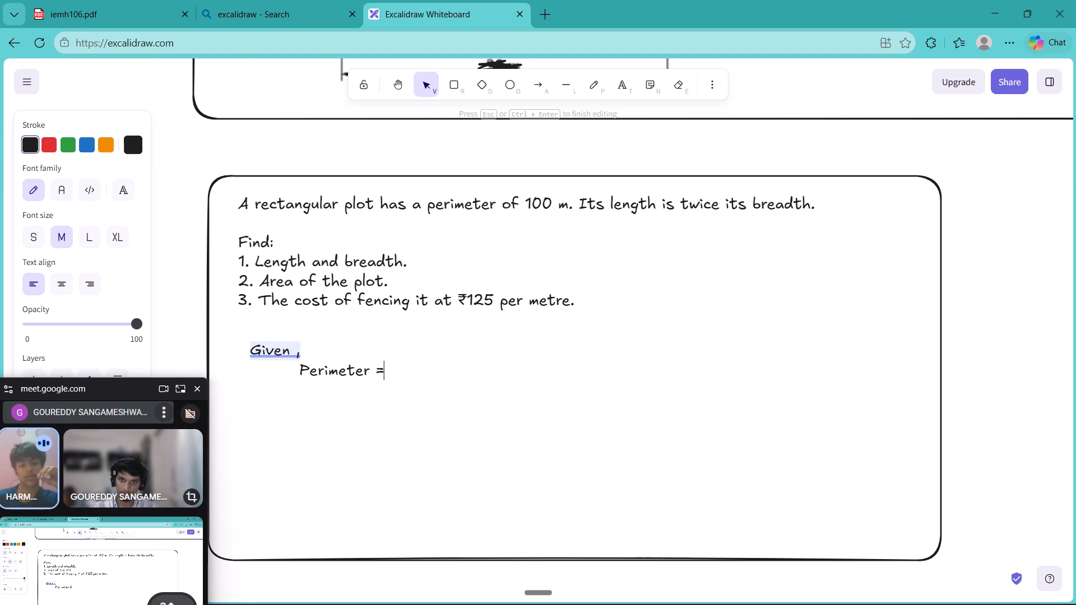
{"action": "key", "text": "BackSpace"}
{"action": "type", "text": ", p ="}
{"action": "key", "text": "space"}
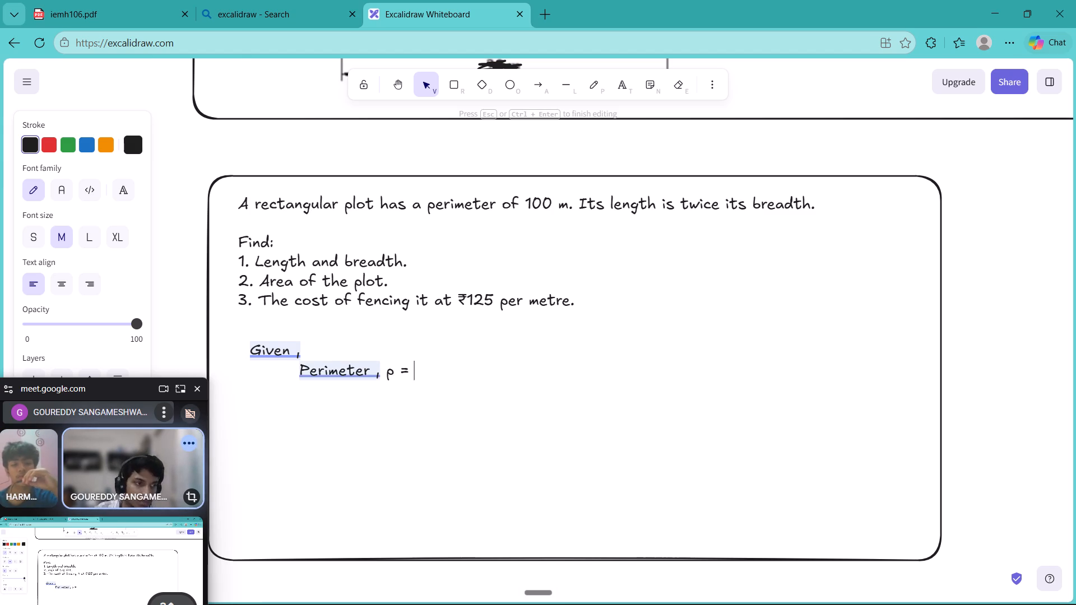
{"action": "type", "text": "100m'"}
{"action": "key", "text": "Return"}
Add the second given fact, "l = 2*b", indented beneath the perimeter line.
{"action": "key", "text": "Tab"}
{"action": "key", "text": "Tab"}
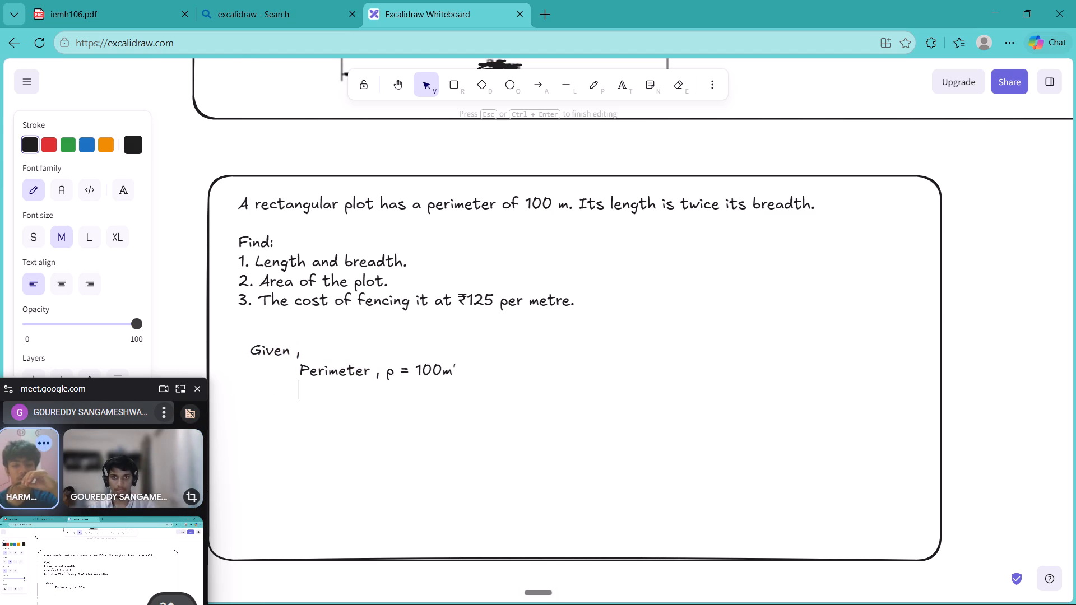
{"action": "key", "text": "l"}
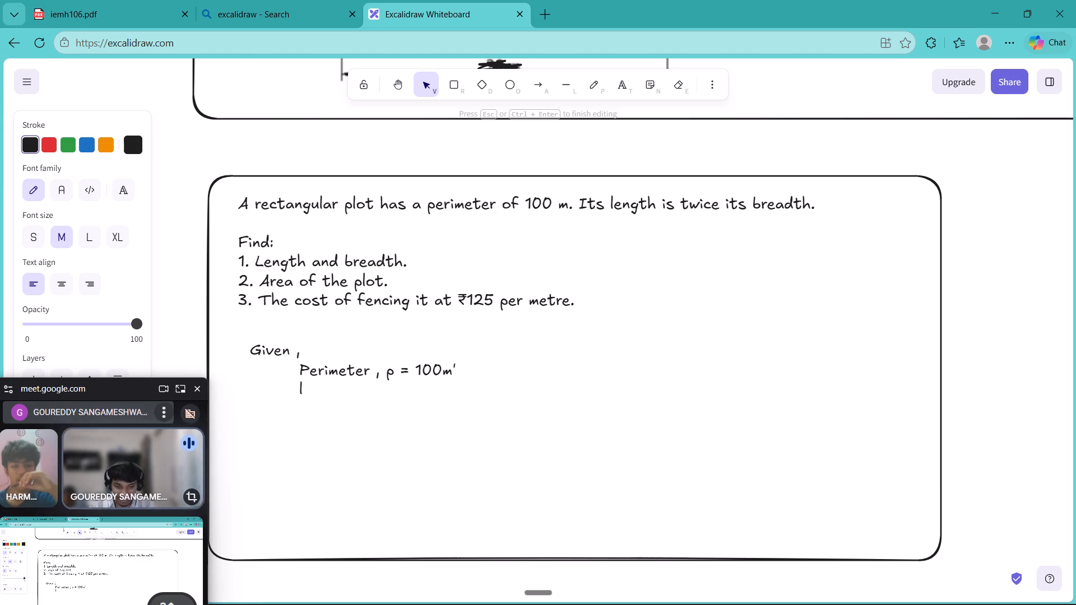
{"action": "key", "text": "space"}
{"action": "type", "text": "="}
{"action": "key", "text": "space"}
{"action": "type", "text": "2*b"}
{"action": "key", "text": "Return"}
Leave a blank line below the given facts and write the perimeter equation "100 = 2(l+b)".
{"action": "key", "text": "Return"}
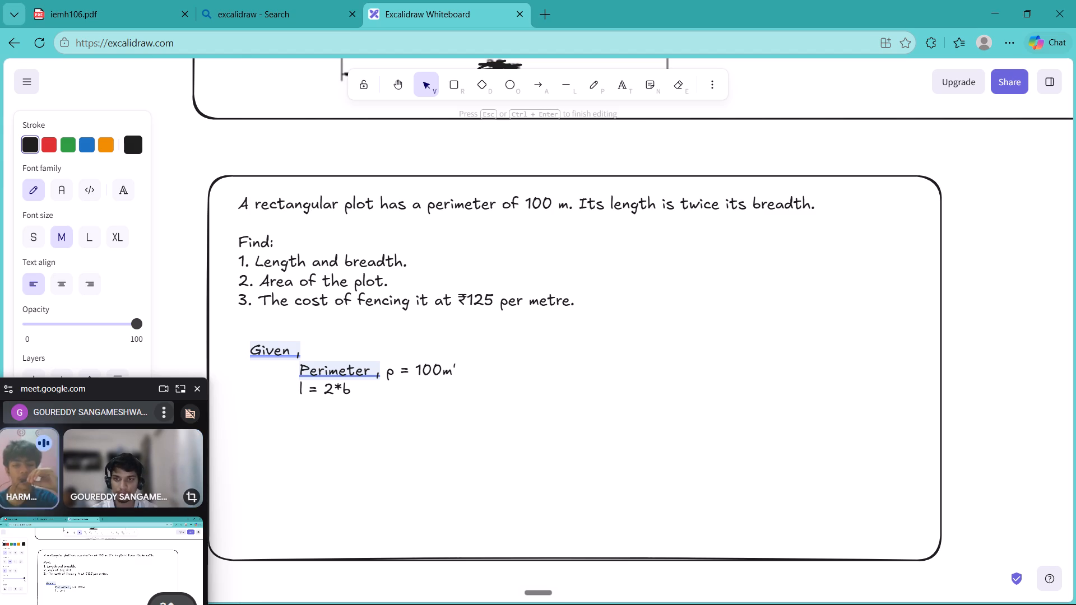
{"action": "type", "text": "100"}
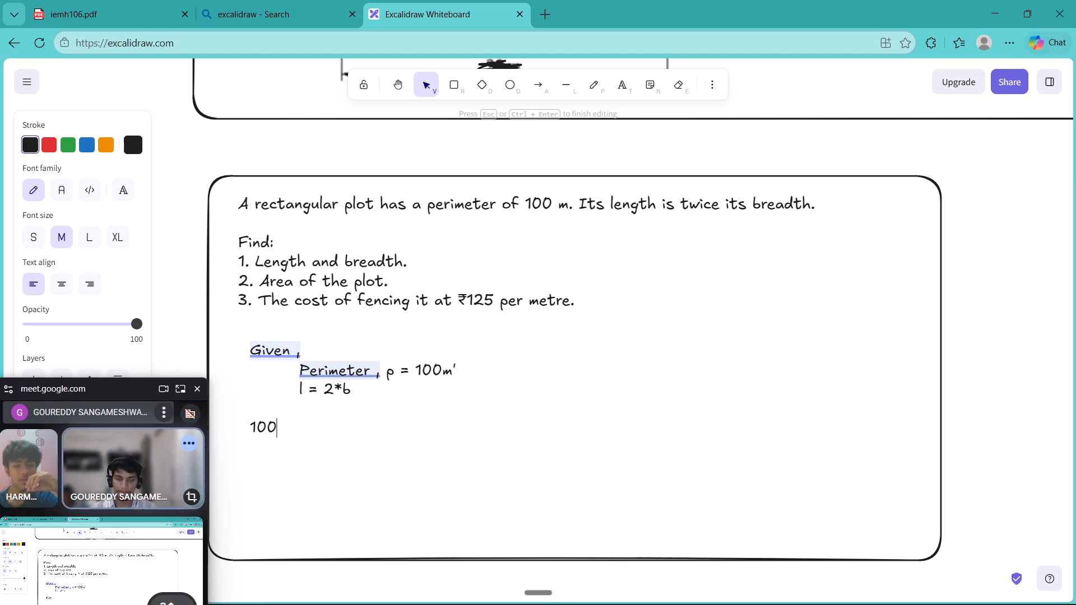
{"action": "key", "text": "space"}
{"action": "type", "text": "="}
{"action": "key", "text": "space"}
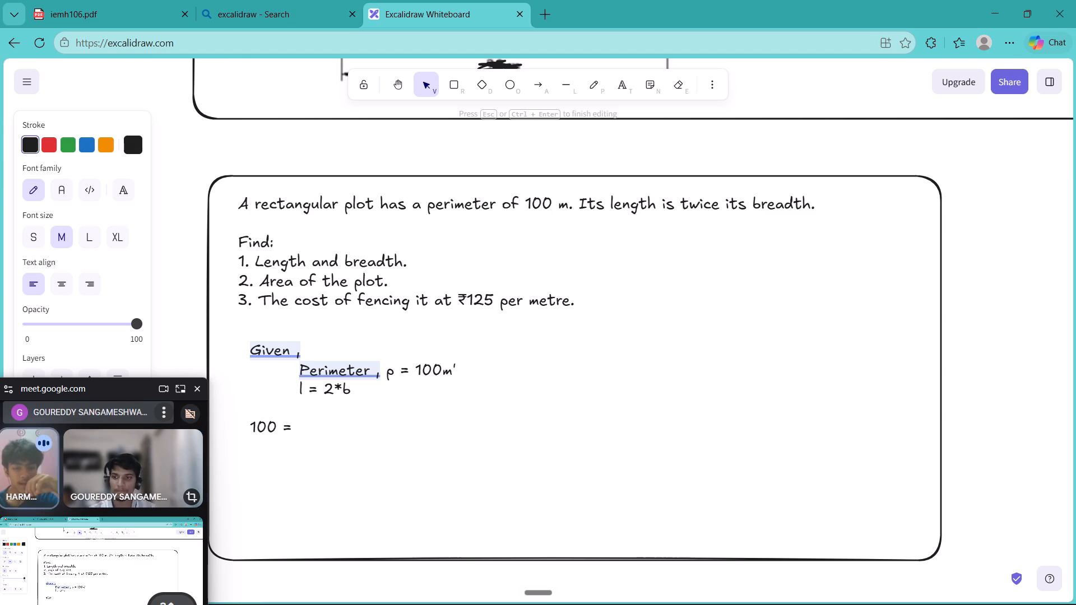
{"action": "type", "text": "2("}
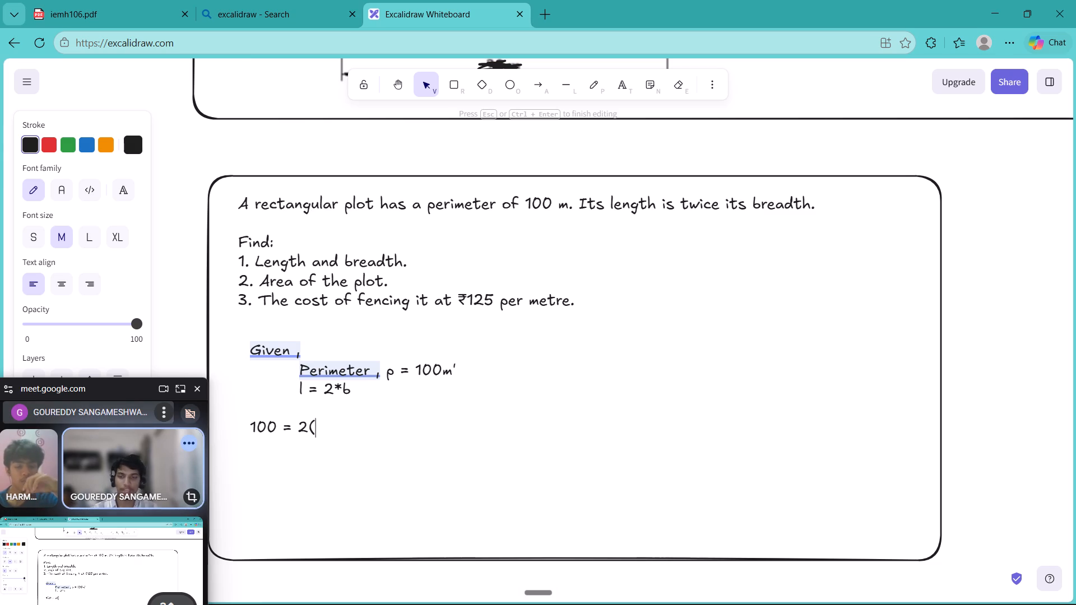
{"action": "type", "text": "l+b"}
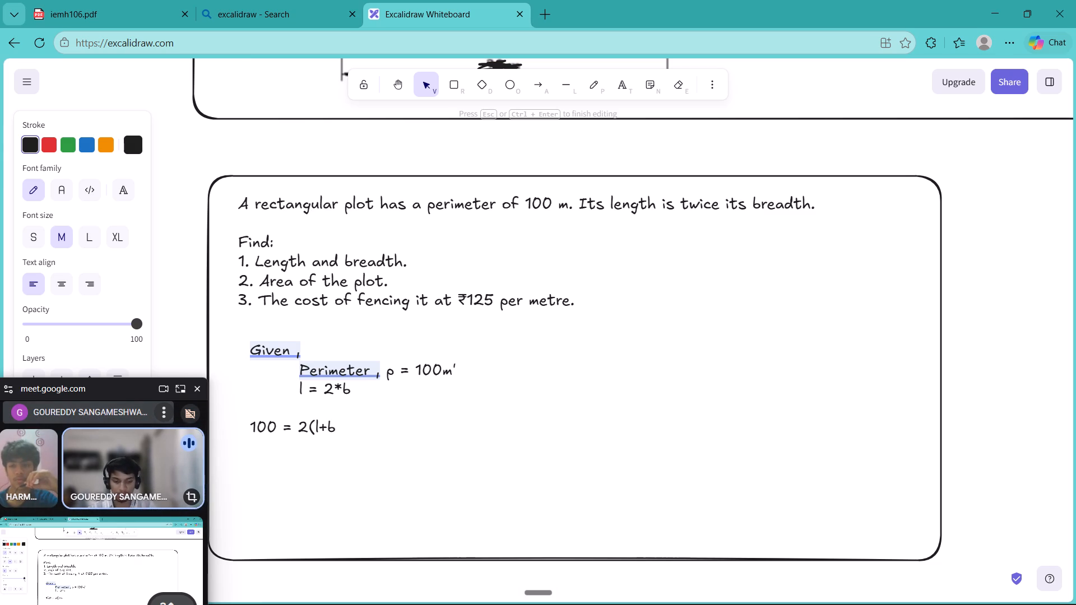
{"action": "key", "text": "shift+parenright"}
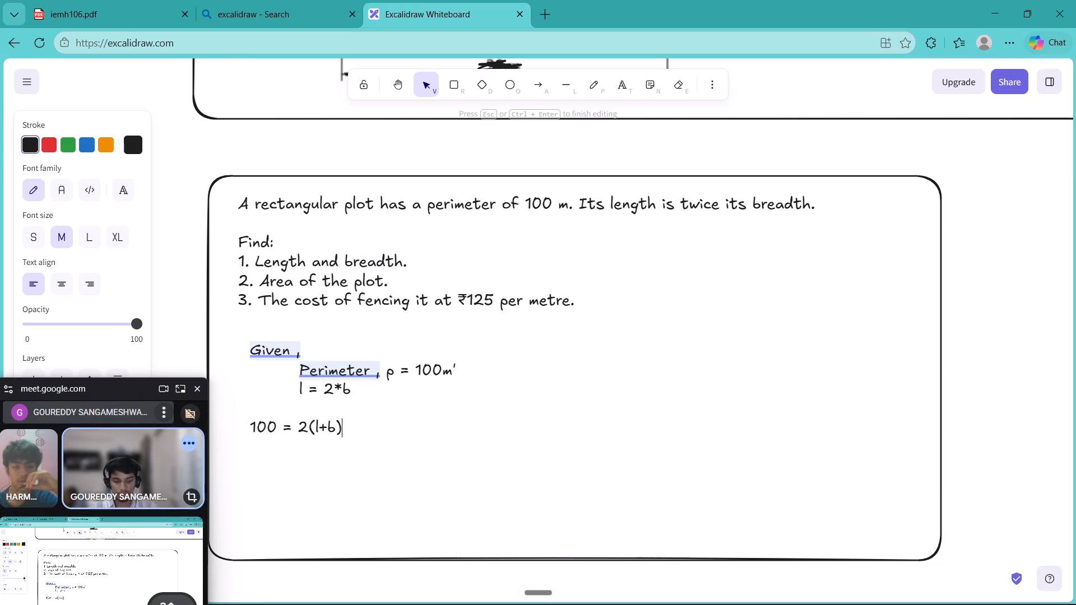
Extend the perimeter equation by substituting the length and simplifying, adding "= 2(2b+b) = 6b".
{"action": "key", "text": "space"}
{"action": "type", "text": "="}
{"action": "key", "text": "space"}
{"action": "key", "text": "shift+parenleft"}
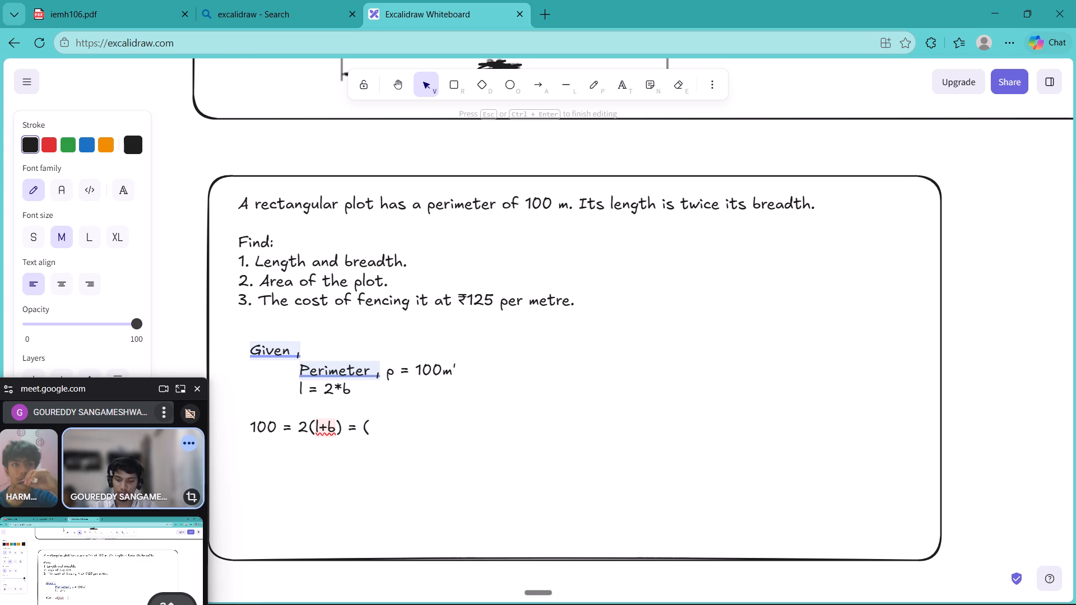
{"action": "key", "text": "BackSpace"}
{"action": "type", "text": "2("}
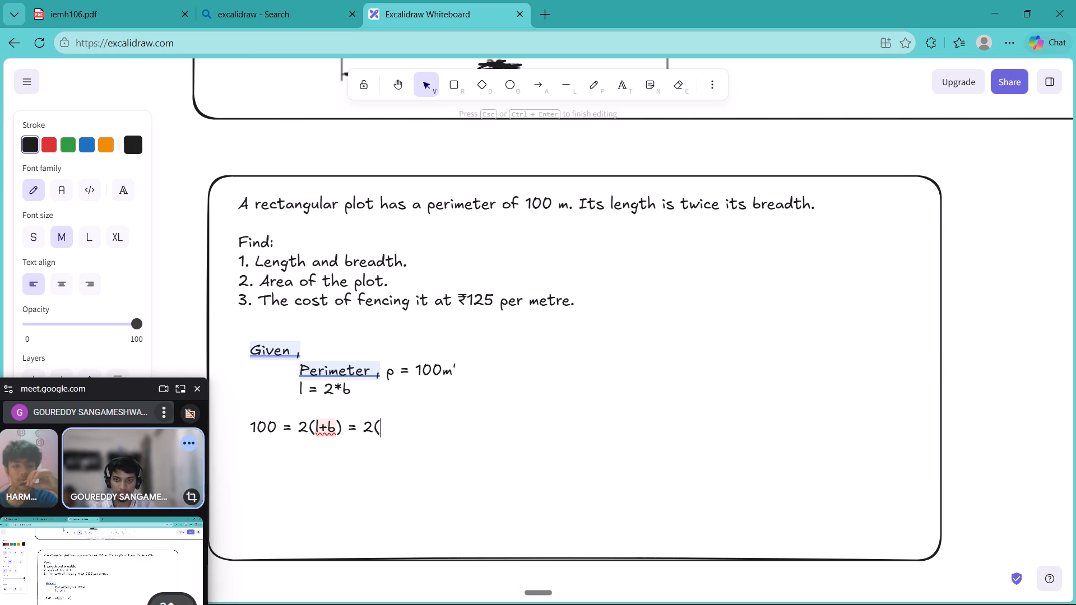
{"action": "type", "text": "2b+b"}
{"action": "key", "text": "shift+parenright"}
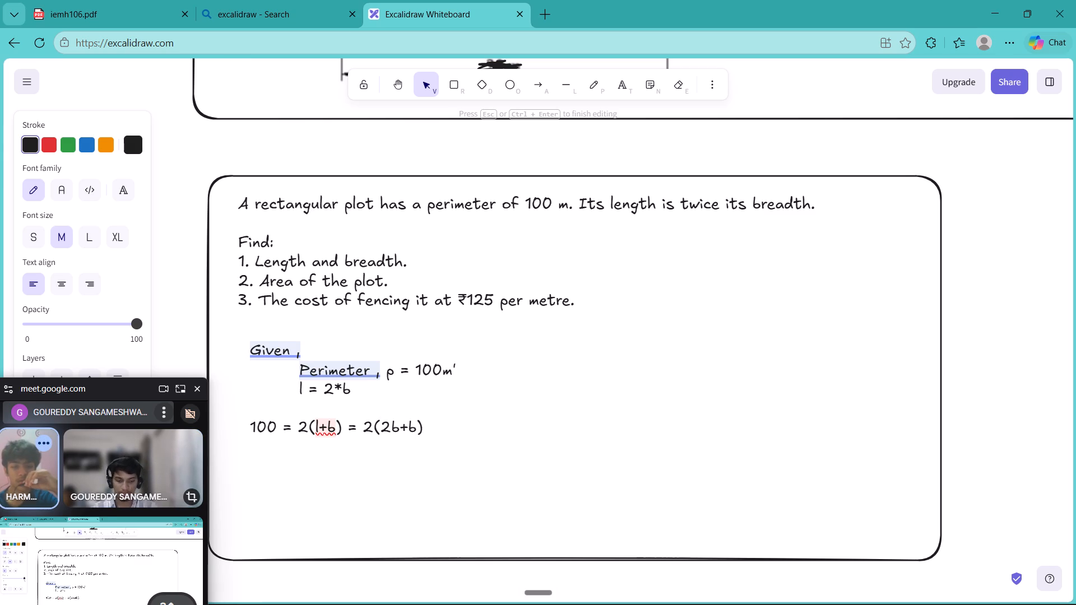
{"action": "key", "text": "space"}
{"action": "type", "text": "="}
{"action": "key", "text": "space"}
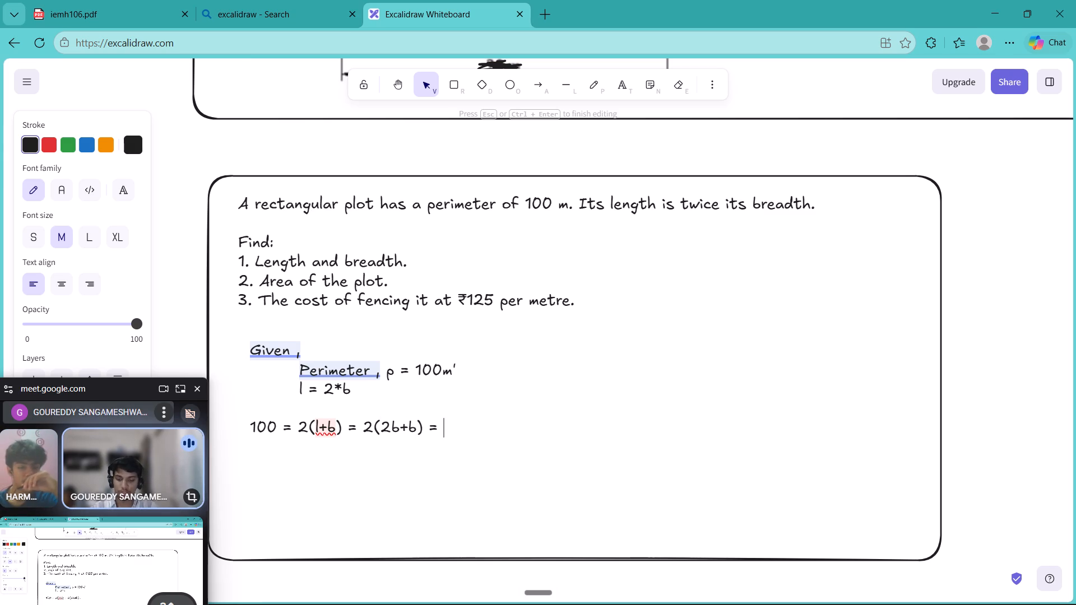
{"action": "type", "text": "6b"}
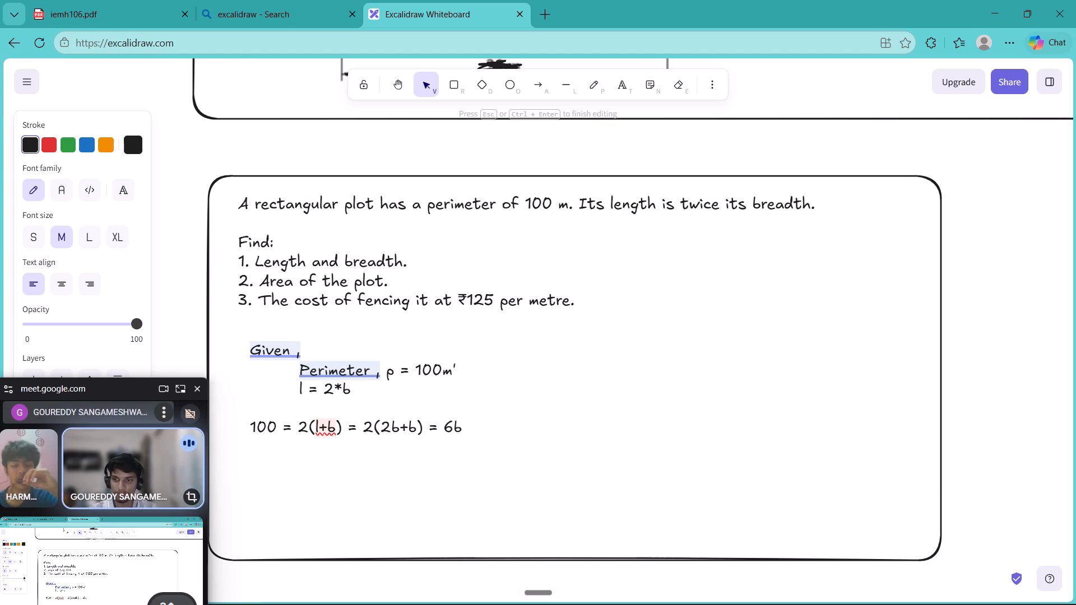
Write the breadth on the line below the perimeter equation as "b = 100/6 m".
{"action": "key", "text": "Return"}
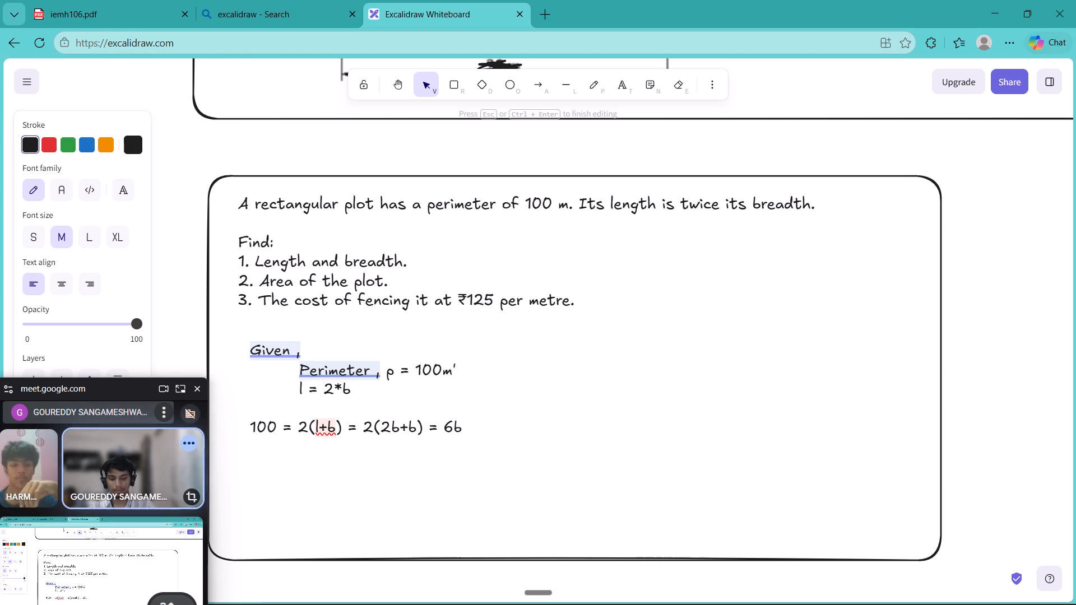
{"action": "type", "text": "b ="}
{"action": "key", "text": "space"}
{"action": "type", "text": "100/6;"}
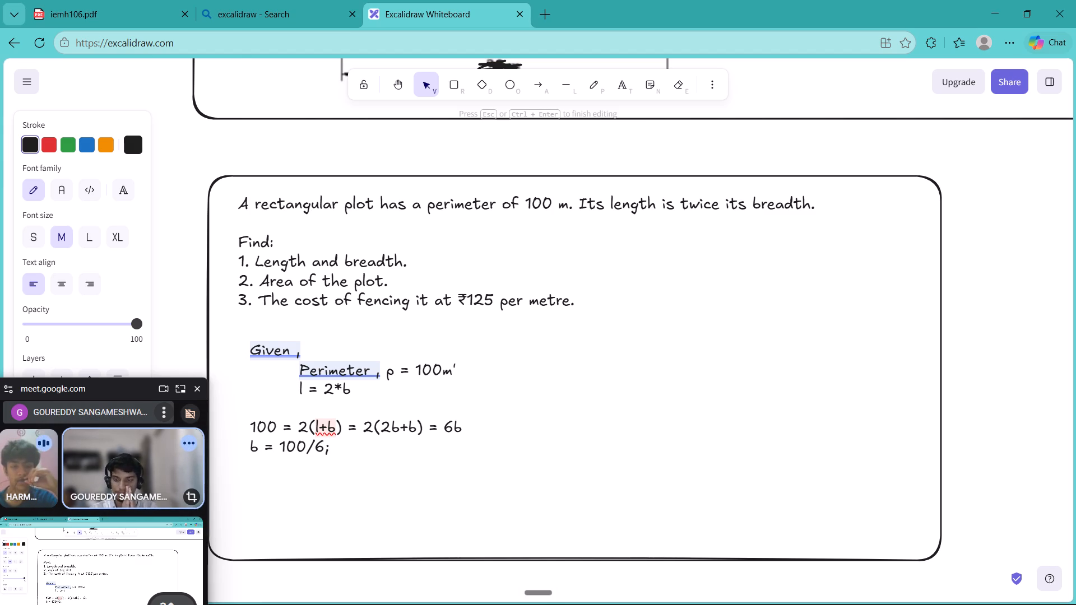
{"action": "key", "text": "BackSpace"}
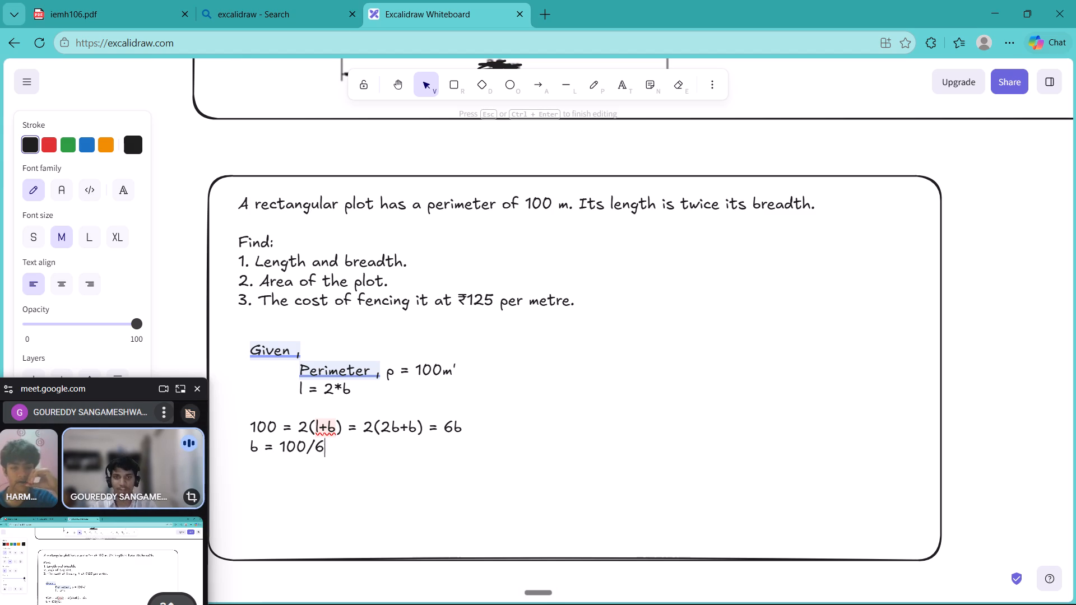
{"action": "key", "text": "space"}
{"action": "type", "text": "m"}
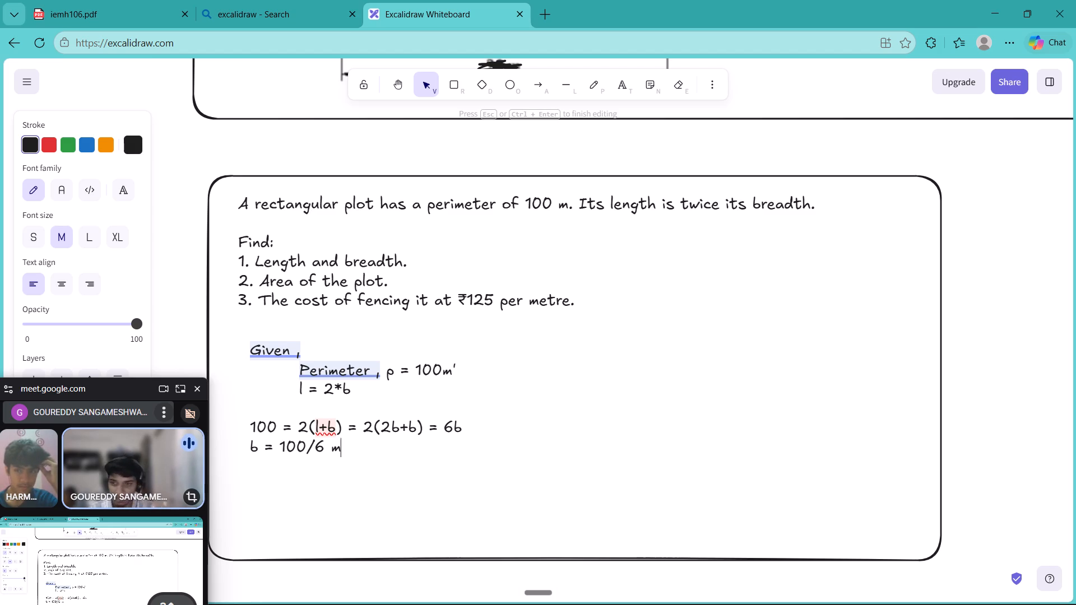
Below the breadth, after a blank line, write the length as "l = 2b = 2*100/6 = 100/3", indented and without a trailing semicolon.
{"action": "key", "text": "Return"}
{"action": "key", "text": "Return"}
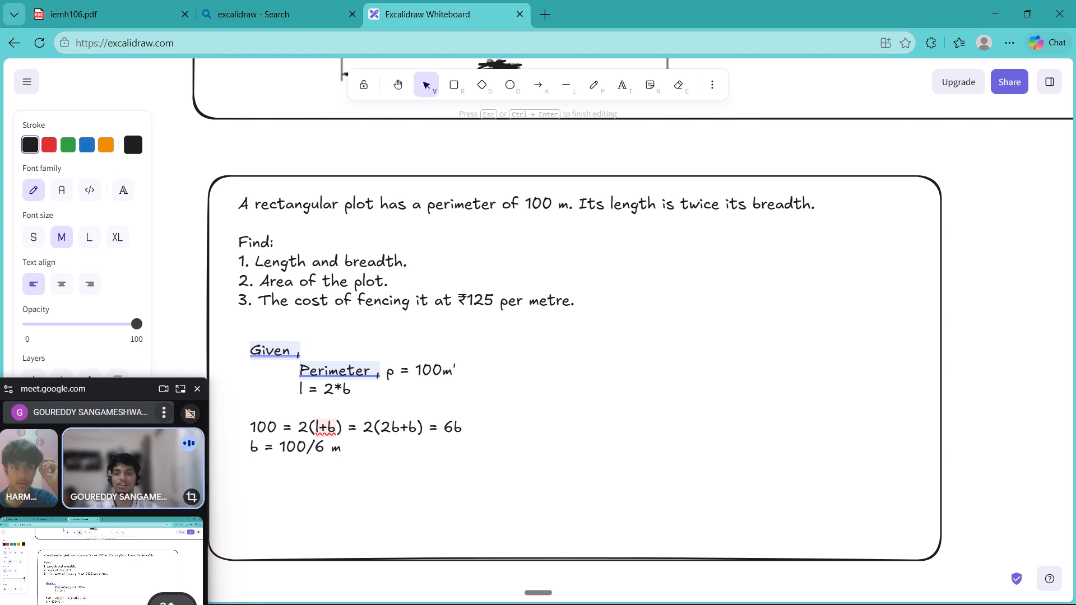
{"action": "type", "text": "l ="}
{"action": "key", "text": "space"}
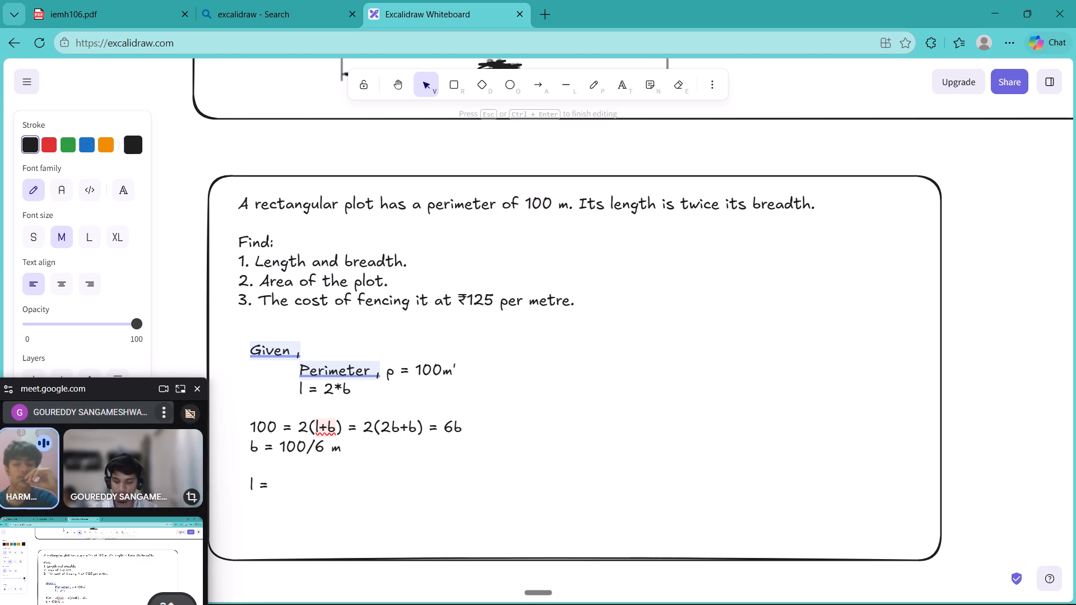
{"action": "type", "text": "2b ="}
{"action": "key", "text": "space"}
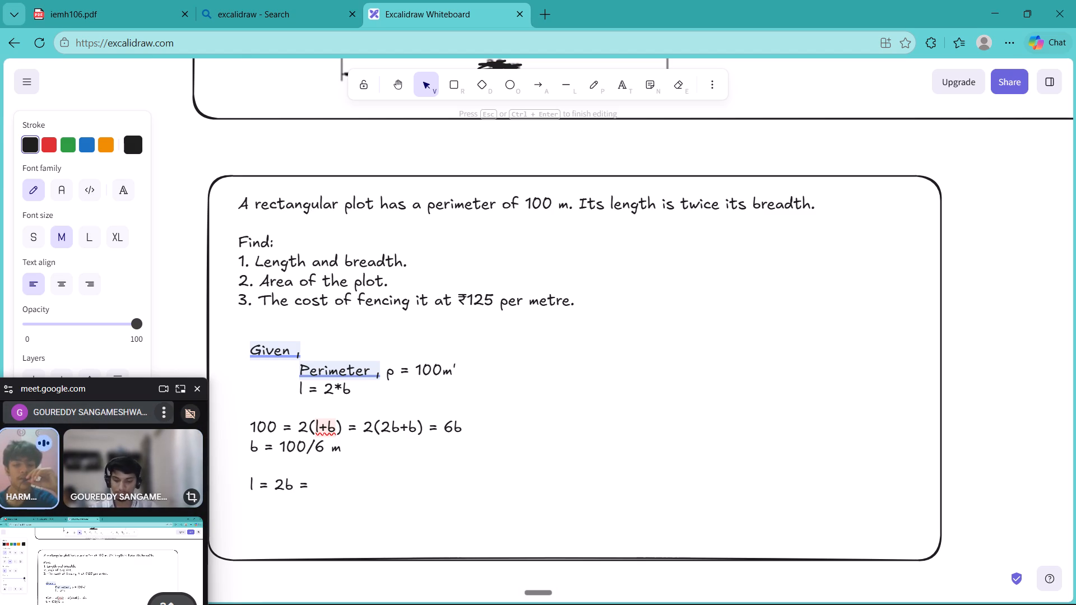
{"action": "type", "text": "2*100/6 ="}
{"action": "key", "text": "space"}
{"action": "type", "text": "100/3;"}
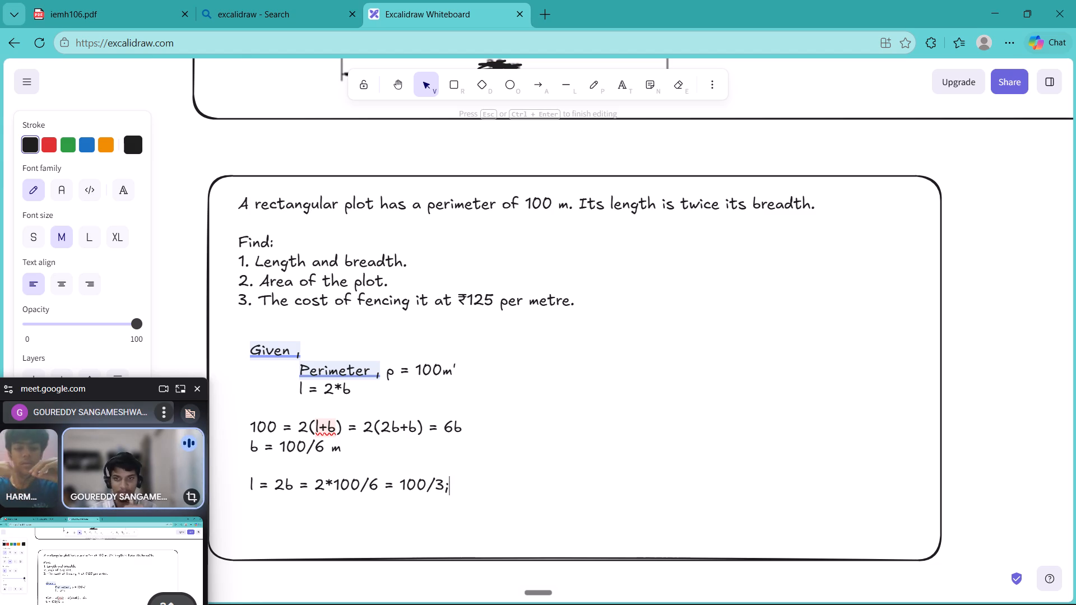
{"action": "key", "text": "space"}
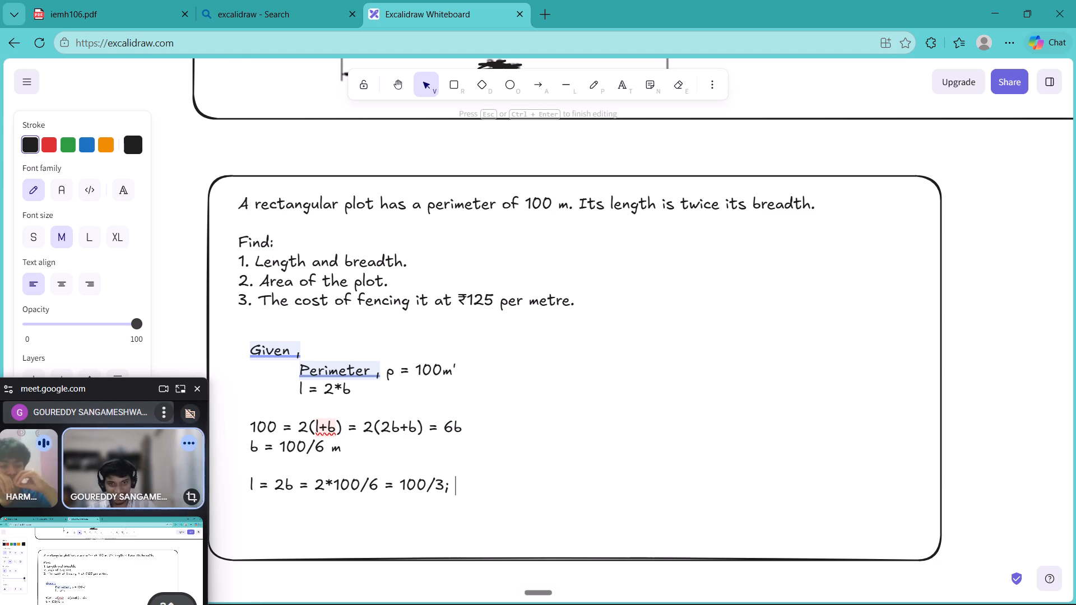
{"action": "key", "text": "Tab"}
{"action": "key", "text": "Tab"}
{"action": "key", "text": "BackSpace"}
{"action": "key", "text": "BackSpace"}
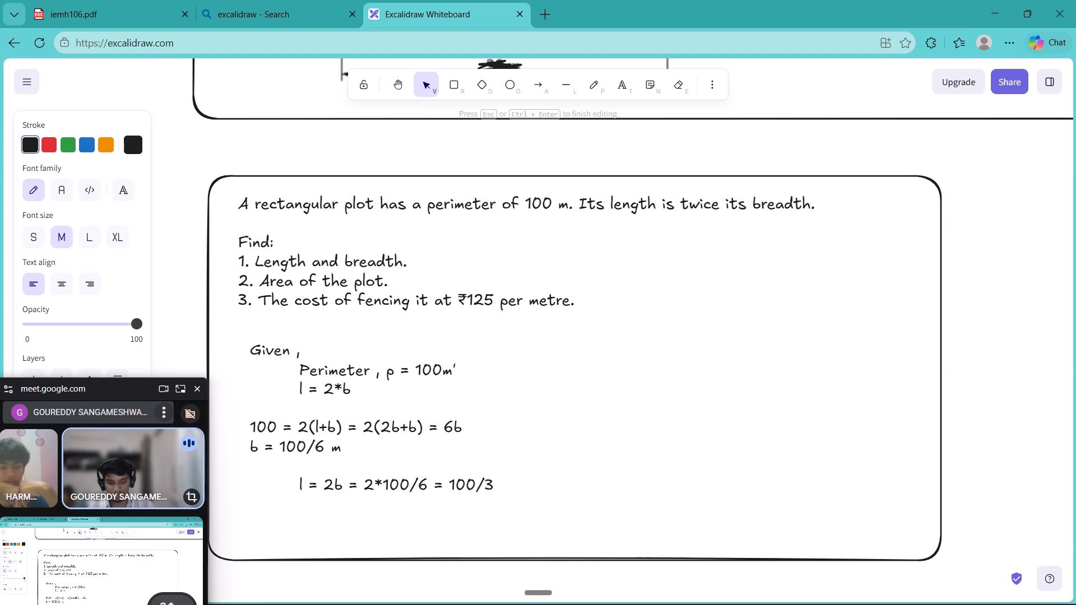
Write the plot's area below the length as "Area = l*b = 100/3*100/6 = ." and start a new line after it.
{"action": "key", "text": "Return"}
{"action": "key", "text": "Return"}
{"action": "key", "text": "BackSpace"}
{"action": "type", "text": "Area ="}
{"action": "key", "text": "space"}
{"action": "type", "text": "l*b"}
{"action": "key", "text": "space"}
{"action": "type", "text": "="}
{"action": "key", "text": "space"}
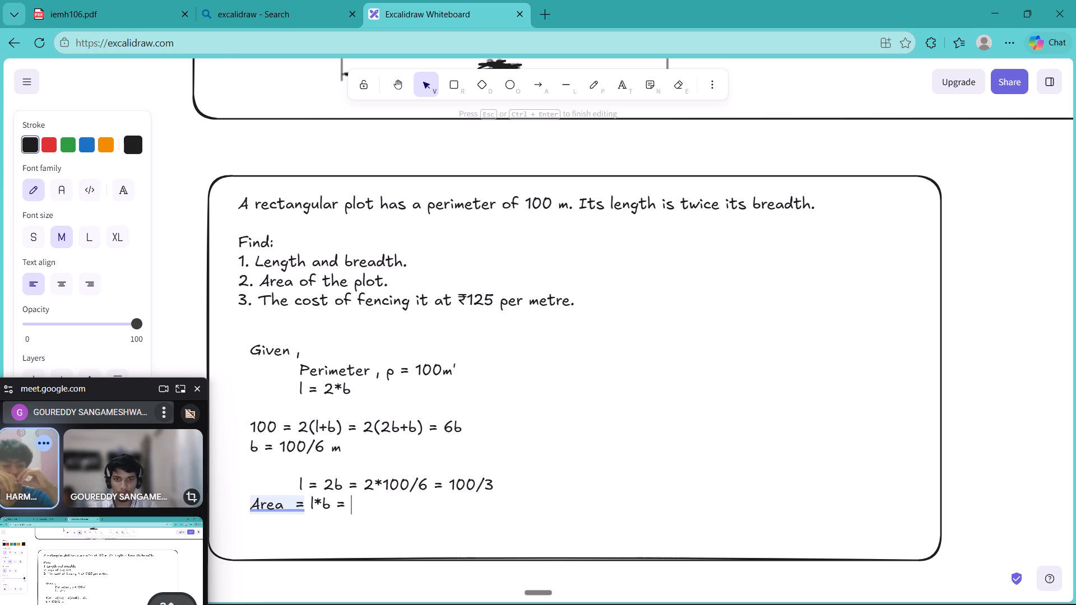
{"action": "type", "text": "100/3"}
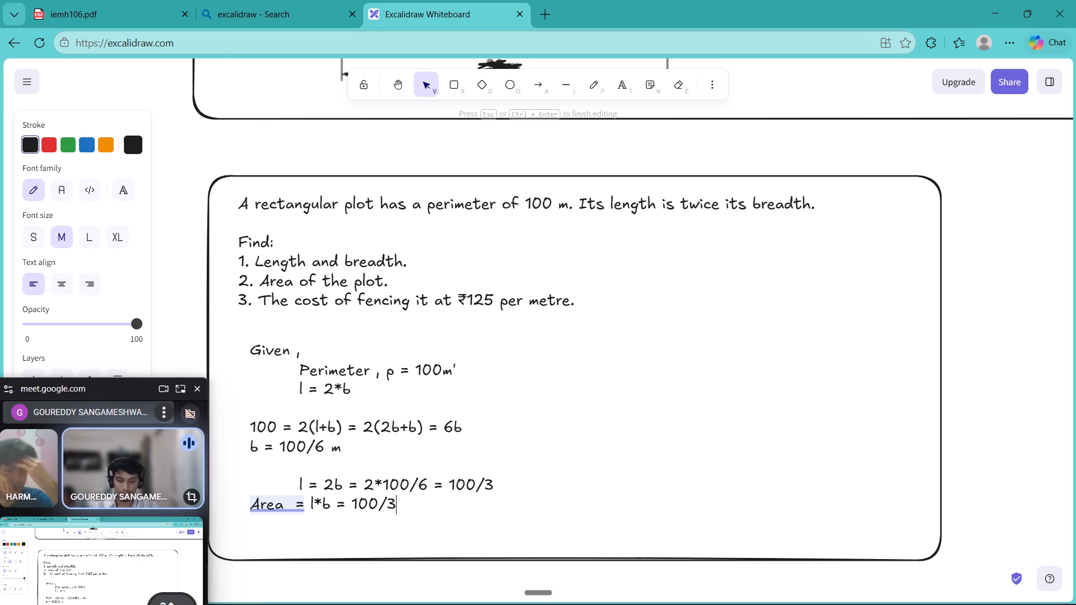
{"action": "key", "text": "shift+asterisk"}
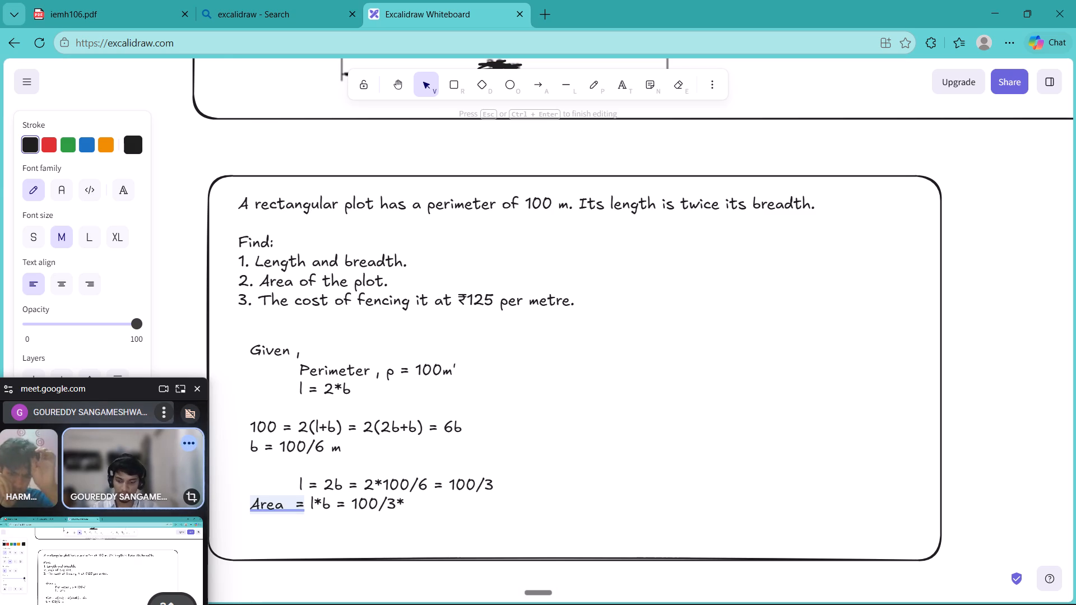
{"action": "type", "text": "100/6"}
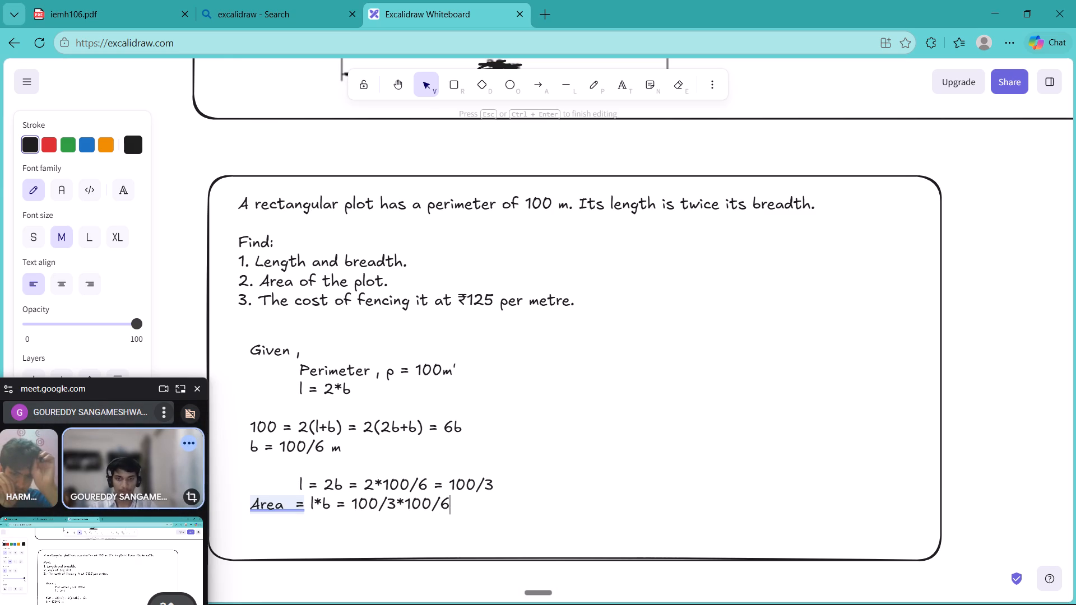
{"action": "key", "text": "space"}
{"action": "type", "text": "="}
{"action": "key", "text": "space"}
{"action": "key", "text": "period"}
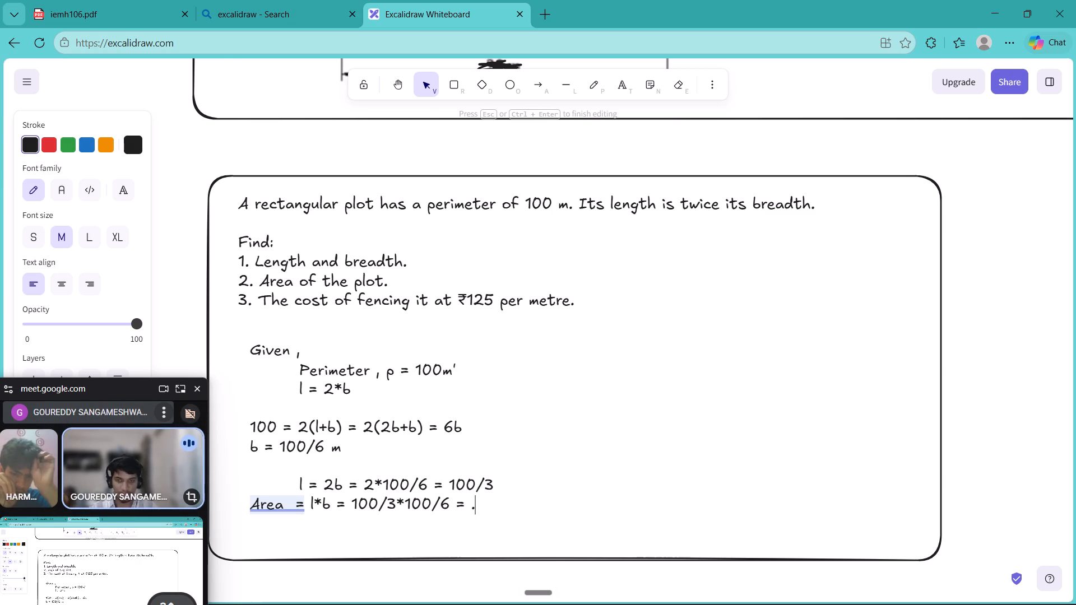
{"action": "key", "text": "Return"}
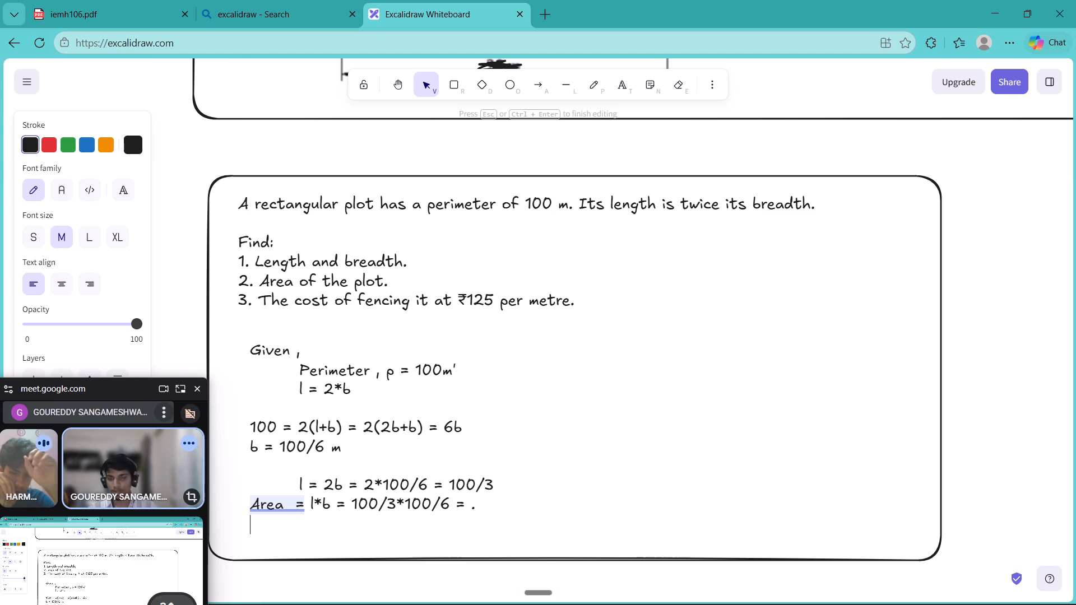
{"action": "scroll", "coordinate": [349, 323], "scroll_direction": "down", "scroll_amount": 1}
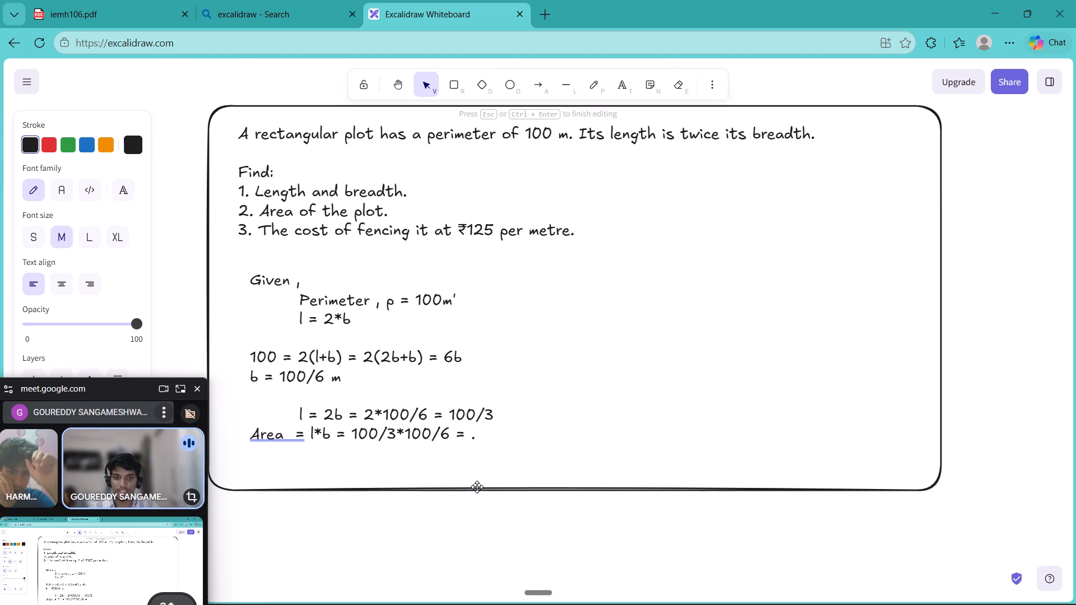
Extend the bottom edge of the frame around the rectangular plot question downwards to make more room below the area line.
{"action": "left_click", "coordinate": [477, 487]}
{"action": "left_click_drag", "start_coordinate": [476, 491], "coordinate": [475, 524]}
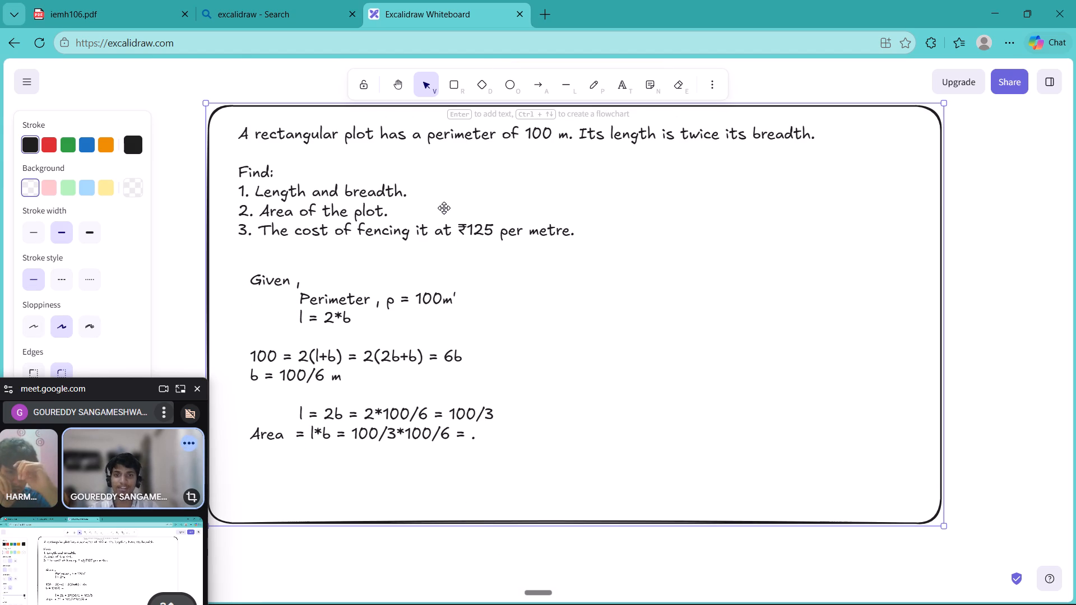
Highlight "The cost of fencing it at ₹125 per metre." in the question text.
{"action": "double_click", "coordinate": [234, 469]}
{"action": "left_click", "coordinate": [256, 226]}
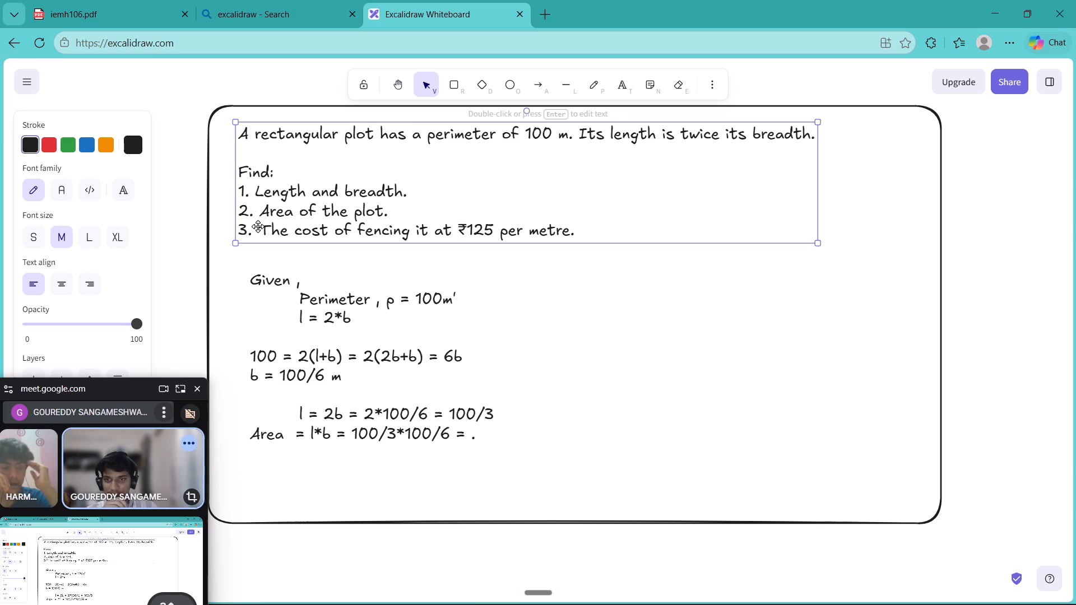
{"action": "left_click", "coordinate": [260, 230]}
{"action": "left_click_drag", "start_coordinate": [260, 230], "coordinate": [669, 247]}
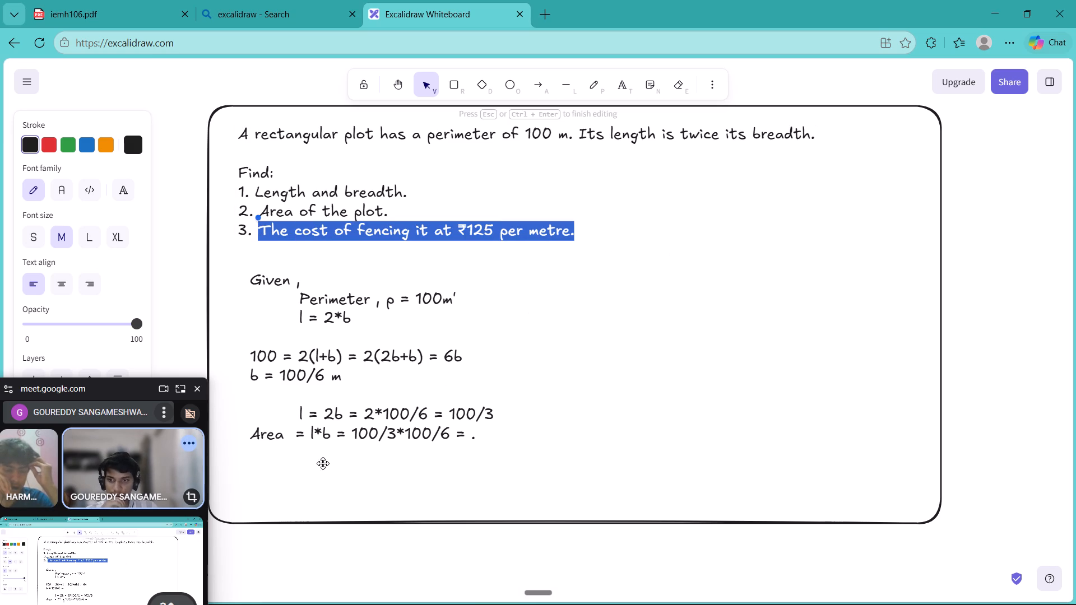
Write the fencing cost below the area line, after a gap, as "total cost = 125*100".
{"action": "double_click", "coordinate": [245, 471]}
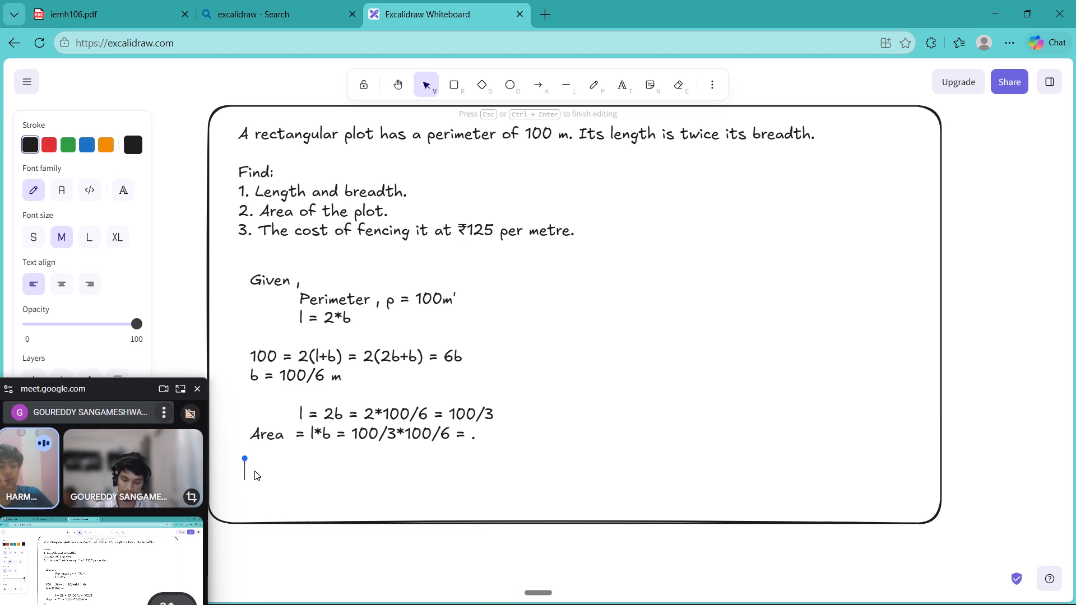
{"action": "type", "text": "cost"}
{"action": "key", "text": "space"}
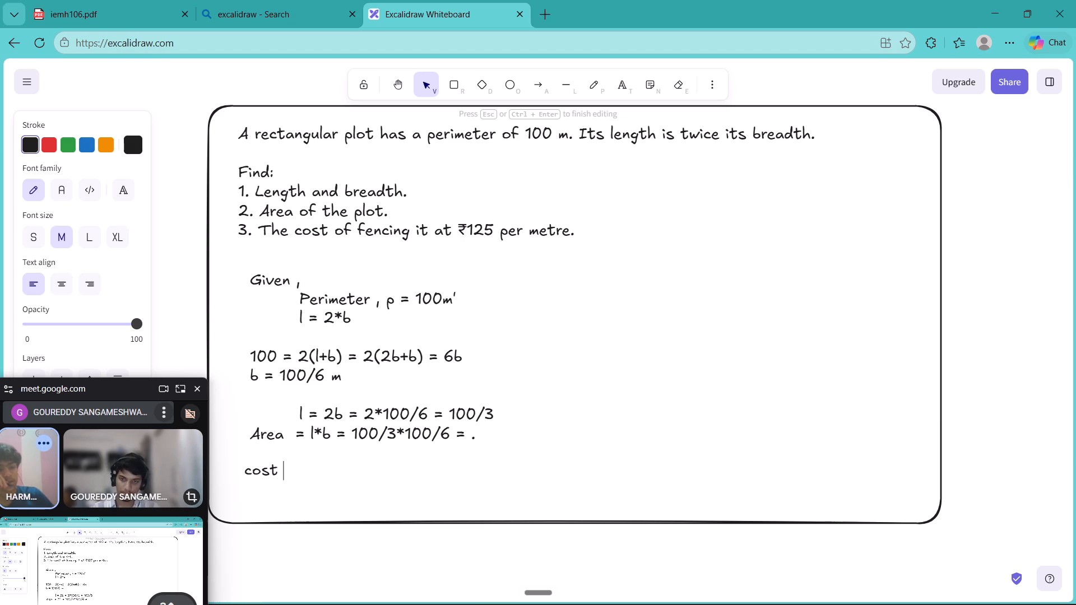
{"action": "key", "text": "ctrl+Left"}
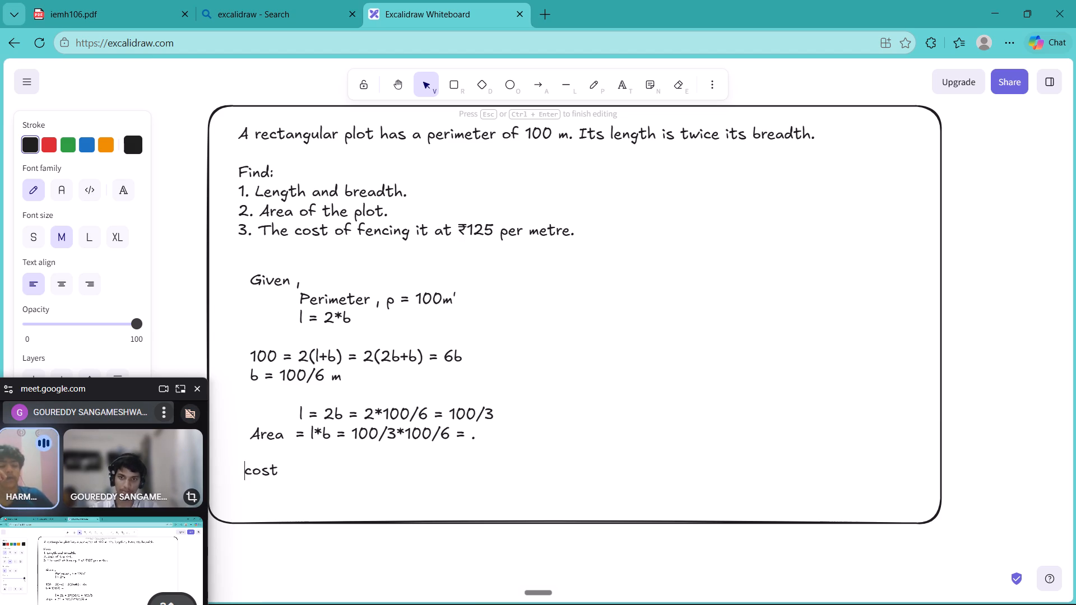
{"action": "key", "text": "ctrl+Right"}
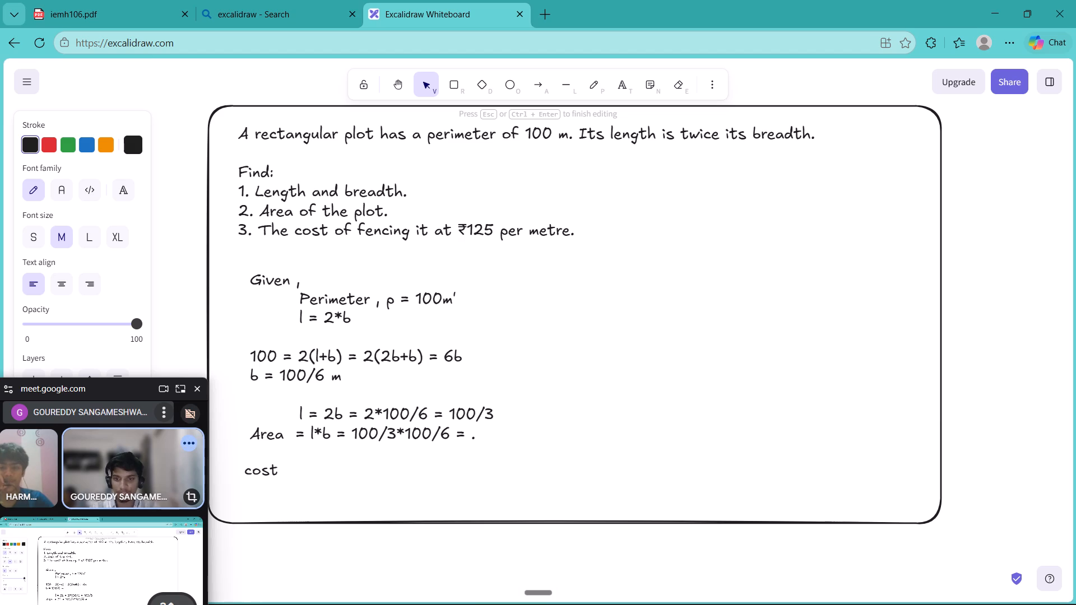
{"action": "key", "text": "space"}
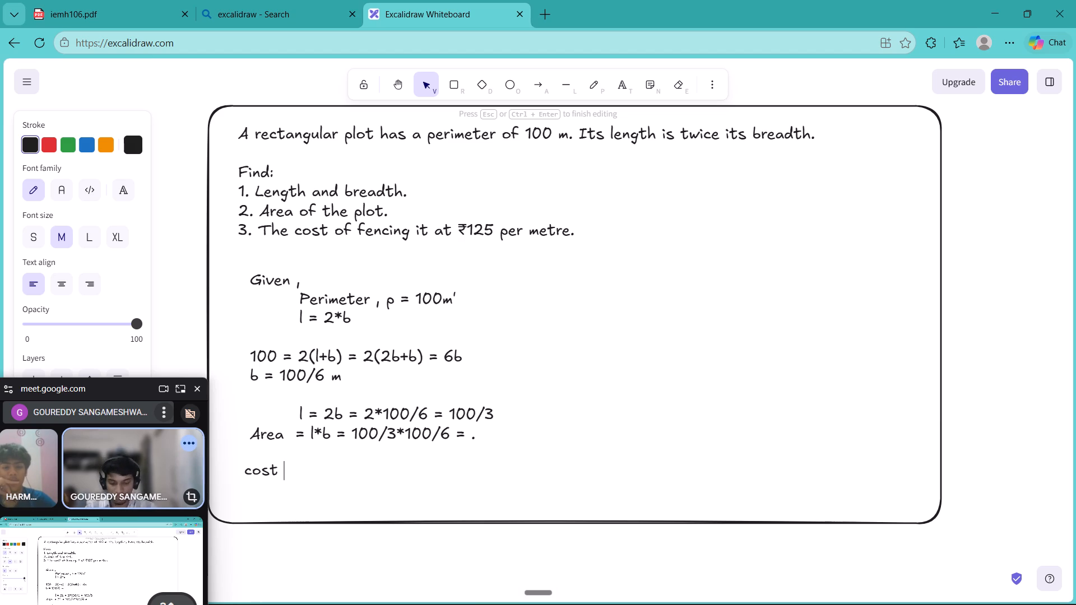
{"action": "key", "text": "ctrl+Left"}
{"action": "type", "text": "total"}
{"action": "key", "text": "space"}
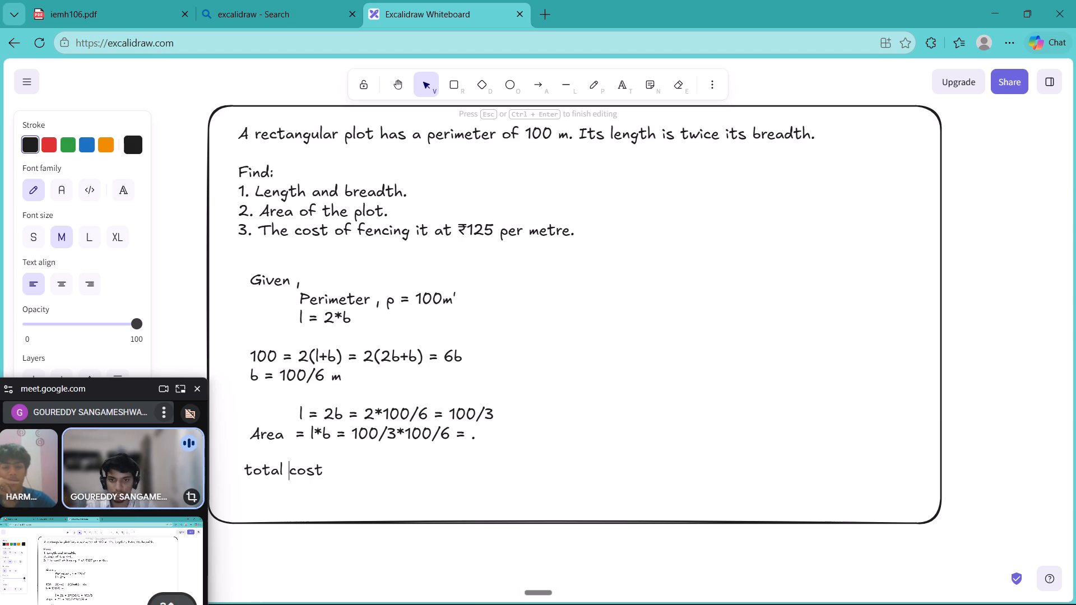
{"action": "key", "text": "ctrl+Right"}
{"action": "key", "text": "space"}
{"action": "type", "text": "="}
{"action": "key", "text": "space"}
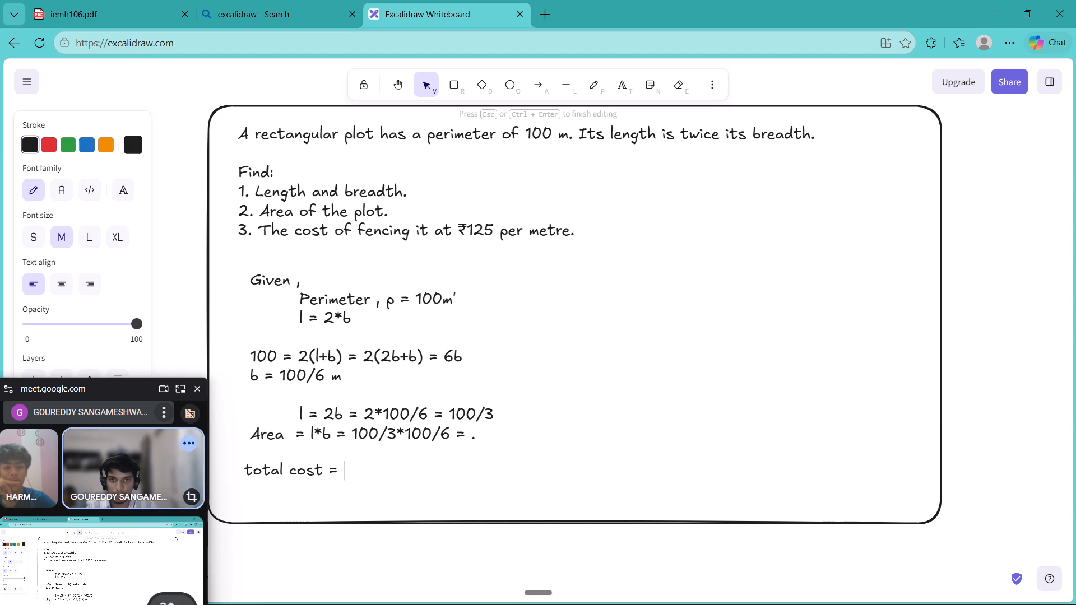
{"action": "type", "text": "125*"}
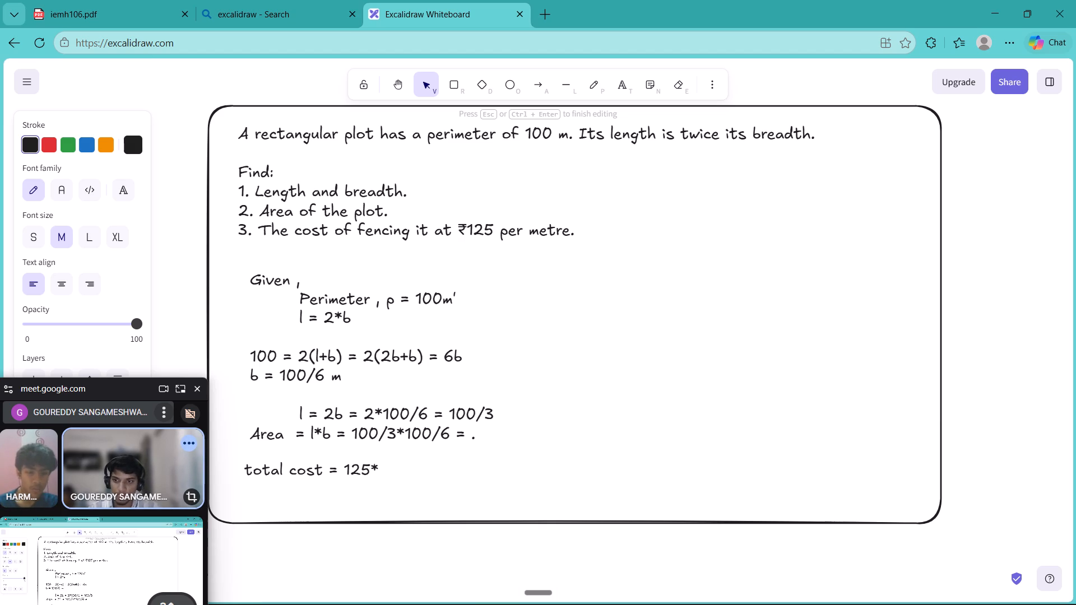
{"action": "type", "text": "100"}
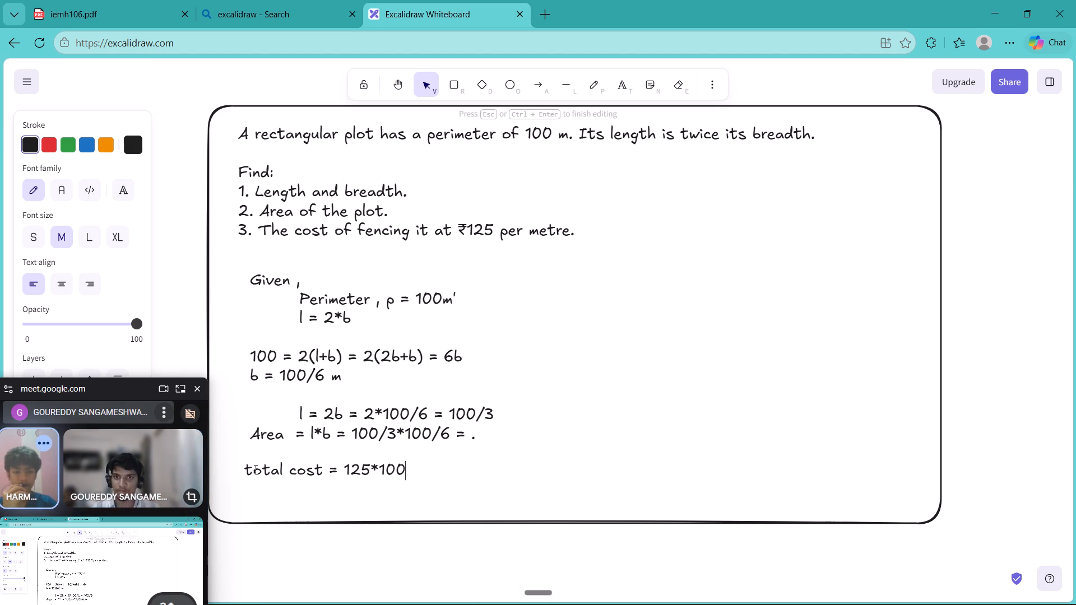
Draw a large rounded rectangle as a new frame below the rectangular plot question, nearly as wide as the frame above.
{"action": "scroll", "coordinate": [254, 468], "scroll_direction": "up", "scroll_amount": 3, "text": "ctrl"}
{"action": "scroll", "coordinate": [254, 468], "scroll_direction": "down", "scroll_amount": 2, "text": "ctrl"}
{"action": "scroll", "coordinate": [254, 468], "scroll_direction": "up", "scroll_amount": 1, "text": "ctrl"}
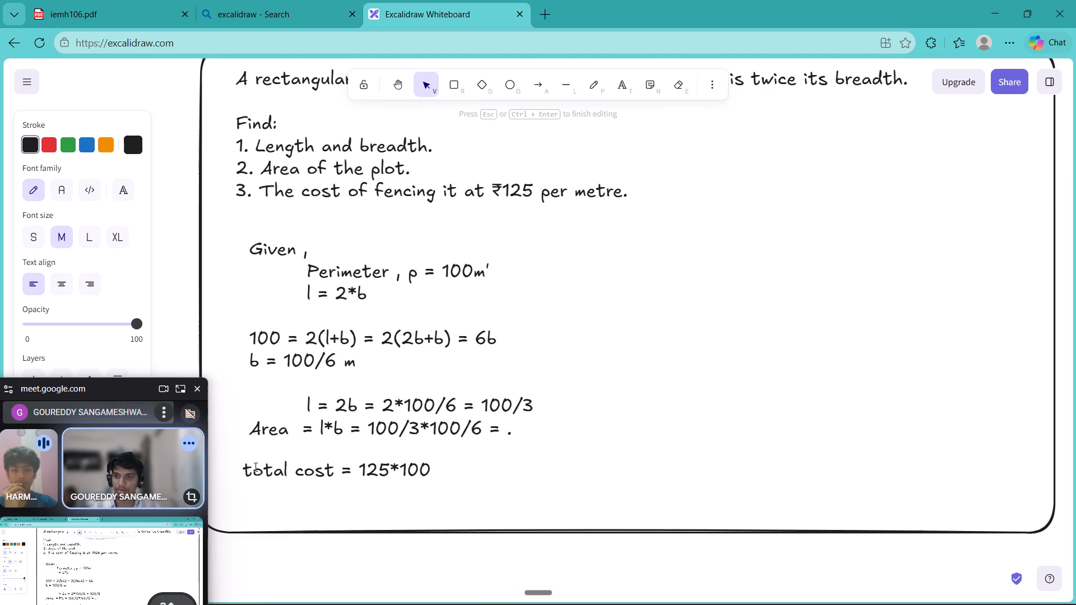
{"action": "scroll", "coordinate": [255, 467], "scroll_direction": "down", "scroll_amount": 2, "text": "ctrl"}
{"action": "scroll", "coordinate": [255, 467], "scroll_direction": "up", "scroll_amount": 1, "text": "ctrl"}
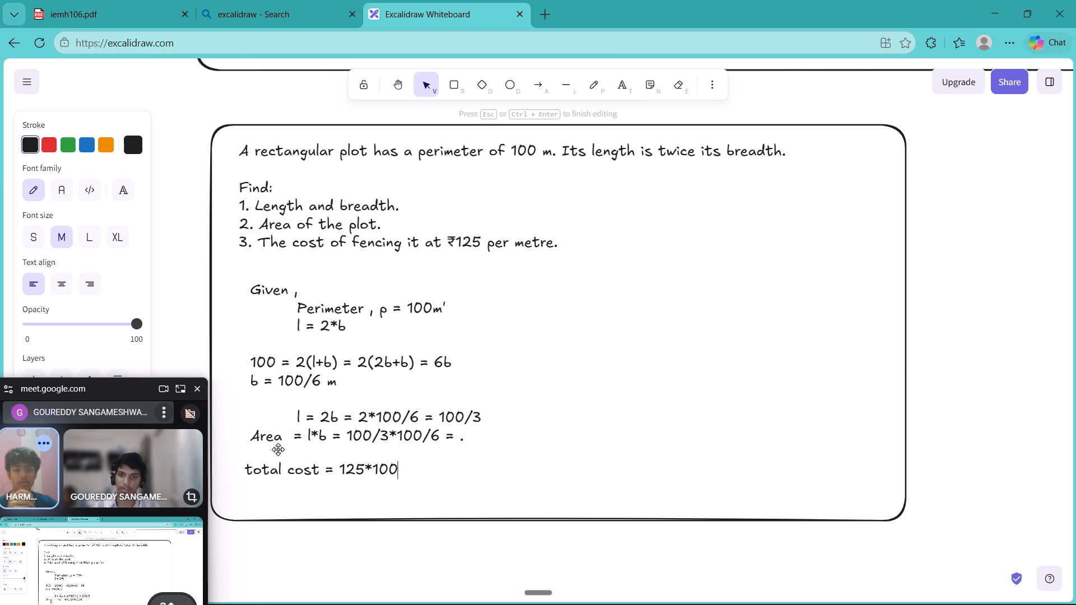
{"action": "scroll", "coordinate": [278, 449], "scroll_direction": "down", "scroll_amount": 7}
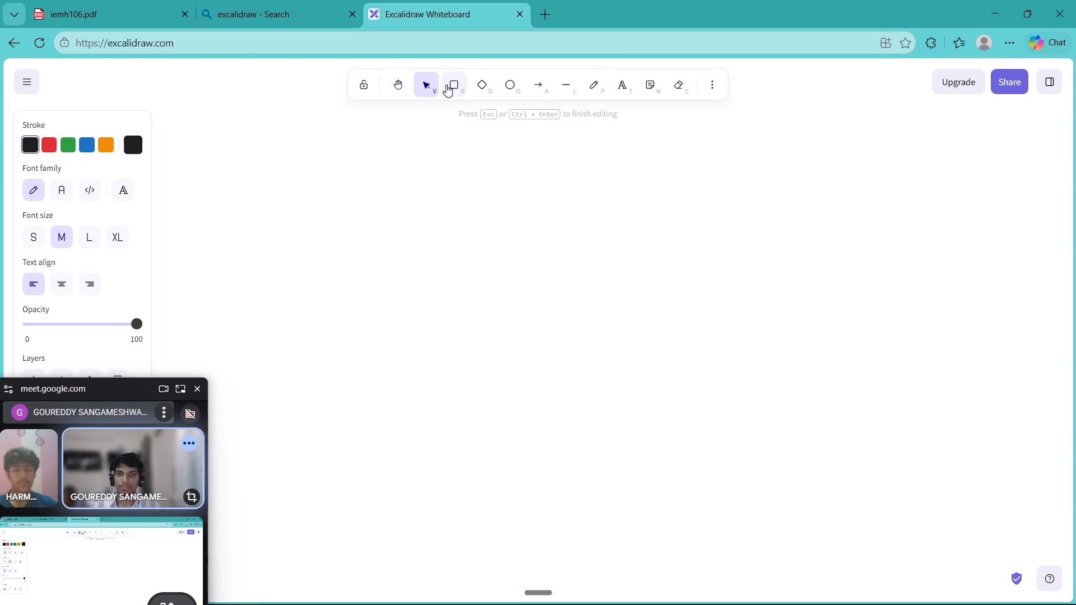
{"action": "left_click", "coordinate": [446, 85]}
{"action": "scroll", "coordinate": [379, 325], "scroll_direction": "up", "scroll_amount": 1}
{"action": "left_click_drag", "start_coordinate": [222, 145], "coordinate": [828, 560]}
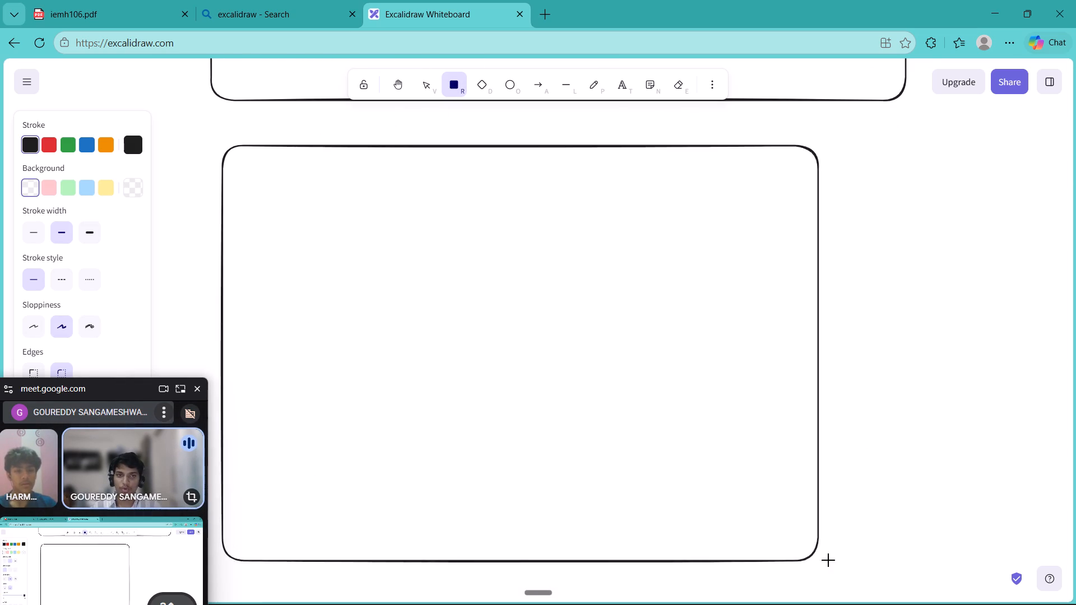
{"action": "left_click_drag", "start_coordinate": [828, 560], "coordinate": [899, 501]}
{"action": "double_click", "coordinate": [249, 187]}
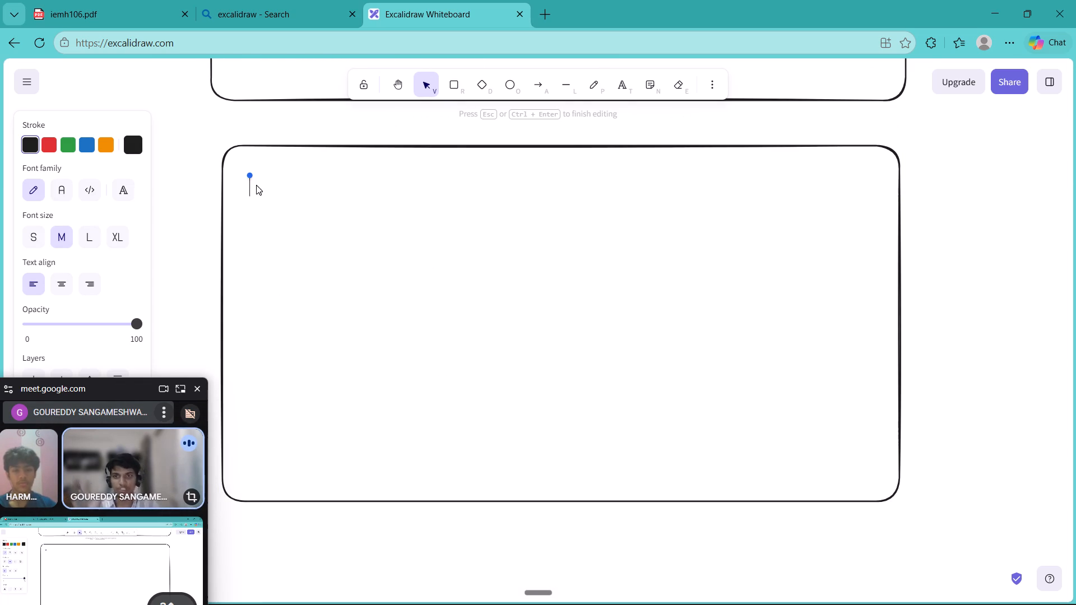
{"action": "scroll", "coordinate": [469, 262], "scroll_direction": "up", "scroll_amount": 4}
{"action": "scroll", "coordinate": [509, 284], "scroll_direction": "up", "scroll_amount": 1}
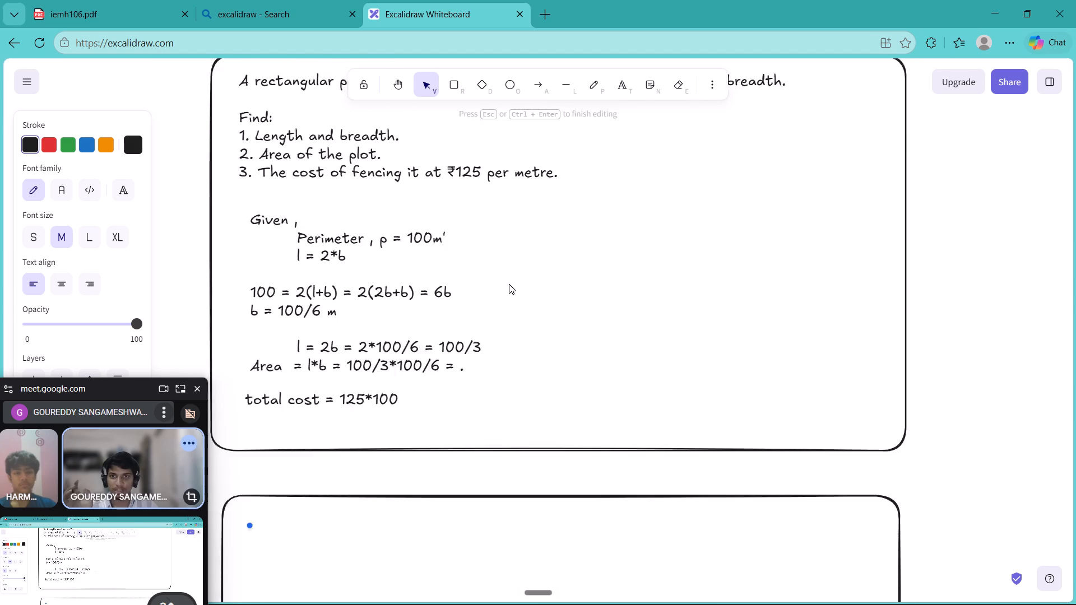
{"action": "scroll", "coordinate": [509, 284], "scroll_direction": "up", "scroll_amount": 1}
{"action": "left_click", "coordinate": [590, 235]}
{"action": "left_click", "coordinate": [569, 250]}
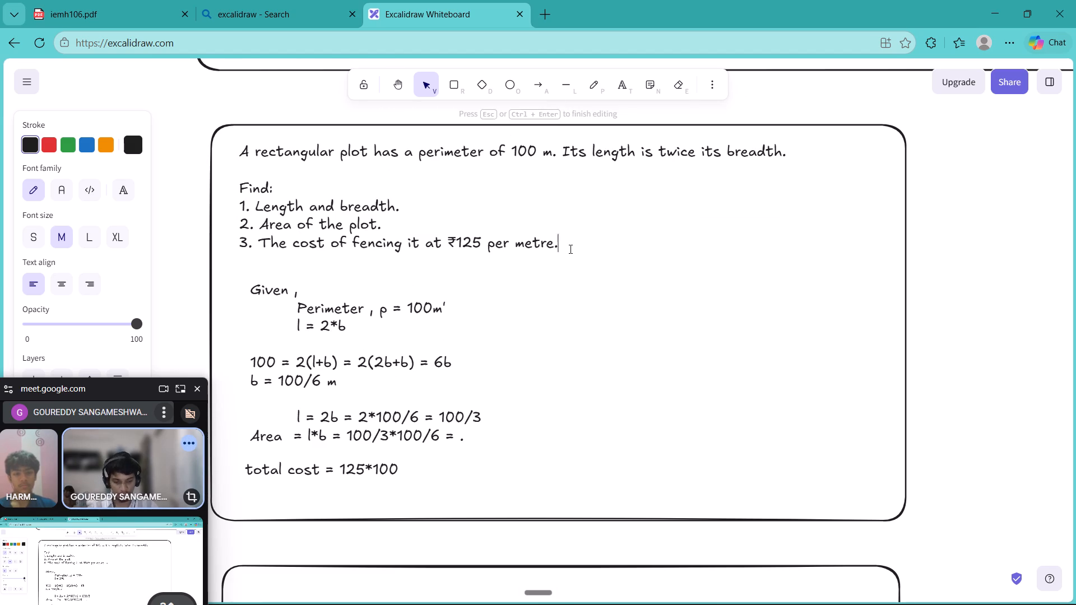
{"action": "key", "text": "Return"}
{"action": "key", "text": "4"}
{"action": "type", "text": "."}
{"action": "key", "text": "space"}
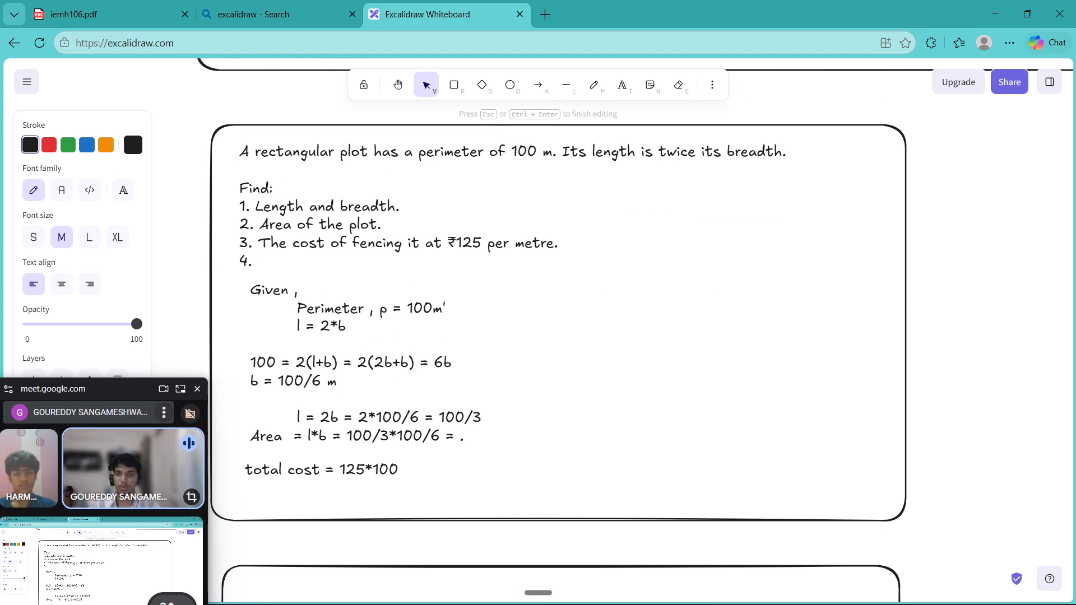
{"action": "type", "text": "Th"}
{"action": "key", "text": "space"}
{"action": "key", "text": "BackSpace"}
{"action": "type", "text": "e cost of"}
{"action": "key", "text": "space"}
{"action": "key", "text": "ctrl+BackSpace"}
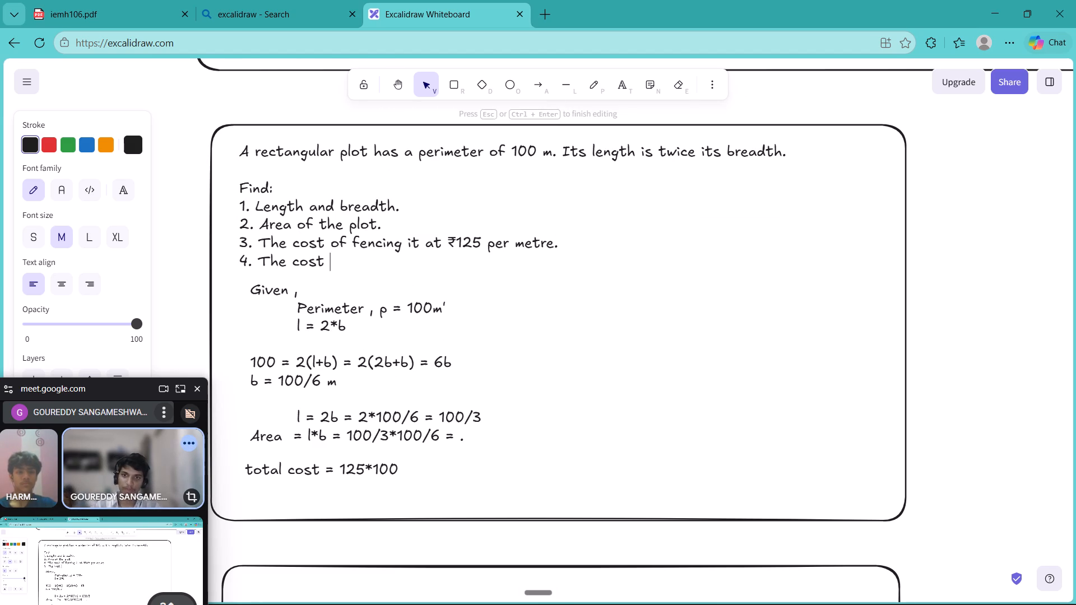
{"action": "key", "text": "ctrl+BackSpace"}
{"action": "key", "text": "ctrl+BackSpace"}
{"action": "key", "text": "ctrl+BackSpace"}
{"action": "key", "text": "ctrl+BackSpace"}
Start a question near the upper-left corner inside the new empty frame with the words "Q) Given the".
{"action": "scroll", "coordinate": [566, 254], "scroll_direction": "down", "scroll_amount": 4}
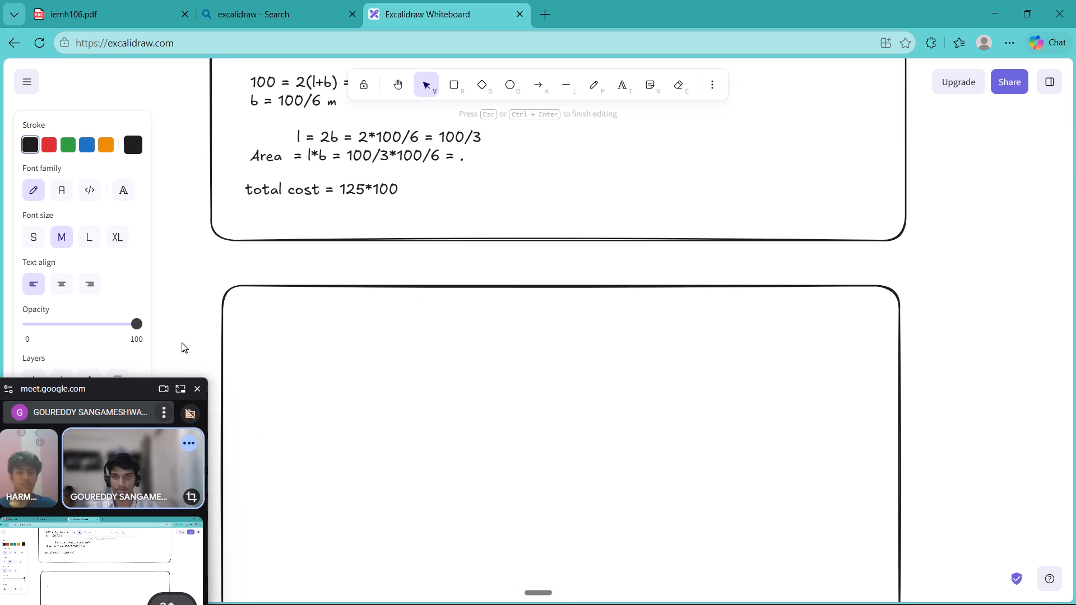
{"action": "double_click", "coordinate": [244, 304]}
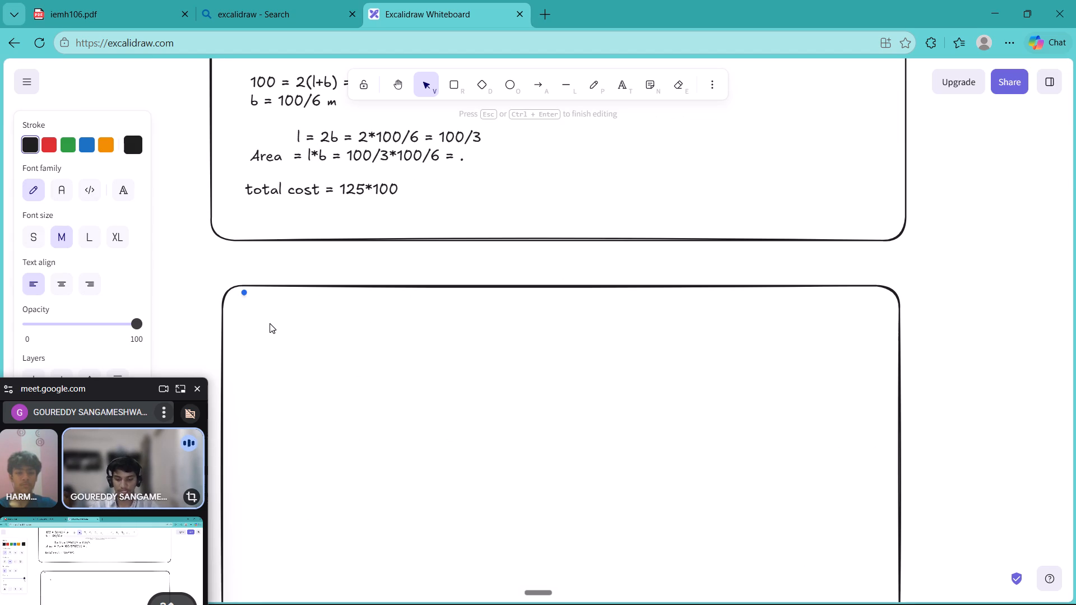
{"action": "type", "text": "Q) Given the area of"}
{"action": "key", "text": "space"}
{"action": "type", "text": "rectangel i"}
{"action": "key", "text": "BackSpace"}
{"action": "key", "text": "BackSpace"}
{"action": "key", "text": "BackSpace"}
{"action": "key", "text": "BackSpace"}
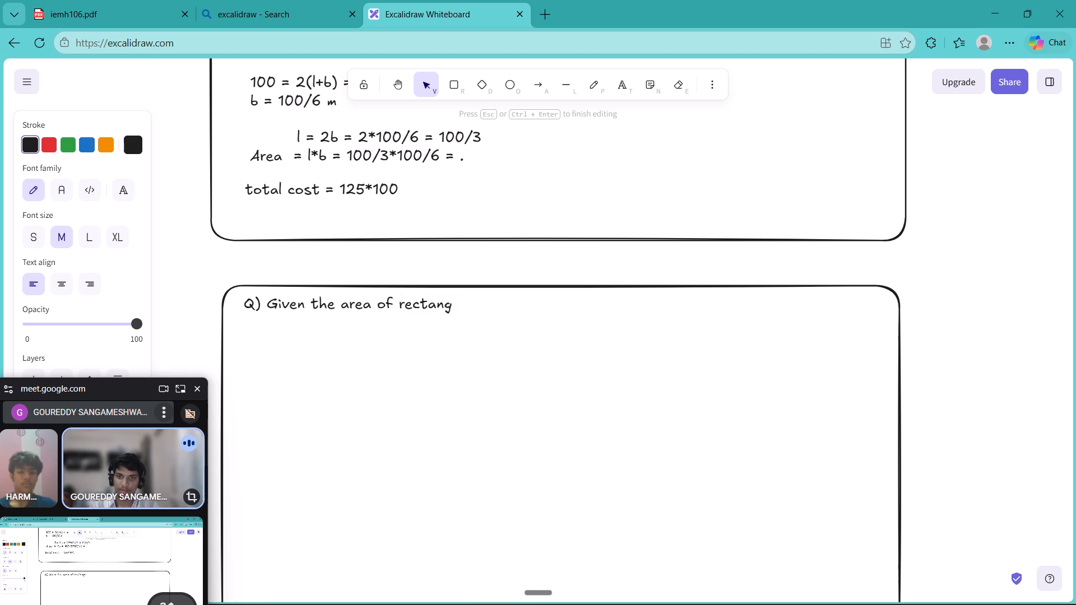
{"action": "key", "text": "ctrl+BackSpace"}
{"action": "key", "text": "ctrl+BackSpace"}
{"action": "key", "text": "ctrl+BackSpace"}
Continue the question sentence with "length and breadth of rectanlge" and a trailing space.
{"action": "type", "text": "lenght"}
{"action": "key", "text": "BackSpace"}
{"action": "key", "text": "BackSpace"}
{"action": "type", "text": "th and bv"}
{"action": "key", "text": "BackSpace"}
{"action": "type", "text": "readth of reacta"}
{"action": "key", "text": "BackSpace"}
{"action": "key", "text": "BackSpace"}
{"action": "key", "text": "BackSpace"}
{"action": "key", "text": "BackSpace"}
{"action": "type", "text": "cta"}
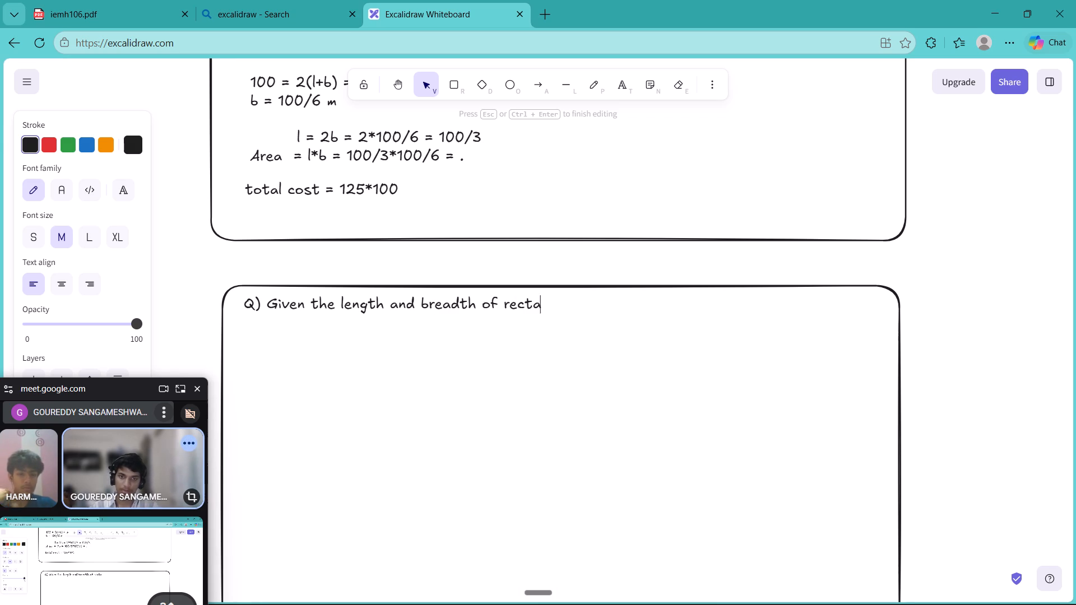
{"action": "type", "text": "nlge"}
{"action": "key", "text": "space"}
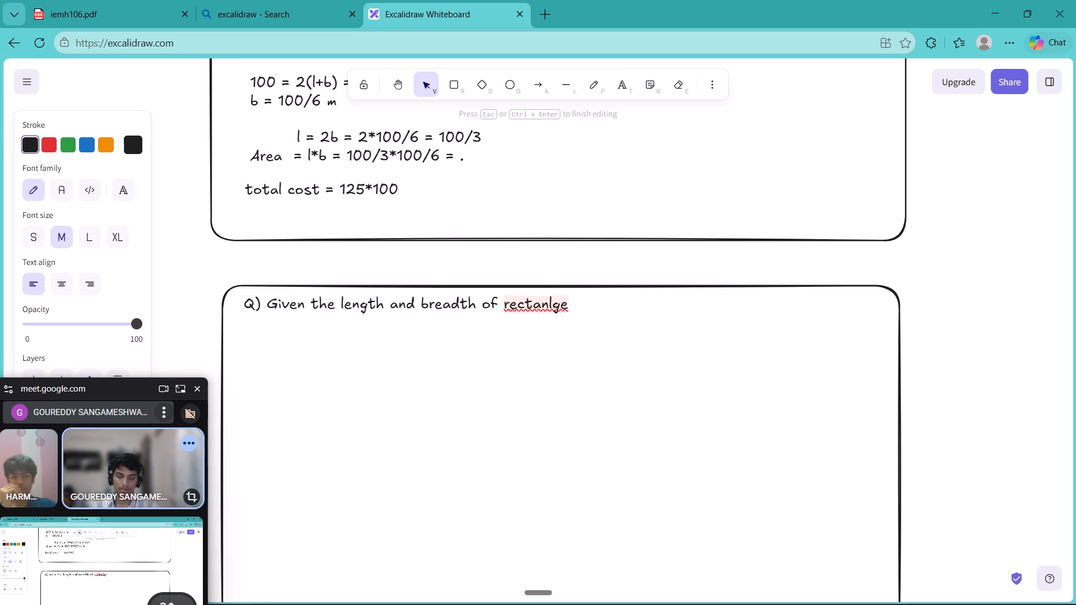
Remove "Given" and capitalise the following word so the question opens with "Q) The length", and return to the sentence's end.
{"action": "key", "text": "ctrl+Left"}
{"action": "key", "text": "ctrl+Left"}
{"action": "key", "text": "ctrl+Left"}
{"action": "key", "text": "ctrl+Left"}
{"action": "key", "text": "ctrl+Left"}
{"action": "key", "text": "ctrl+Left"}
{"action": "key", "text": "ctrl+BackSpace"}
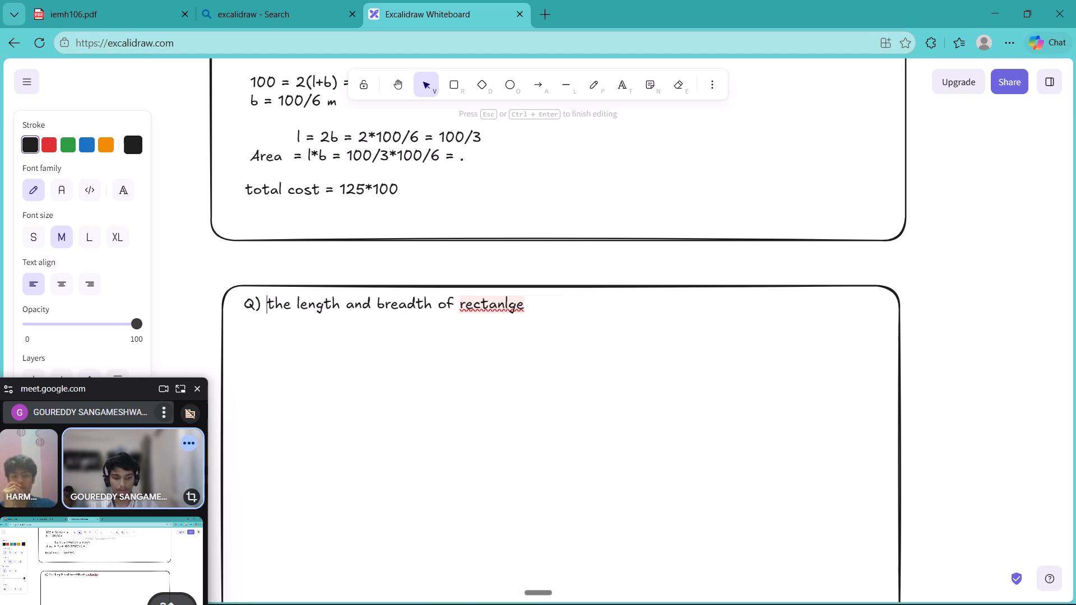
{"action": "key", "text": "Delete"}
{"action": "key", "text": "shift+t"}
{"action": "key", "text": "Down"}
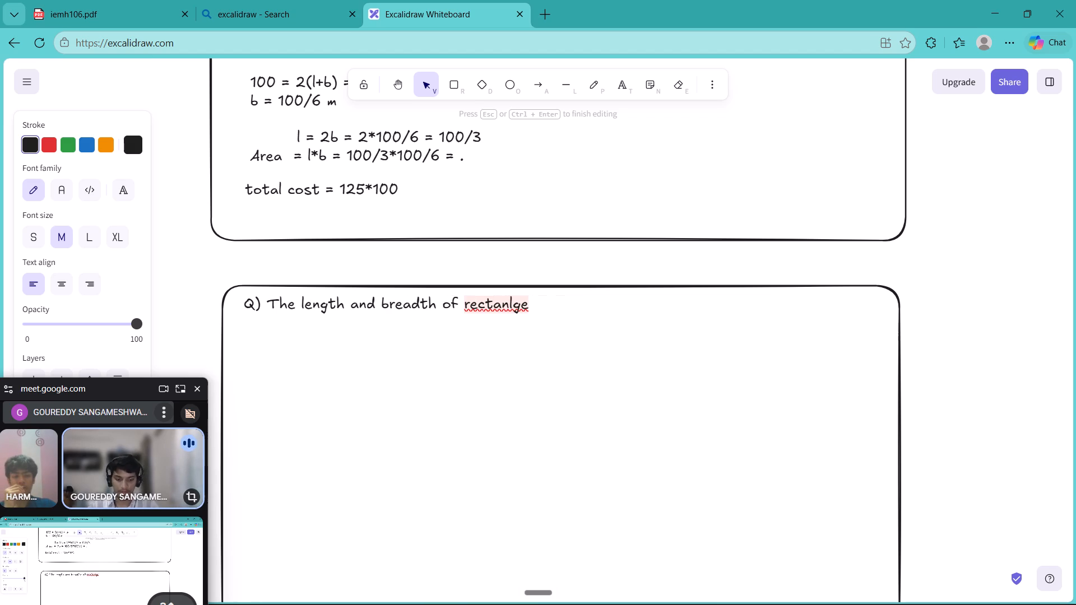
Continue the question sentence with "are 30m and 50 m. The cost of" after the word "rectanlge".
{"action": "type", "text": "-"}
{"action": "key", "text": "space"}
{"action": "key", "text": "BackSpace"}
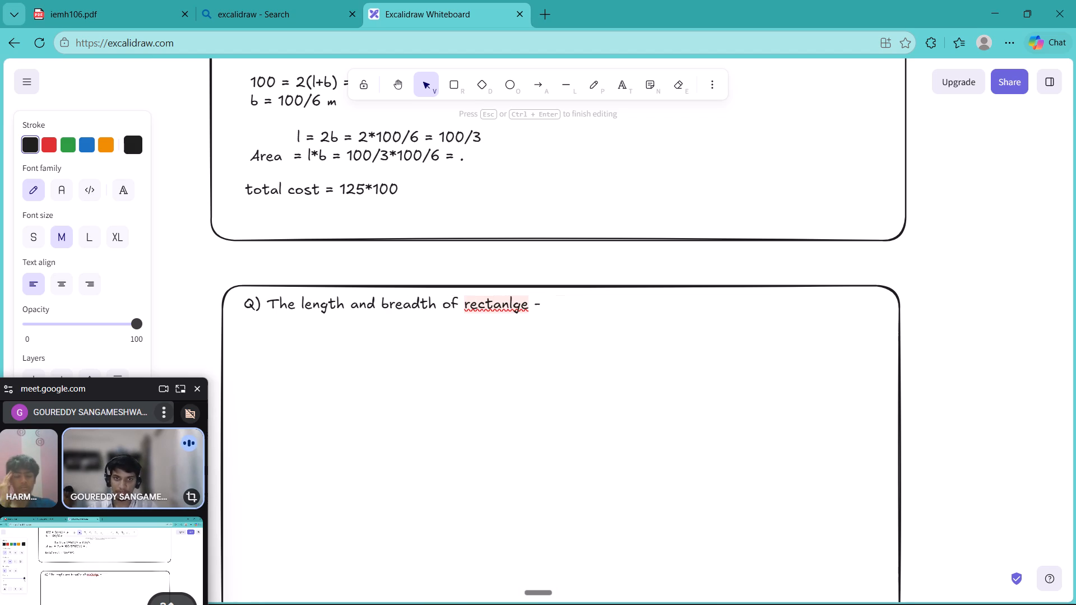
{"action": "key", "text": "BackSpace"}
{"action": "key", "text": "BackSpace"}
{"action": "key", "text": "space"}
{"action": "type", "text": "are"}
{"action": "key", "text": "space"}
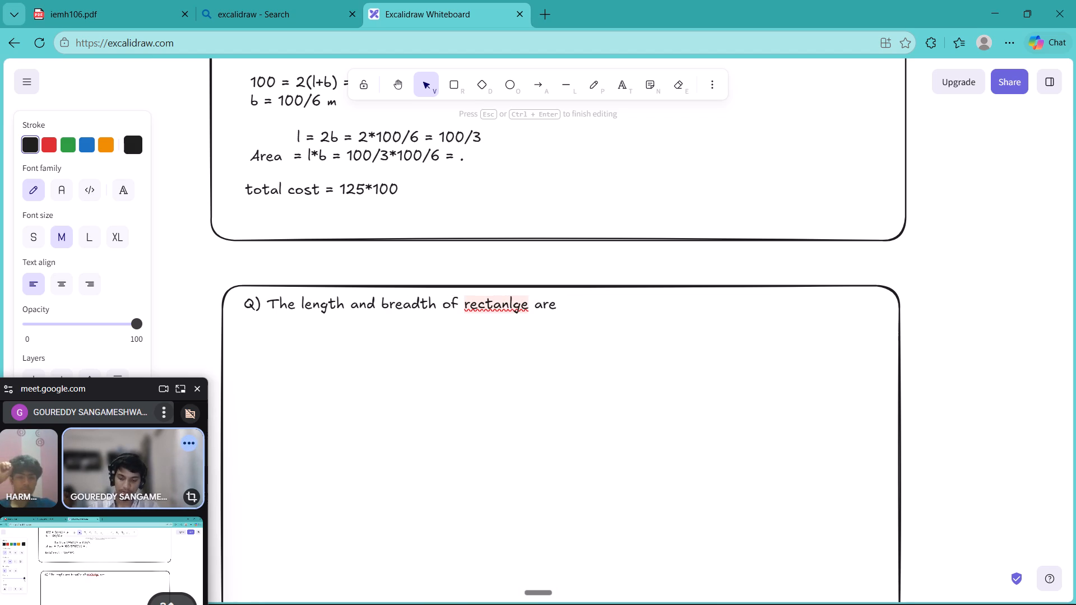
{"action": "type", "text": "30m and"}
{"action": "key", "text": "space"}
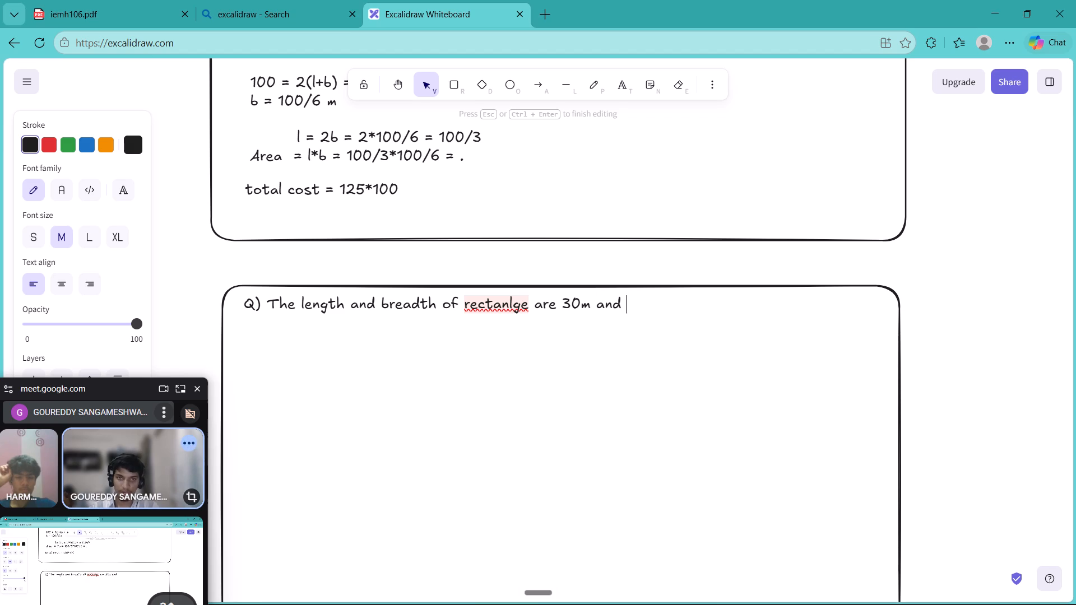
{"action": "type", "text": "50 m. Th ec"}
{"action": "key", "text": "BackSpace"}
{"action": "key", "text": "BackSpace"}
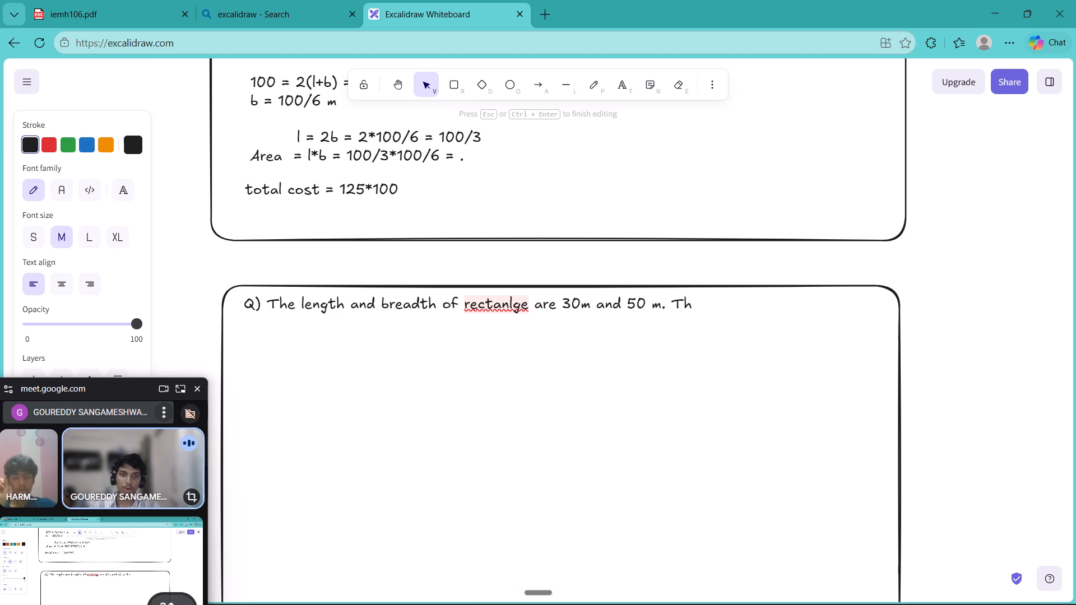
{"action": "key", "text": "BackSpace"}
{"action": "type", "text": "e cost of"}
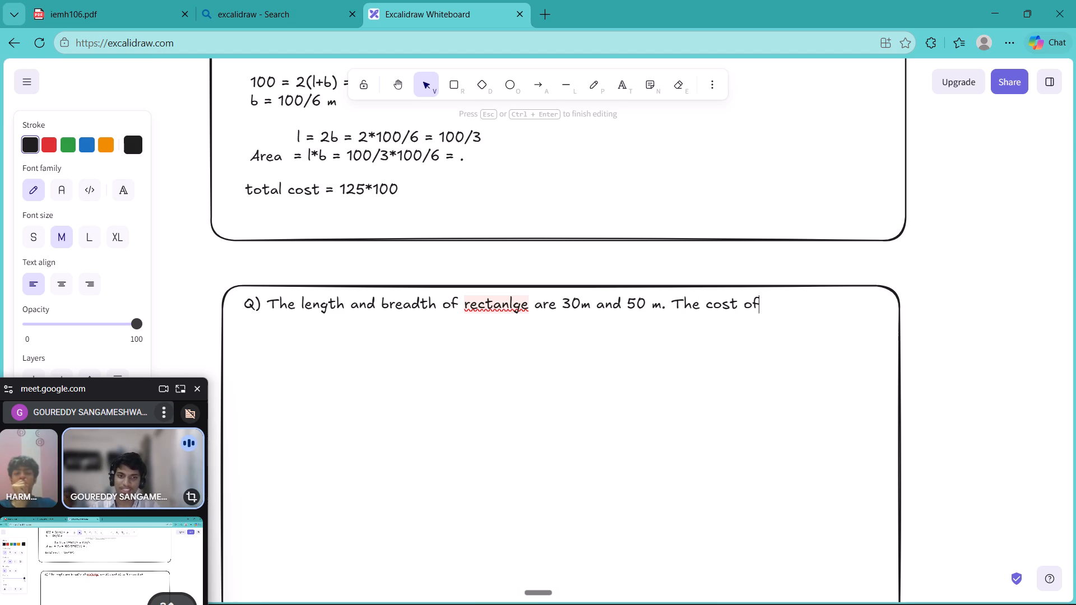
Extend the question's second sentence with "tiling is 10 rupees per m2".
{"action": "key", "text": "space"}
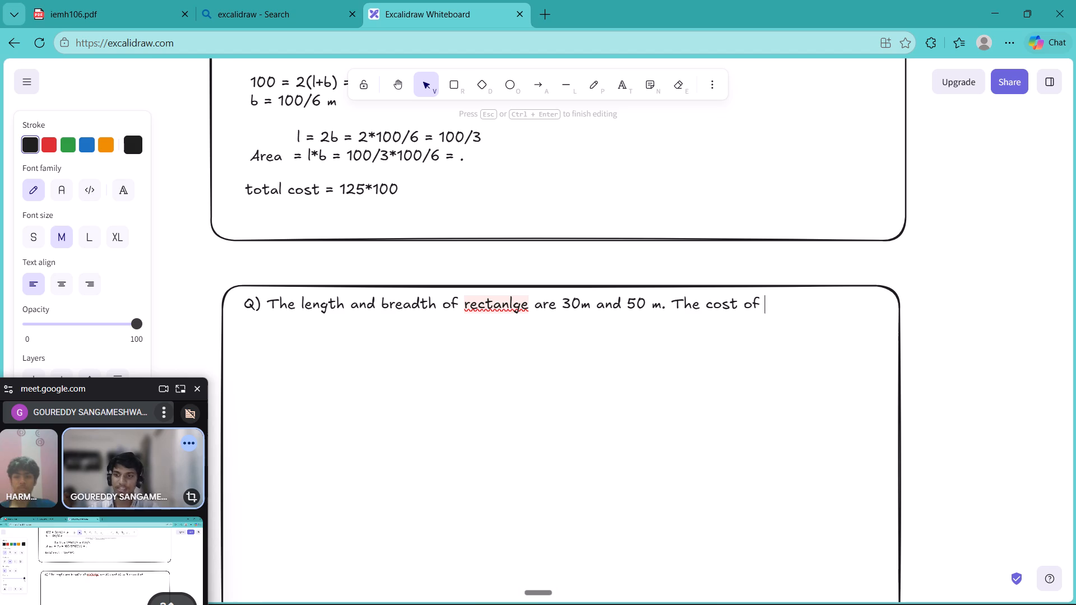
{"action": "key", "text": "space"}
{"action": "type", "text": "tiling"}
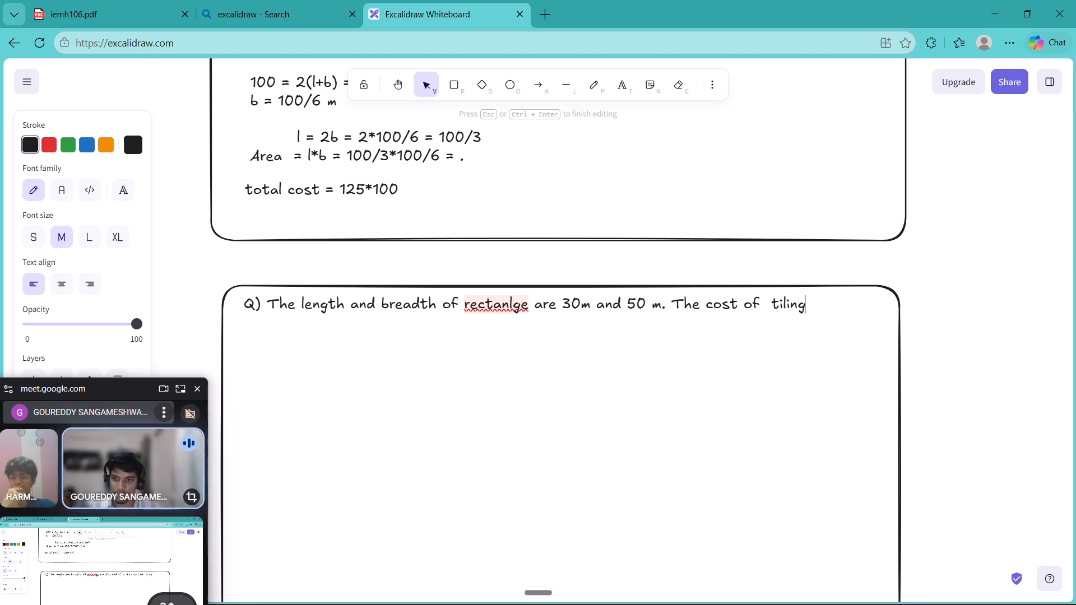
{"action": "key", "text": "space"}
{"action": "type", "text": "is"}
{"action": "key", "text": "space"}
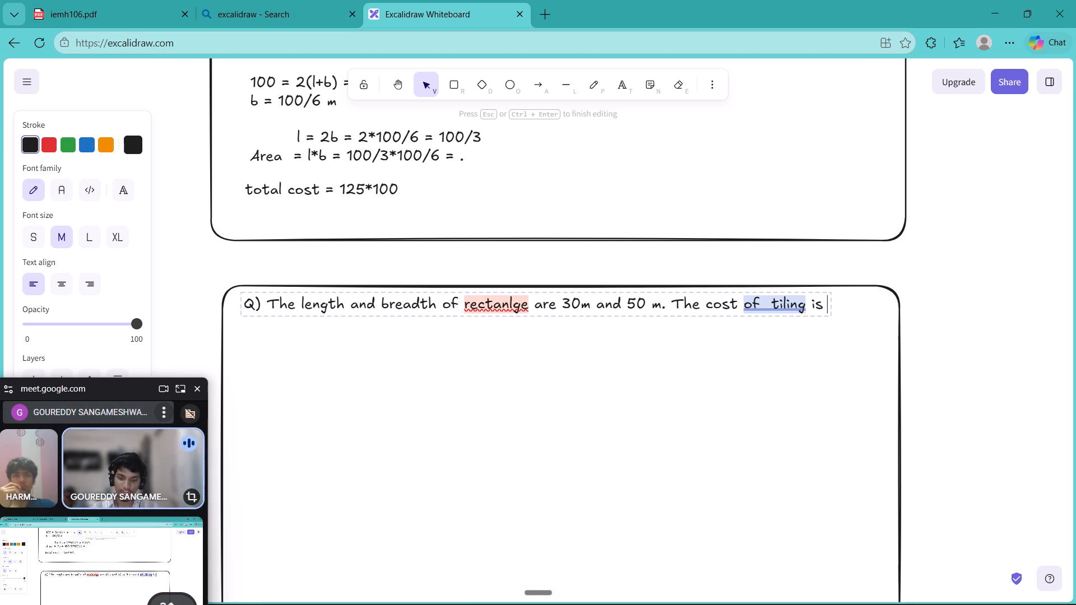
{"action": "type", "text": "10"}
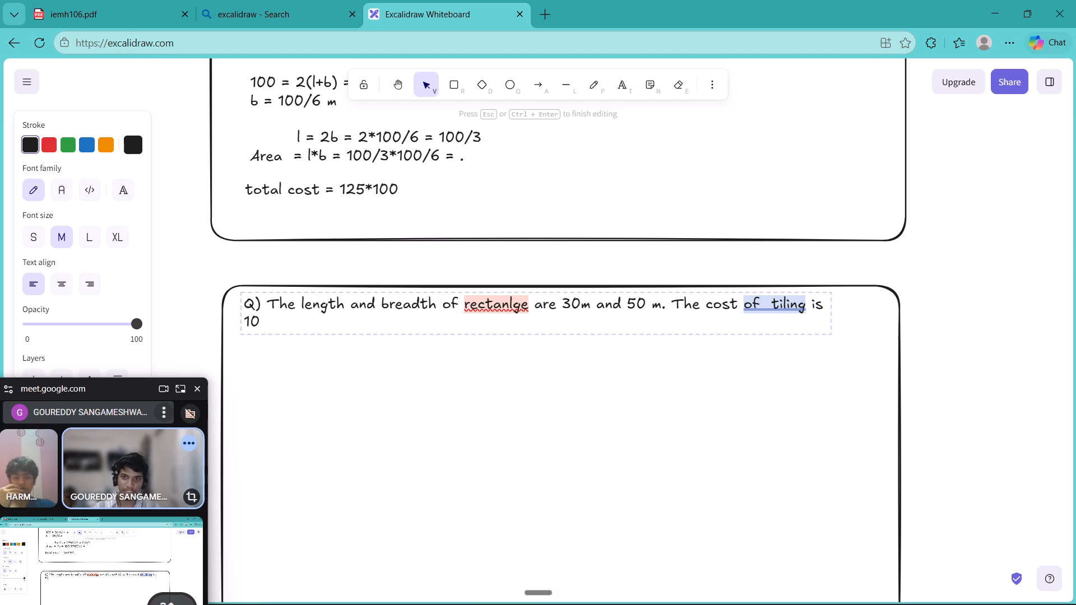
{"action": "key", "text": "space"}
{"action": "type", "text": "rupees per"}
{"action": "key", "text": "space"}
{"action": "type", "text": "m2"}
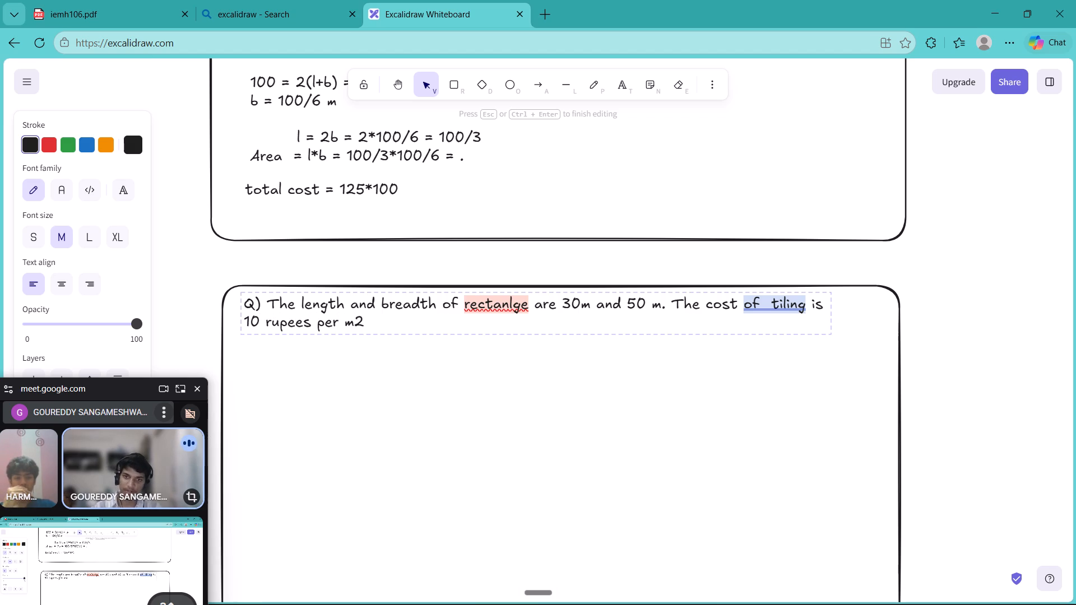
{"action": "key", "text": "BackSpace"}
{"action": "key", "text": "super+v"}
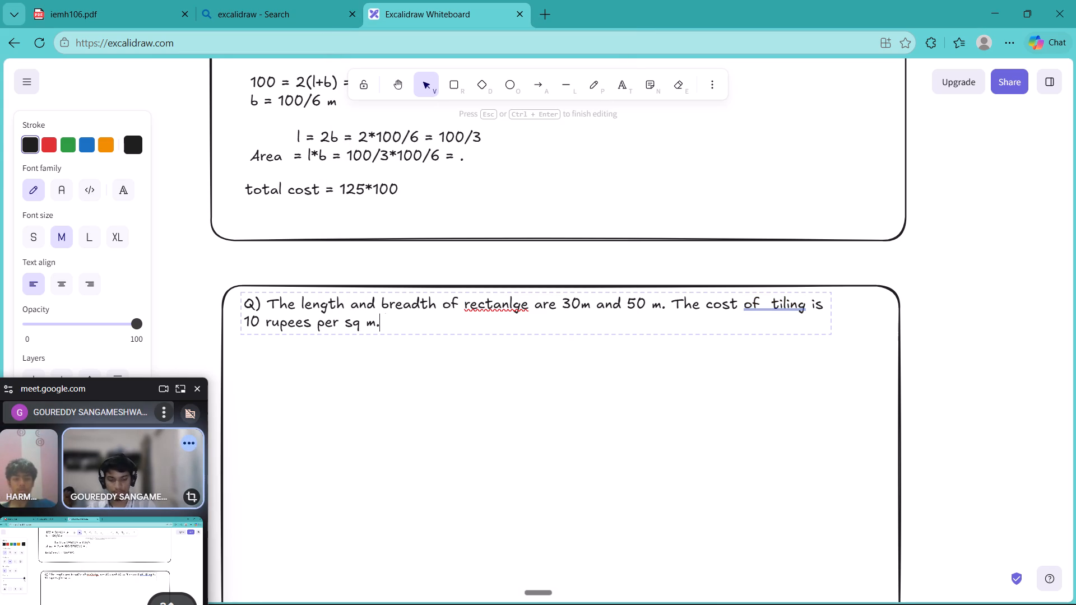
Begin the question's final sentence with "calculate the cost" after the tiling rate.
{"action": "key", "text": "space"}
{"action": "type", "text": "calculatre"}
{"action": "key", "text": "BackSpace"}
{"action": "key", "text": "BackSpace"}
{"action": "type", "text": "e the en"}
{"action": "key", "text": "BackSpace"}
{"action": "key", "text": "BackSpace"}
{"action": "type", "text": "cost requ"}
{"action": "key", "text": "ctrl+BackSpace"}
Complete the final sentence with "for entire tiling of the floor".
{"action": "type", "text": "fro"}
{"action": "key", "text": "space"}
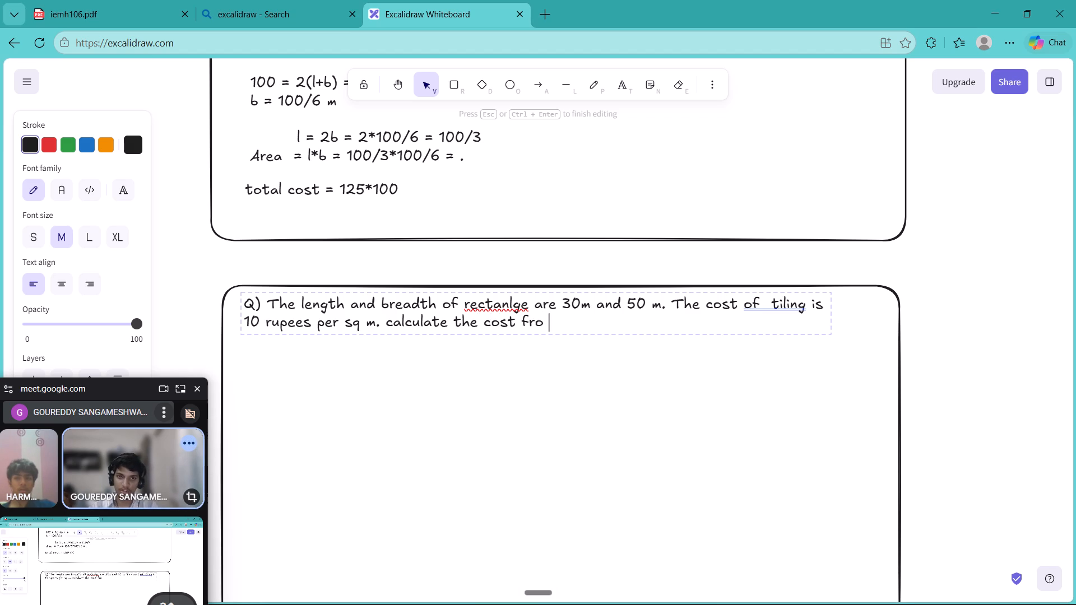
{"action": "key", "text": "BackSpace"}
{"action": "key", "text": "BackSpace"}
{"action": "key", "text": "BackSpace"}
{"action": "type", "text": "or enit"}
{"action": "key", "text": "BackSpace"}
{"action": "key", "text": "BackSpace"}
{"action": "type", "text": "tire tilling l"}
{"action": "key", "text": "BackSpace"}
{"action": "key", "text": "BackSpace"}
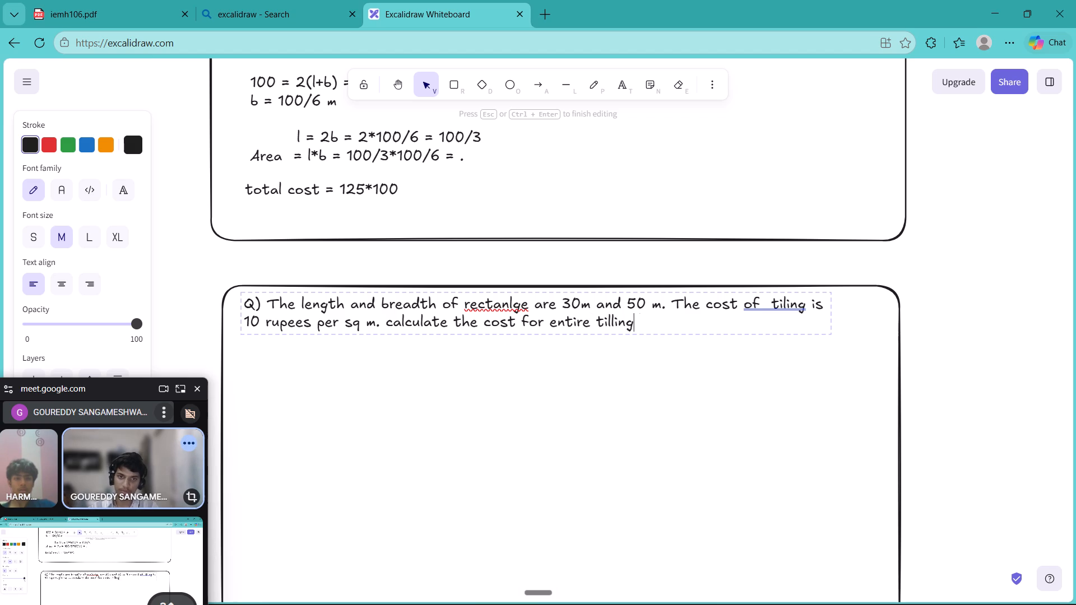
{"action": "key", "text": "BackSpace"}
{"action": "key", "text": "BackSpace"}
{"action": "key", "text": "BackSpace"}
{"action": "key", "text": "BackSpace"}
{"action": "type", "text": "ing of the floor"}
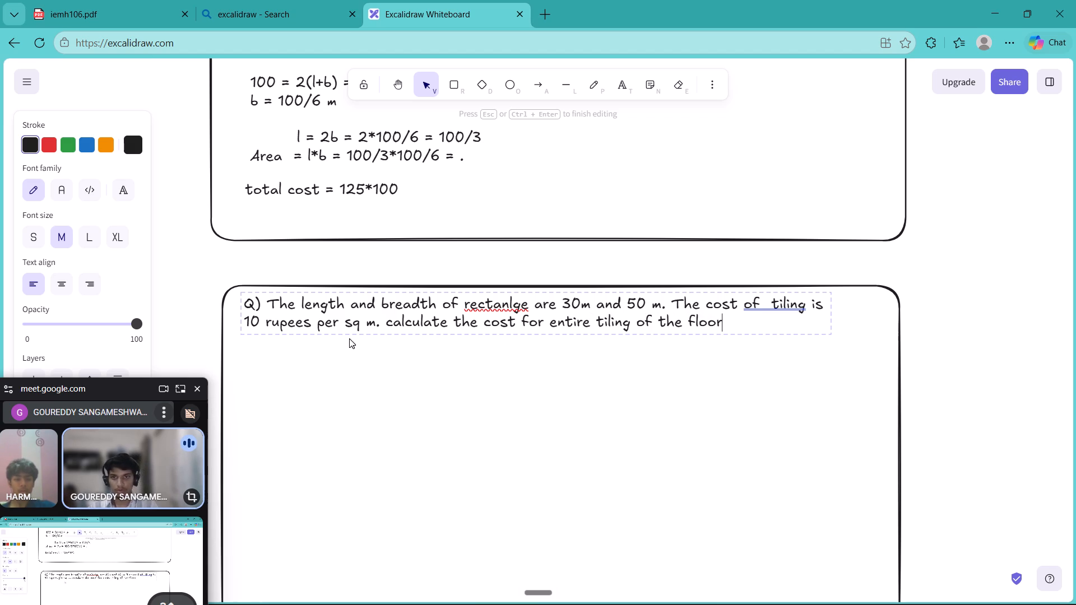
Replace the misspelled word "rectanlge" with "floor" and end the question with a full stop.
{"action": "double_click", "coordinate": [512, 309]}
{"action": "type", "text": "floor"}
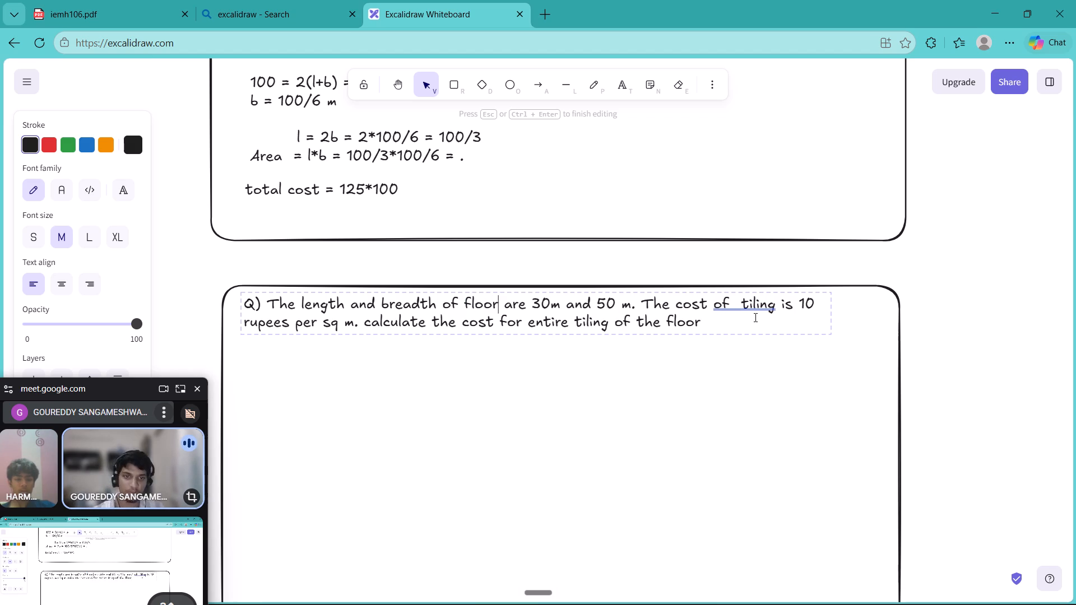
{"action": "left_click", "coordinate": [744, 323]}
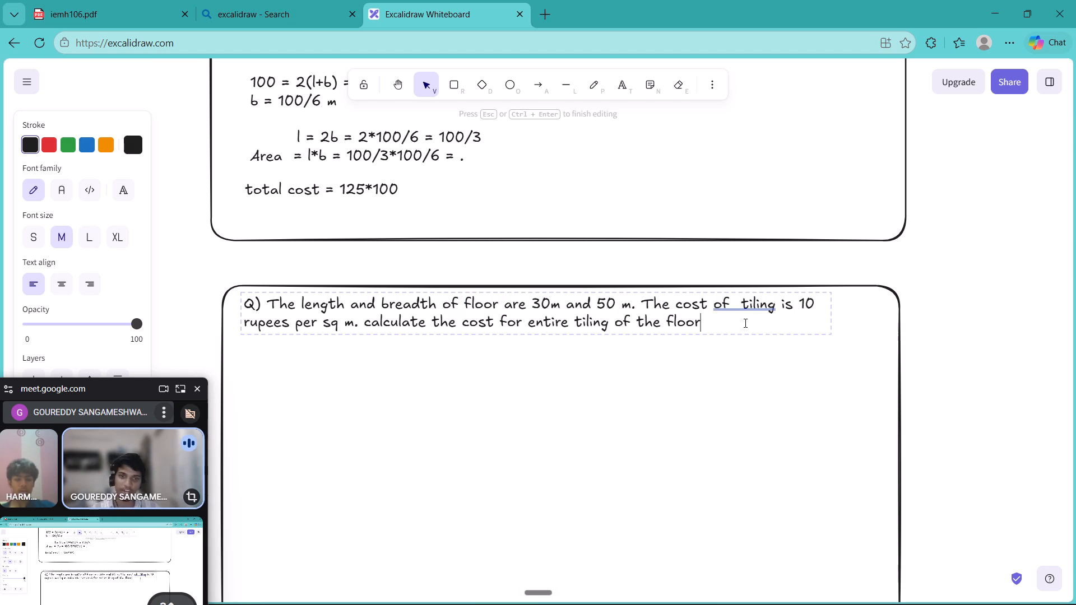
{"action": "key", "text": "period"}
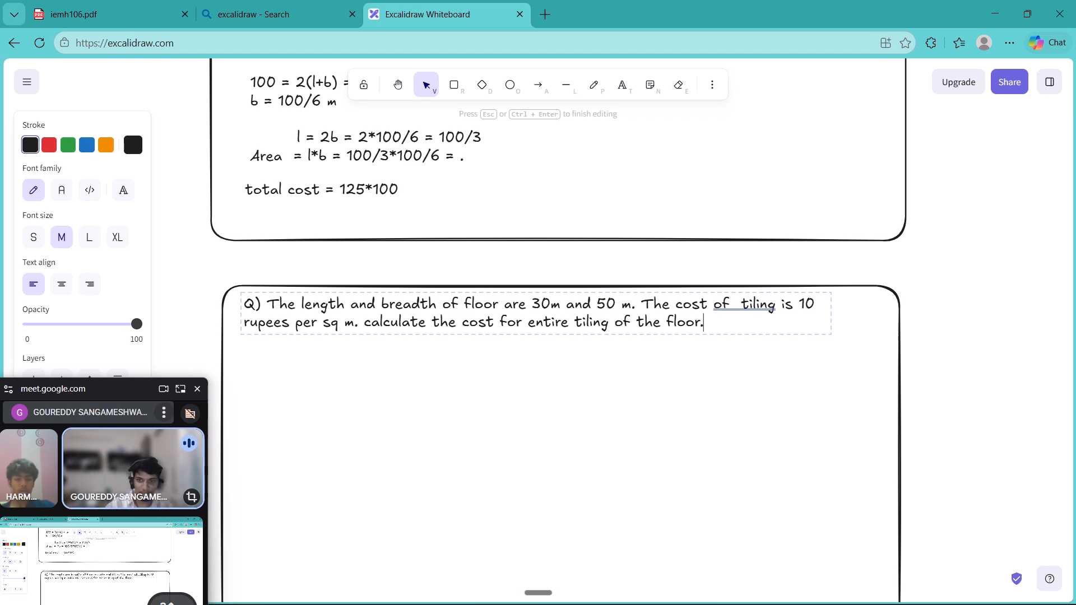
Write the area calculation "Area = l*b = 30*50 = 1500 sq m." below the question, leaving two blank lines between.
{"action": "key", "text": "Return"}
{"action": "key", "text": "Return"}
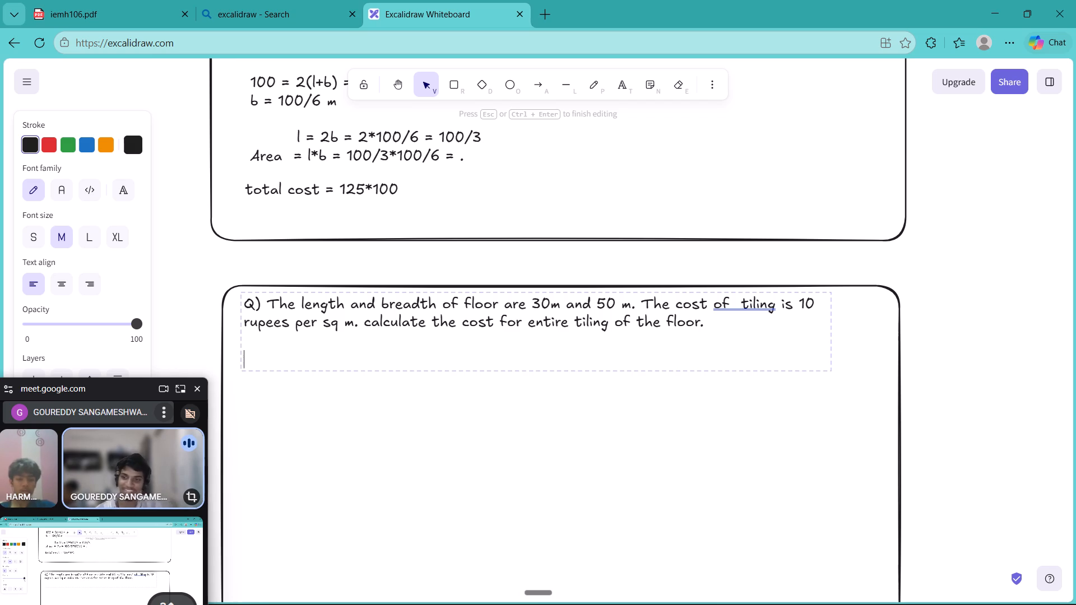
{"action": "key", "text": "Return"}
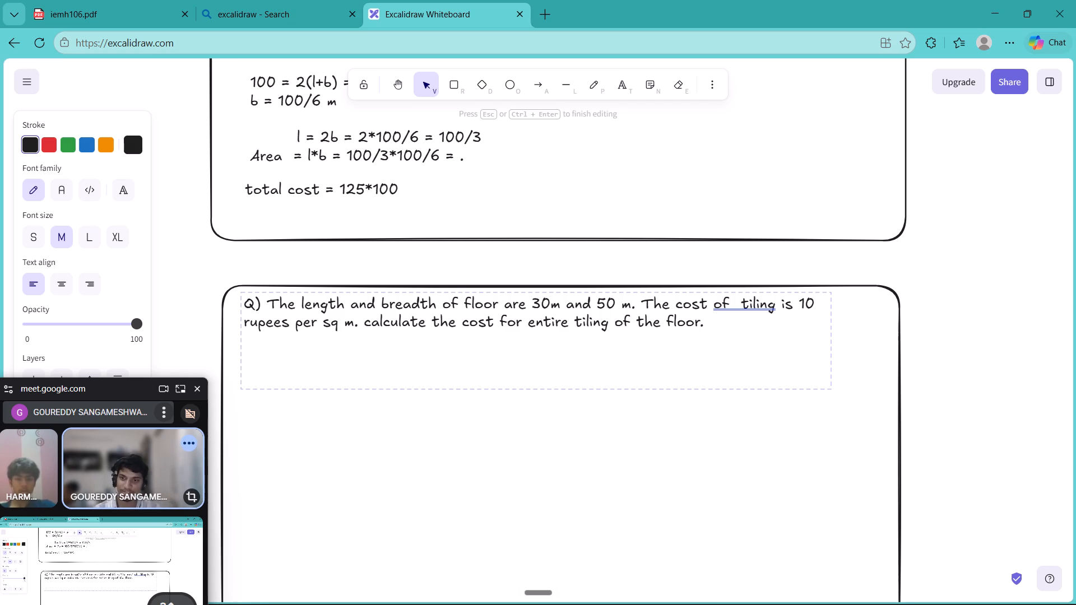
{"action": "key", "text": "shift+a"}
{"action": "key", "text": "shift+a"}
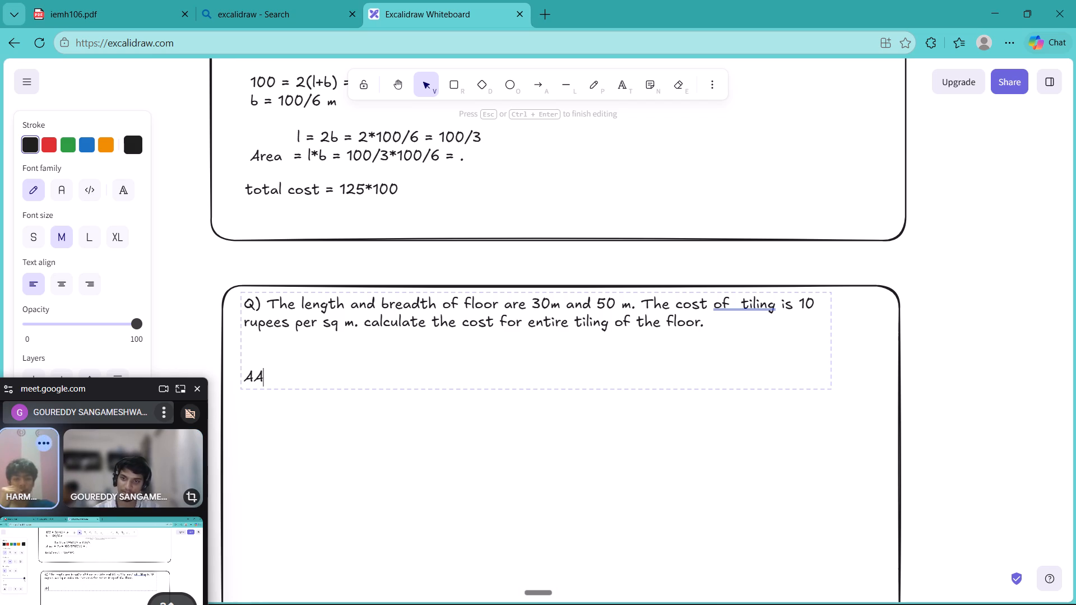
{"action": "key", "text": "shift+BackSpace"}
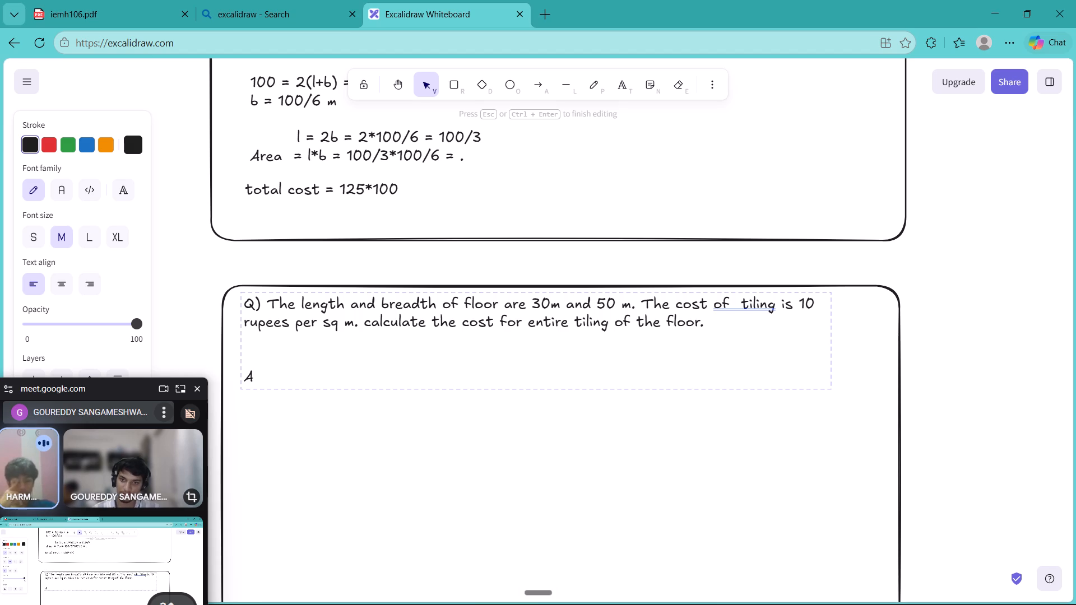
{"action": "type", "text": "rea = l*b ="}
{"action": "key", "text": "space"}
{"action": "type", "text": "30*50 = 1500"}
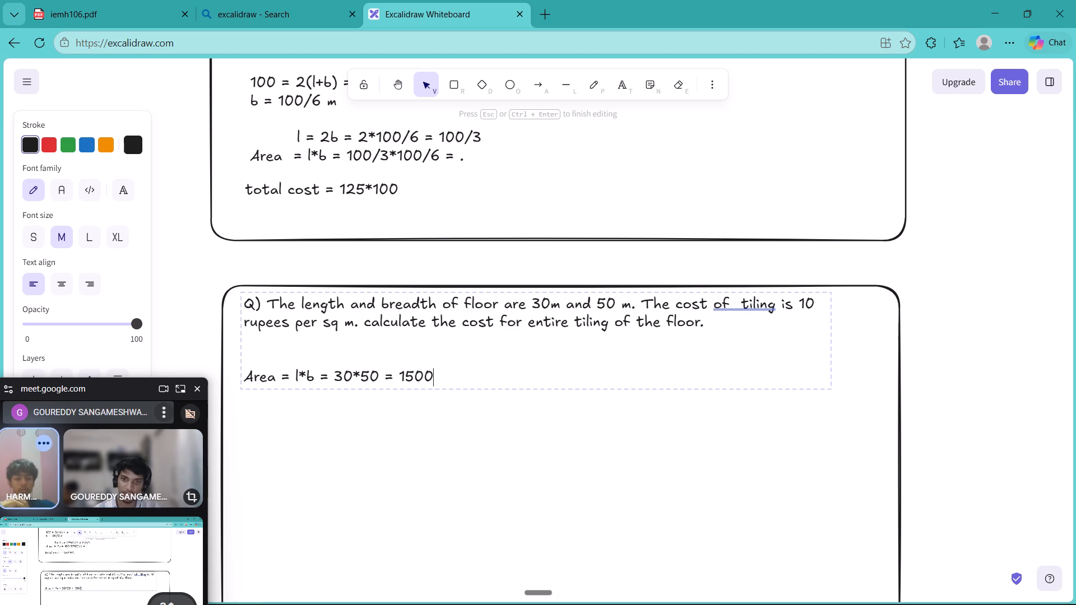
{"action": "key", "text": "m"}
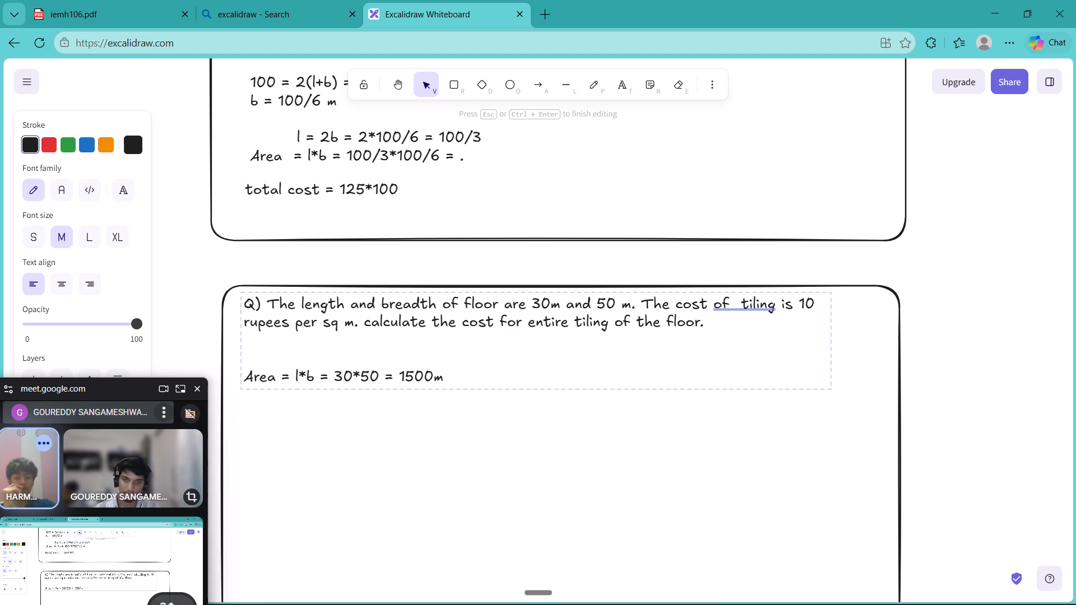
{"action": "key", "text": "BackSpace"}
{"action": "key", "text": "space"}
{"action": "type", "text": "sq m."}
Write the total cost calculation "10*1500 = 15000 rs" below the area line, leaving one blank line between.
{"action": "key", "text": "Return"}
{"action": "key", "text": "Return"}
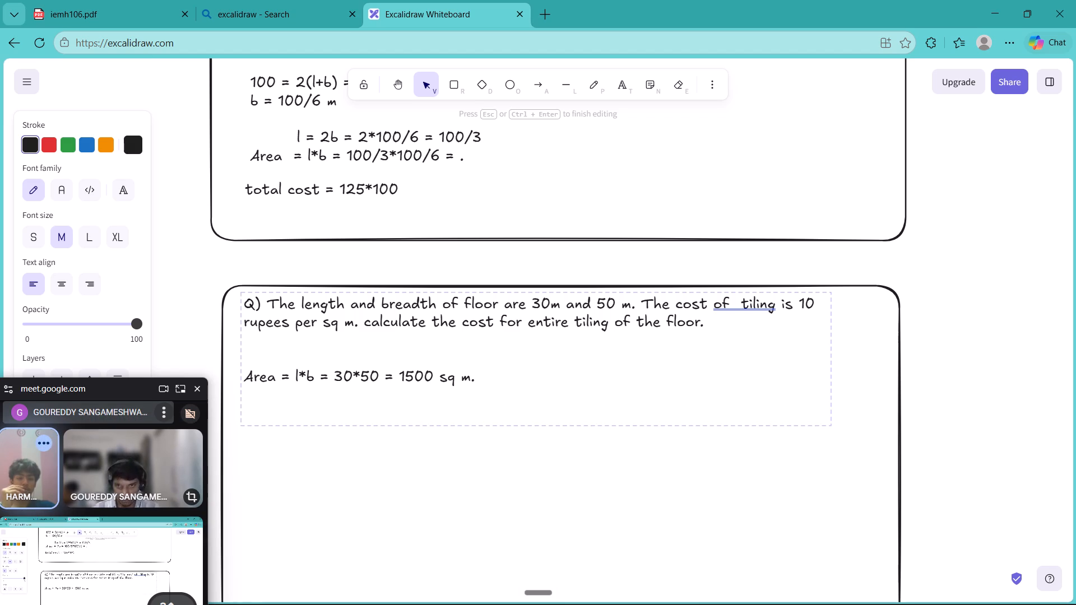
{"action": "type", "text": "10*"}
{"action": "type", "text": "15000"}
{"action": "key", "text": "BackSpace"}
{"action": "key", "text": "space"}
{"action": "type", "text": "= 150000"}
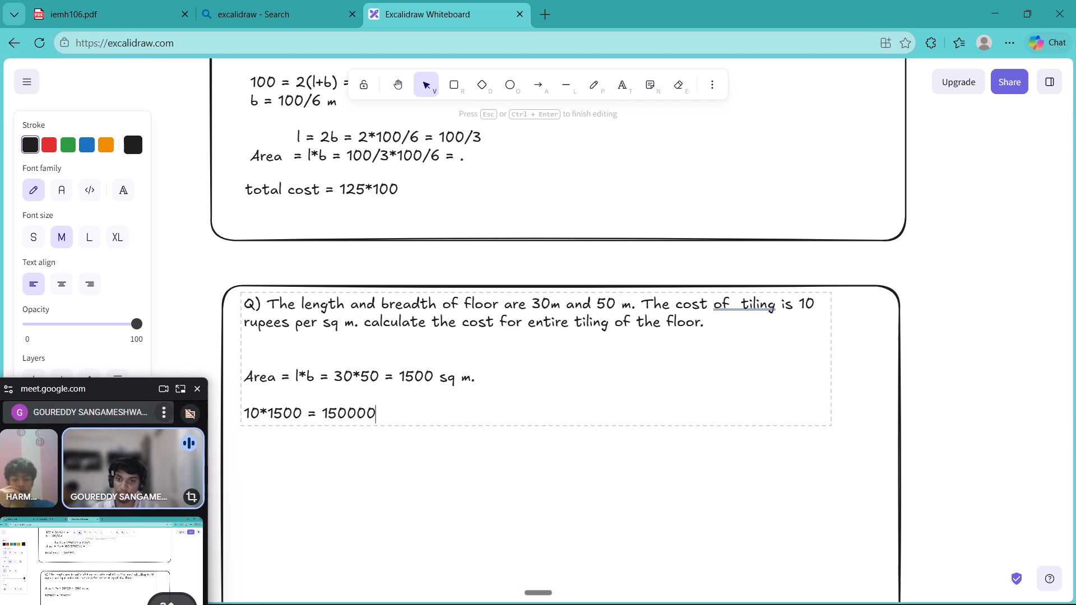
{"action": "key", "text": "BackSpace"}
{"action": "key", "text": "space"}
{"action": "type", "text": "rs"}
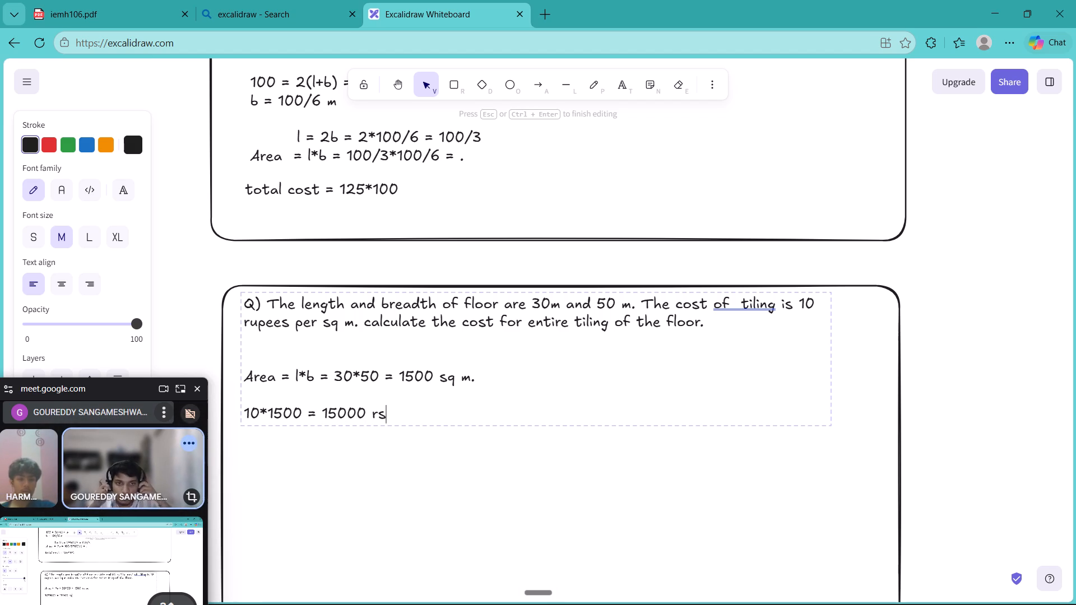
Shorten the tiling question's frame by raising its bottom edge to just below the cost calculation.
{"action": "scroll", "coordinate": [604, 365], "scroll_direction": "down", "scroll_amount": 3}
{"action": "left_click", "coordinate": [577, 434]}
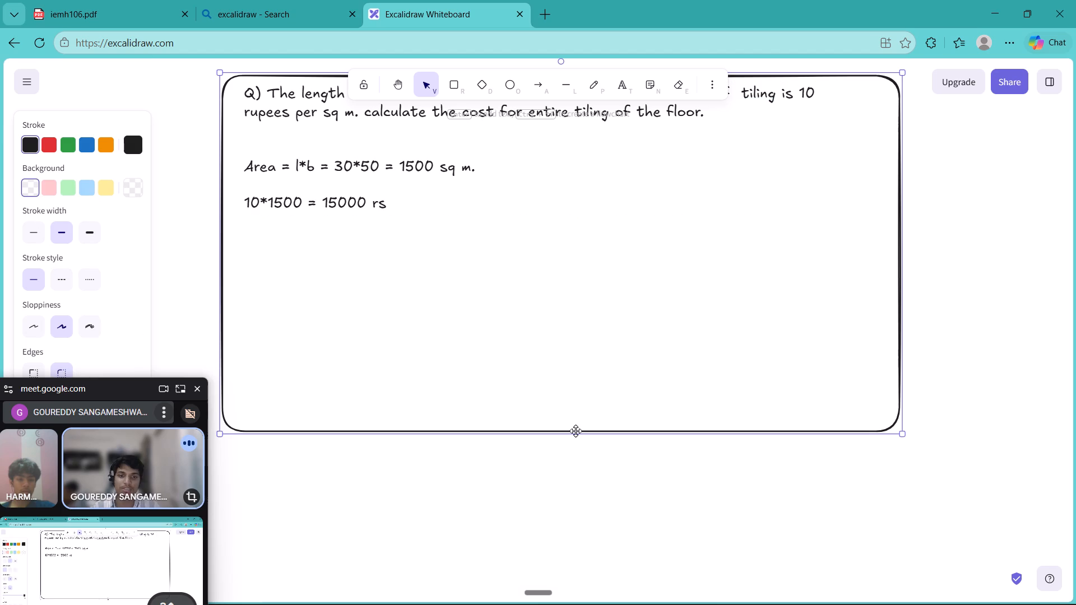
{"action": "left_click_drag", "start_coordinate": [576, 433], "coordinate": [567, 238]}
Switch to the ChatGPT conversation in Brave and copy the text of Q3, the pizza problem, without its heading.
{"action": "key", "text": "alt+Tab"}
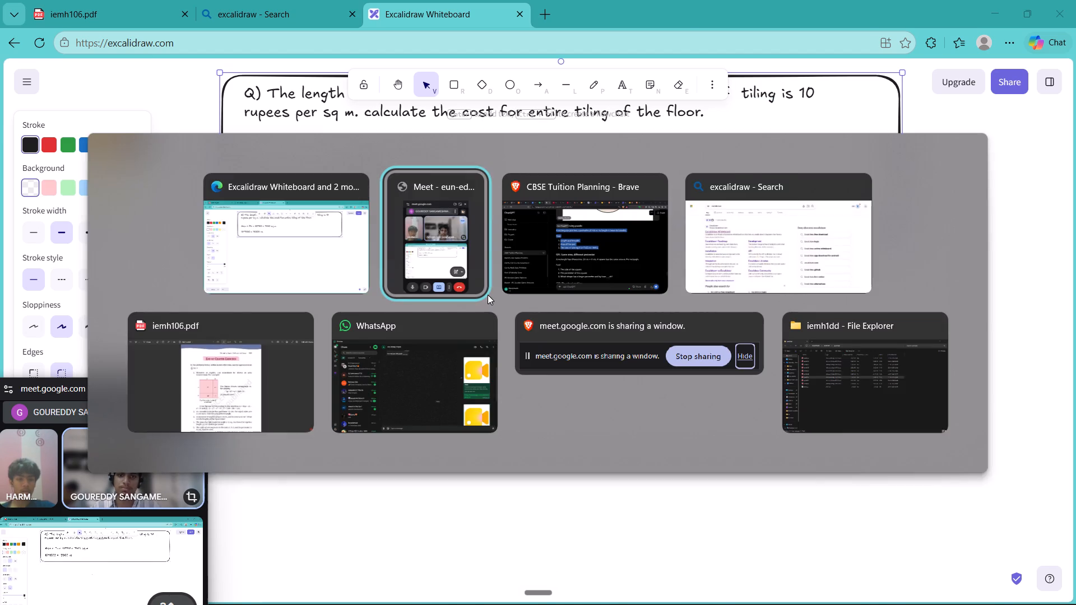
{"action": "key", "text": "alt+Tab"}
{"action": "scroll", "coordinate": [499, 296], "scroll_direction": "down", "scroll_amount": 2}
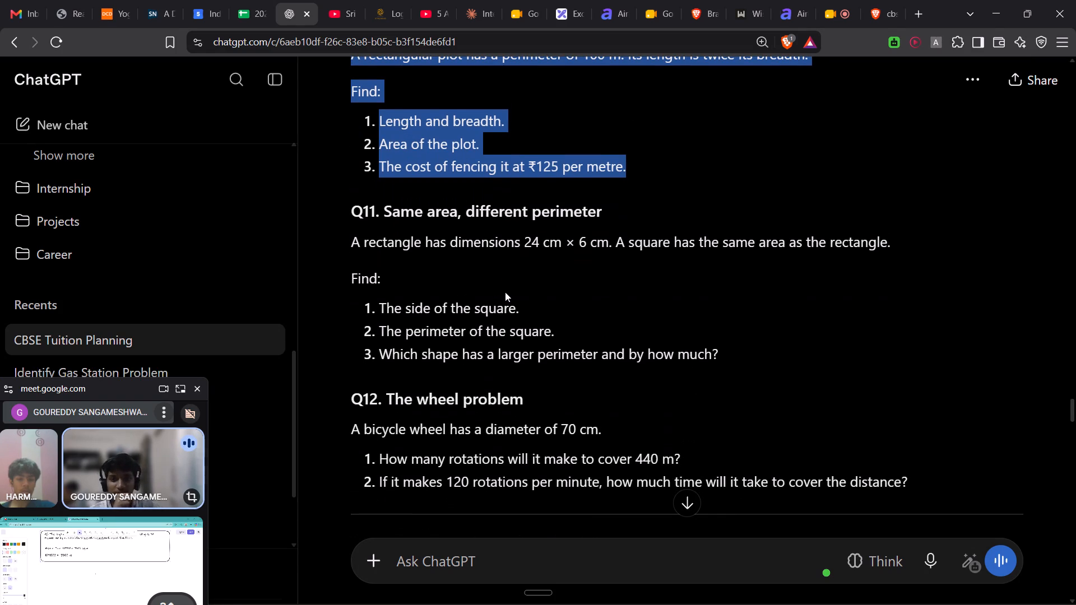
{"action": "scroll", "coordinate": [561, 303], "scroll_direction": "down", "scroll_amount": 17}
{"action": "scroll", "coordinate": [563, 304], "scroll_direction": "down", "scroll_amount": 6}
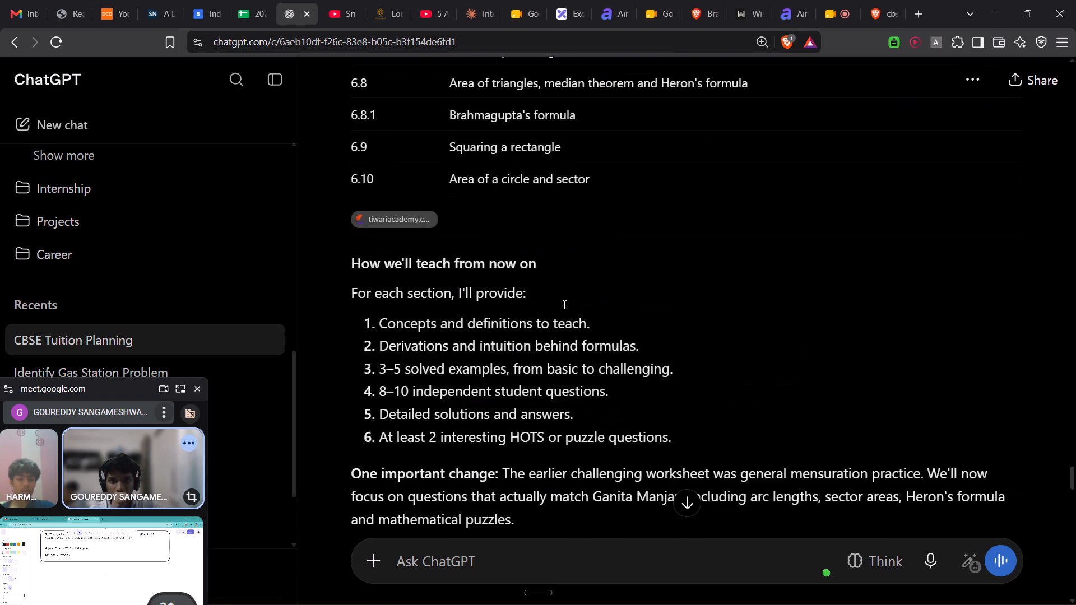
{"action": "scroll", "coordinate": [563, 304], "scroll_direction": "down", "scroll_amount": 16}
{"action": "scroll", "coordinate": [566, 304], "scroll_direction": "down", "scroll_amount": 5}
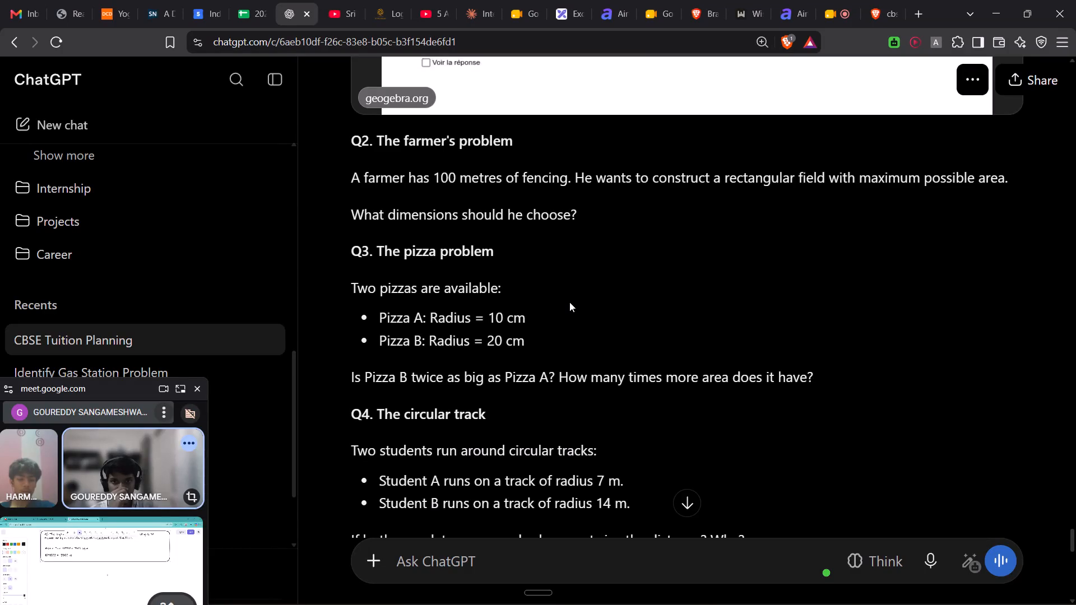
{"action": "scroll", "coordinate": [569, 302], "scroll_direction": "down", "scroll_amount": 1}
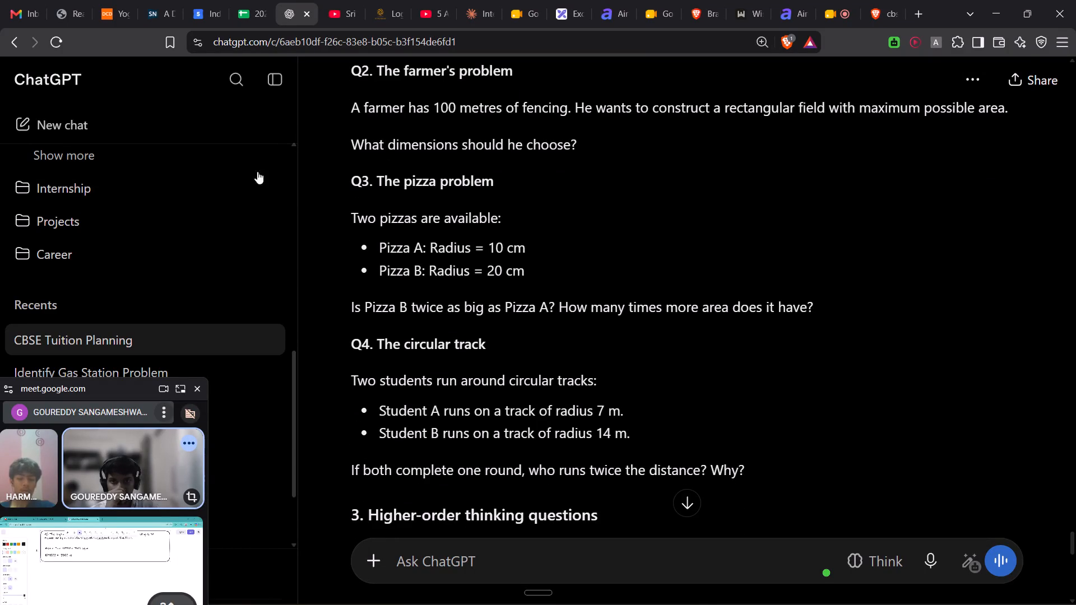
{"action": "left_click_drag", "start_coordinate": [353, 216], "coordinate": [825, 318]}
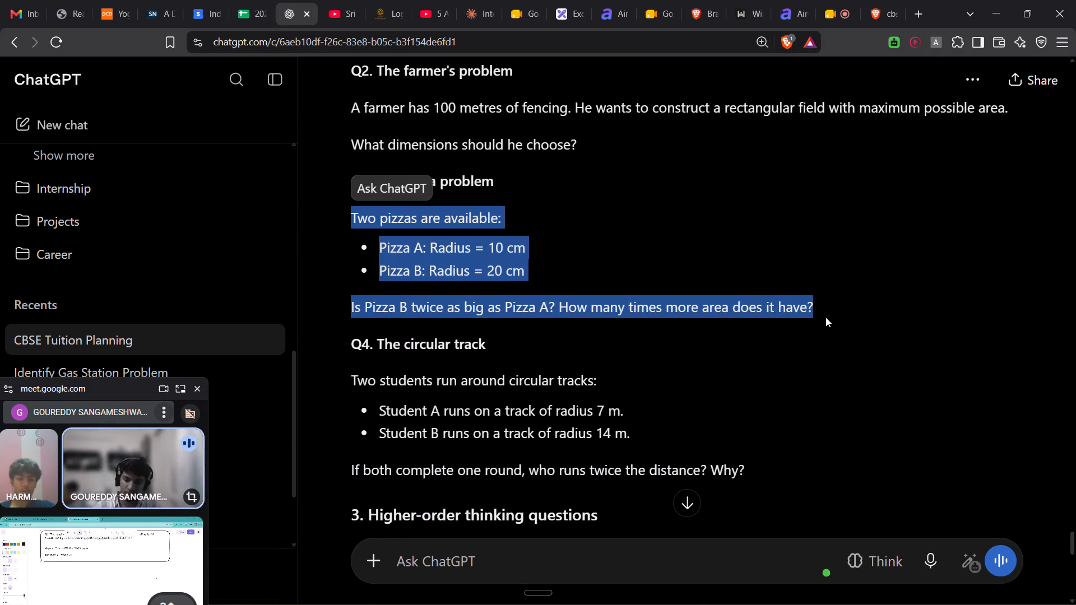
{"action": "key", "text": "ctrl+c"}
Back on the Excalidraw whiteboard, draw a rectangular frame below the tiling question's frame, about as wide as that one.
{"action": "key", "text": "alt+Tab"}
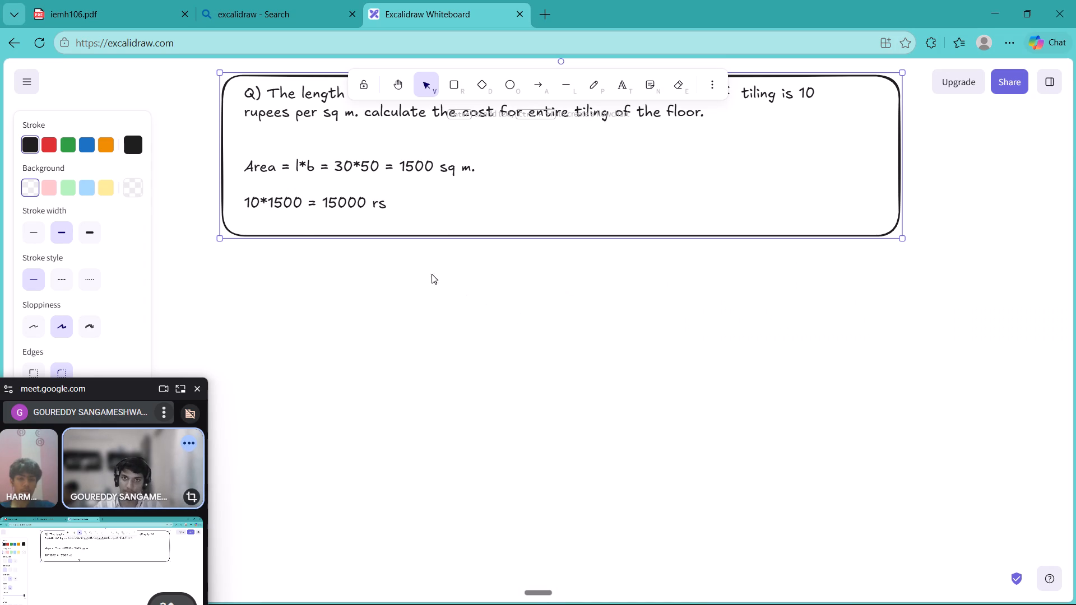
{"action": "left_click", "coordinate": [428, 280]}
{"action": "left_click", "coordinate": [460, 95]}
{"action": "left_click_drag", "start_coordinate": [238, 264], "coordinate": [687, 491]}
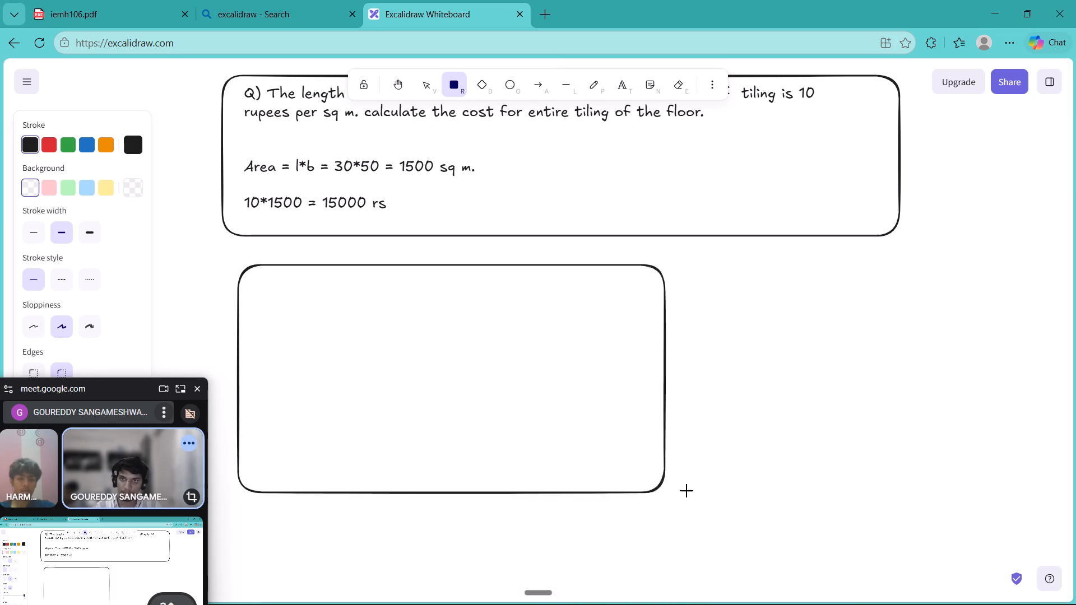
{"action": "left_click_drag", "start_coordinate": [687, 491], "coordinate": [896, 497]}
Paste the copied pizza question as text near the new frame's upper-left corner and prefix its first line with "Q) ".
{"action": "left_click", "coordinate": [257, 287]}
{"action": "left_click", "coordinate": [257, 286]}
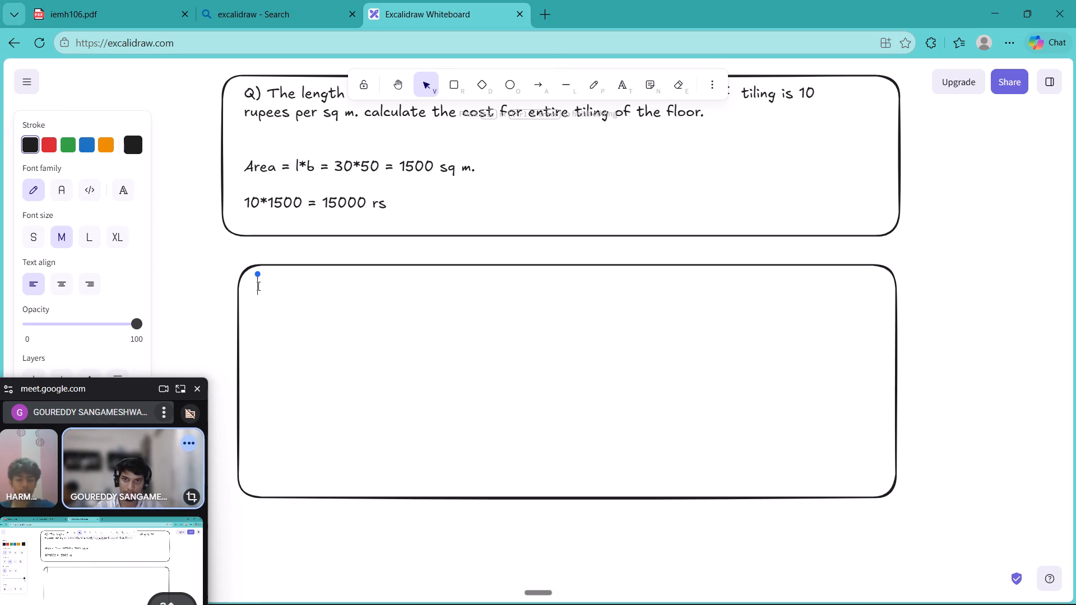
{"action": "key", "text": "ctrl+v"}
{"action": "left_click", "coordinate": [406, 351]}
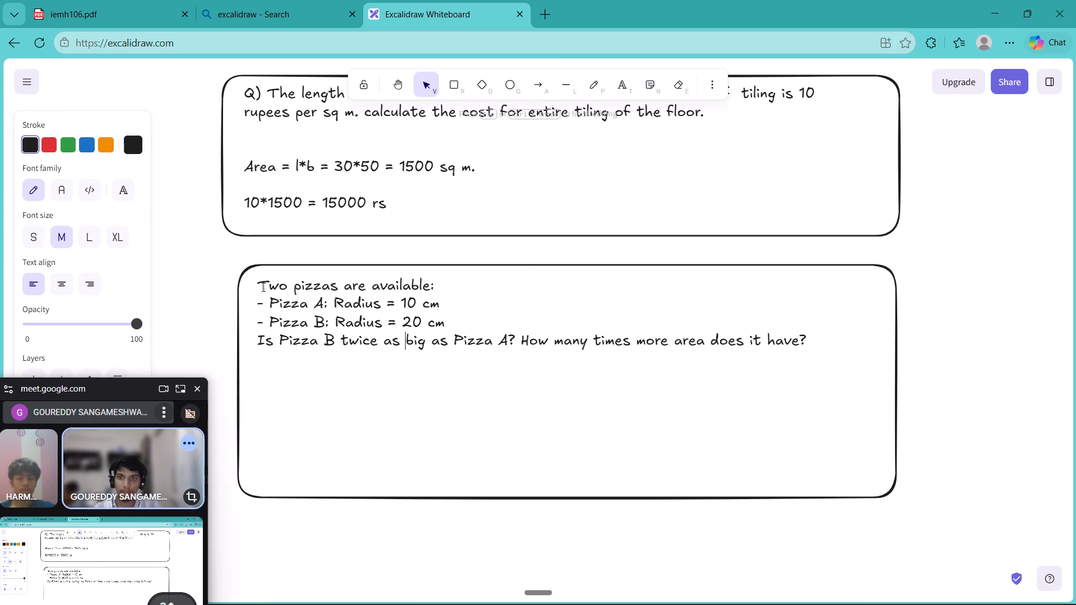
{"action": "left_click", "coordinate": [256, 285]}
{"action": "left_click", "coordinate": [256, 285]}
{"action": "left_click", "coordinate": [259, 286]}
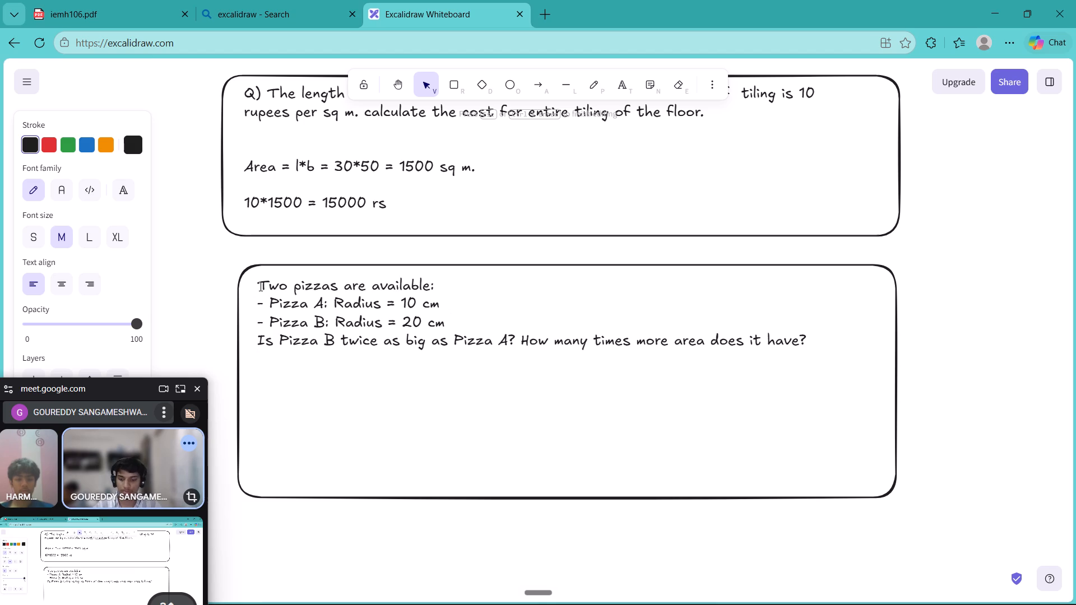
{"action": "type", "text": "Q)"}
{"action": "key", "text": "space"}
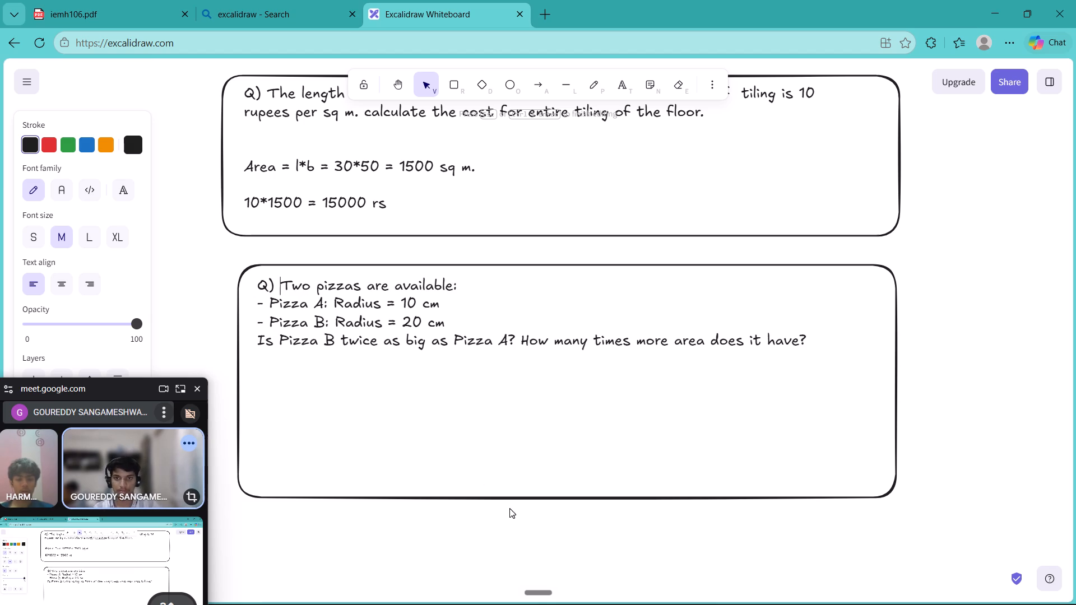
Make the pizza question's frame taller by lowering its bottom edge, leaving more room for the solution, and deselect it.
{"action": "left_click", "coordinate": [513, 496]}
{"action": "left_click_drag", "start_coordinate": [513, 499], "coordinate": [516, 583]}
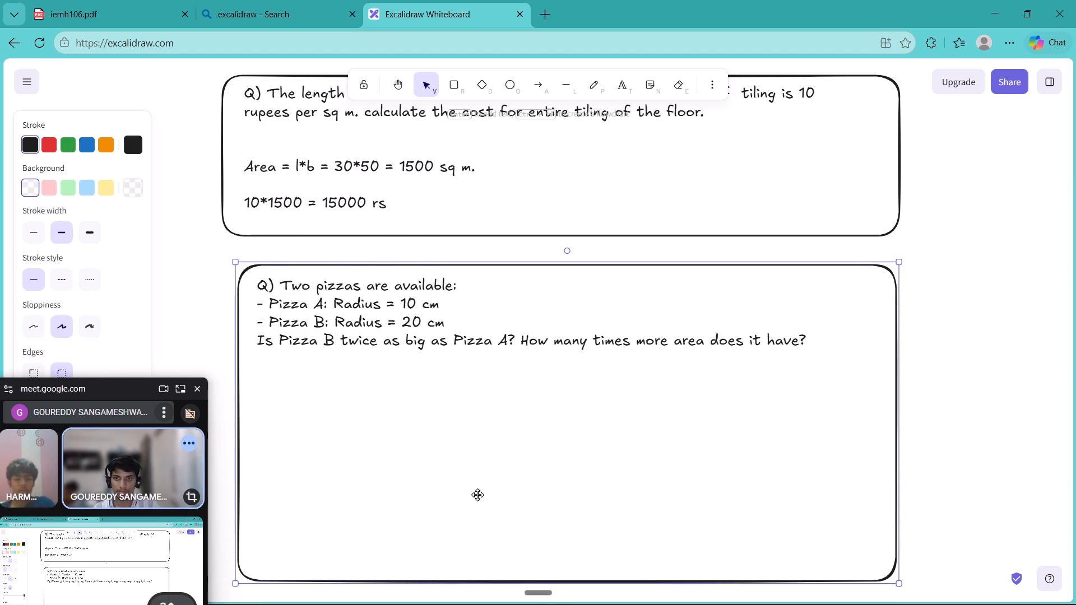
{"action": "scroll", "coordinate": [451, 476], "scroll_direction": "down", "scroll_amount": 1}
{"action": "left_click", "coordinate": [434, 419]}
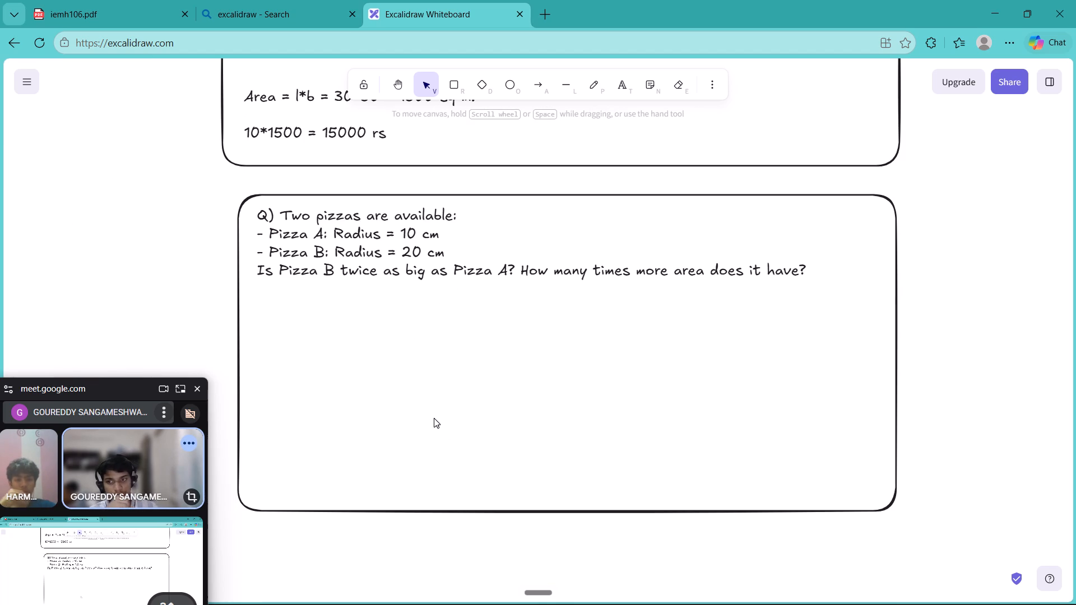
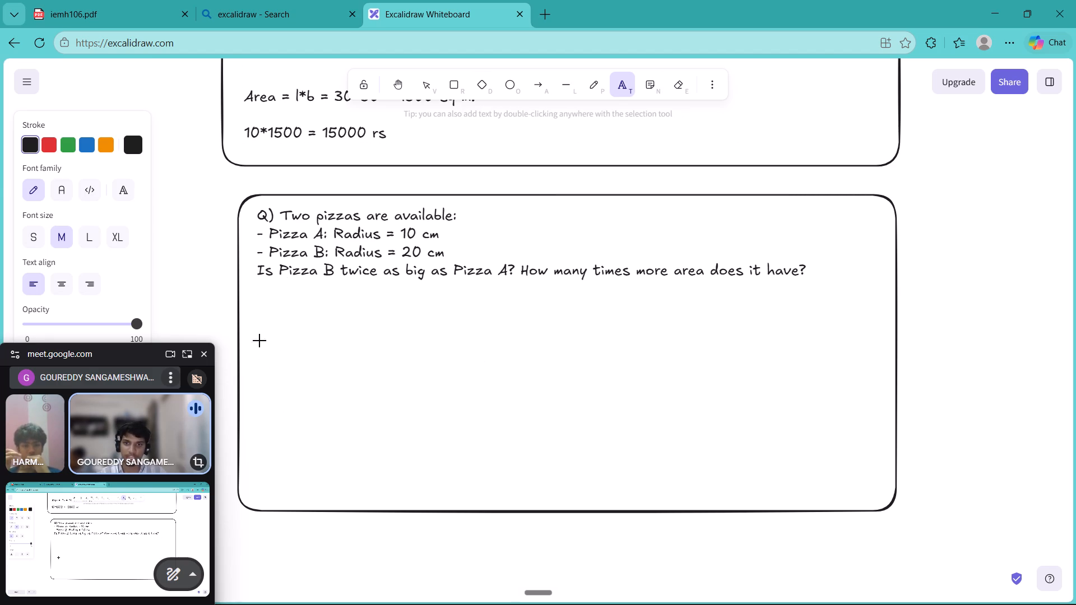
Start a blue text block below the pizza question, inside its frame, with the heading line "Pizza A:".
{"action": "double_click", "coordinate": [263, 309]}
{"action": "key", "text": "p"}
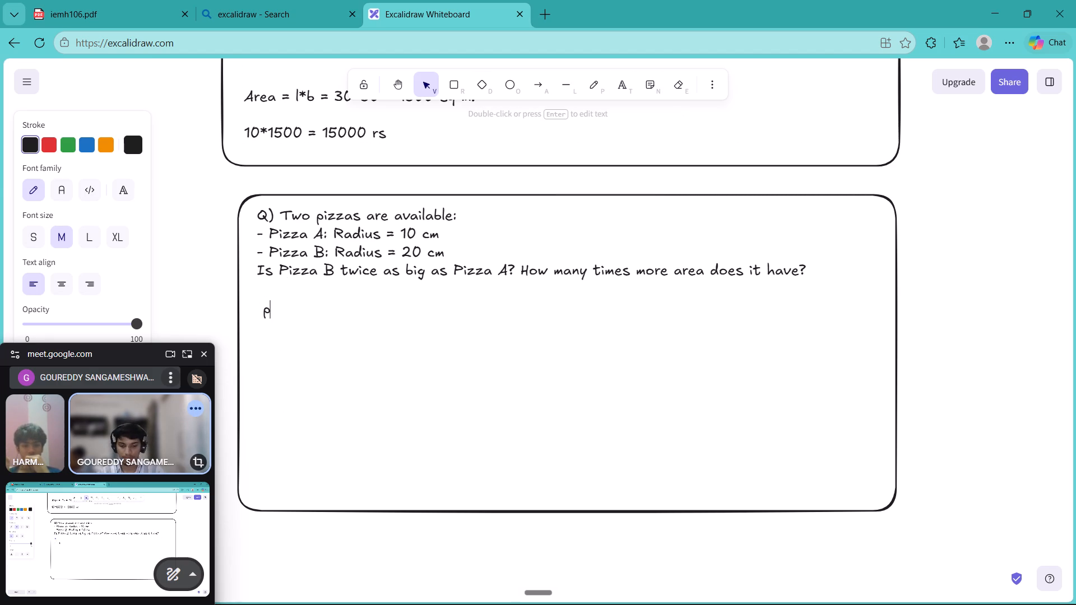
{"action": "key", "text": "BackSpace"}
{"action": "left_click", "coordinate": [86, 138]}
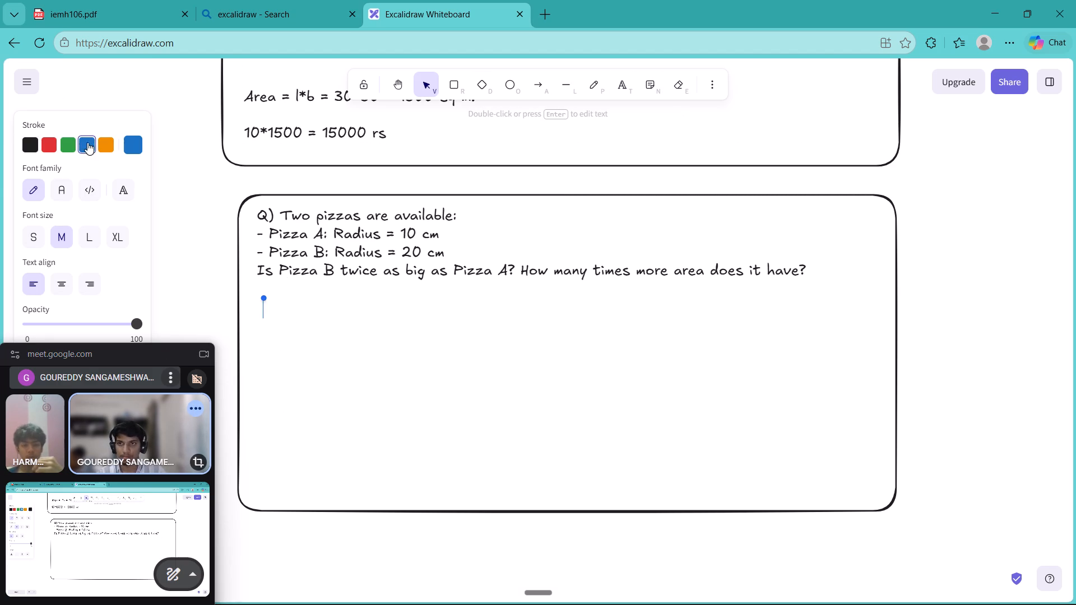
{"action": "type", "text": "Pizza A"}
{"action": "key", "text": "shift+colon"}
{"action": "key", "text": "Return"}
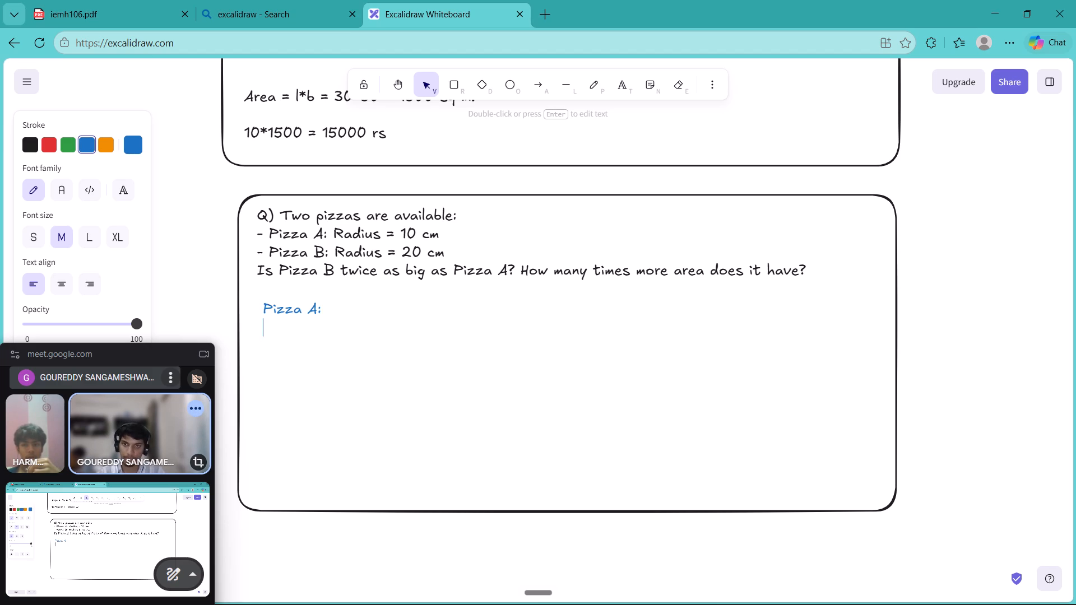
Under the Pizza A heading, write "Area = pi*r^2 = pi*100cm^2" and leave a blank line after it.
{"action": "type", "text": "Area ="}
{"action": "key", "text": "space"}
{"action": "type", "text": "pui"}
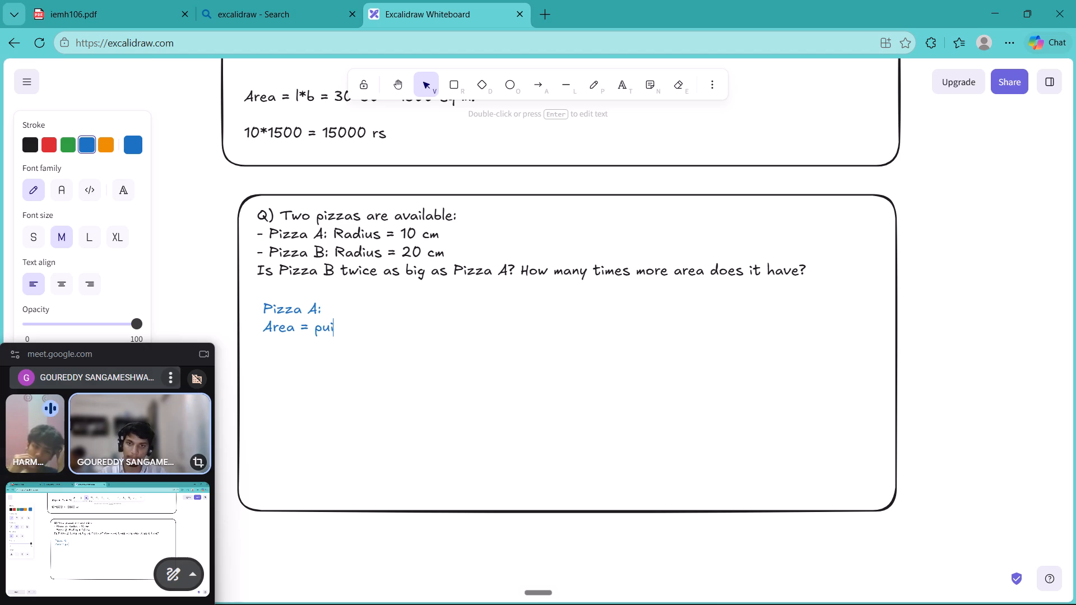
{"action": "key", "text": "BackSpace"}
{"action": "key", "text": "BackSpace"}
{"action": "key", "text": "i"}
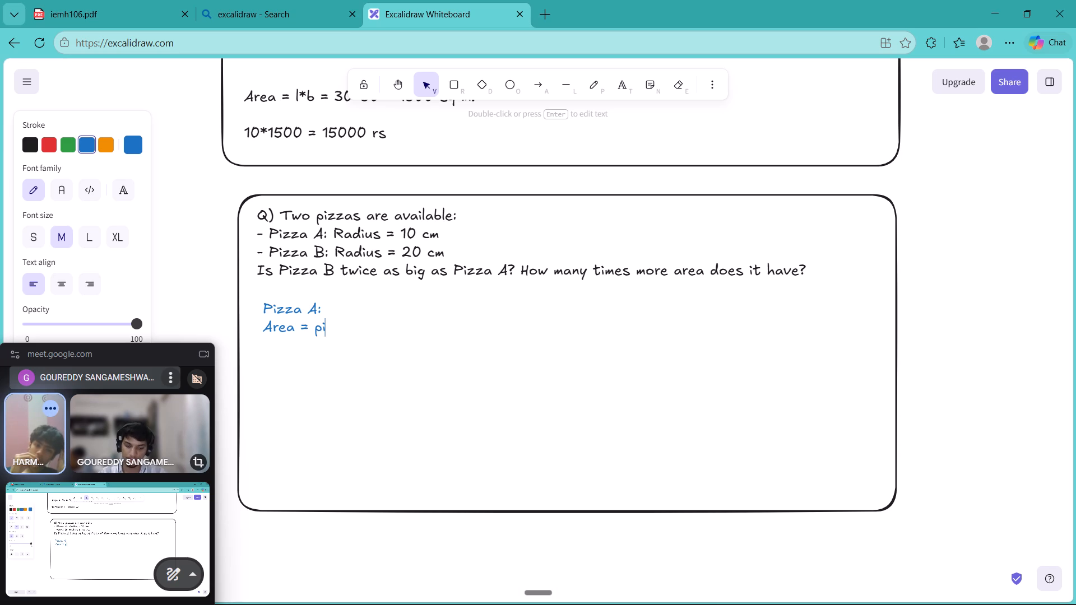
{"action": "type", "text": "*r"}
{"action": "type", "text": "^2"}
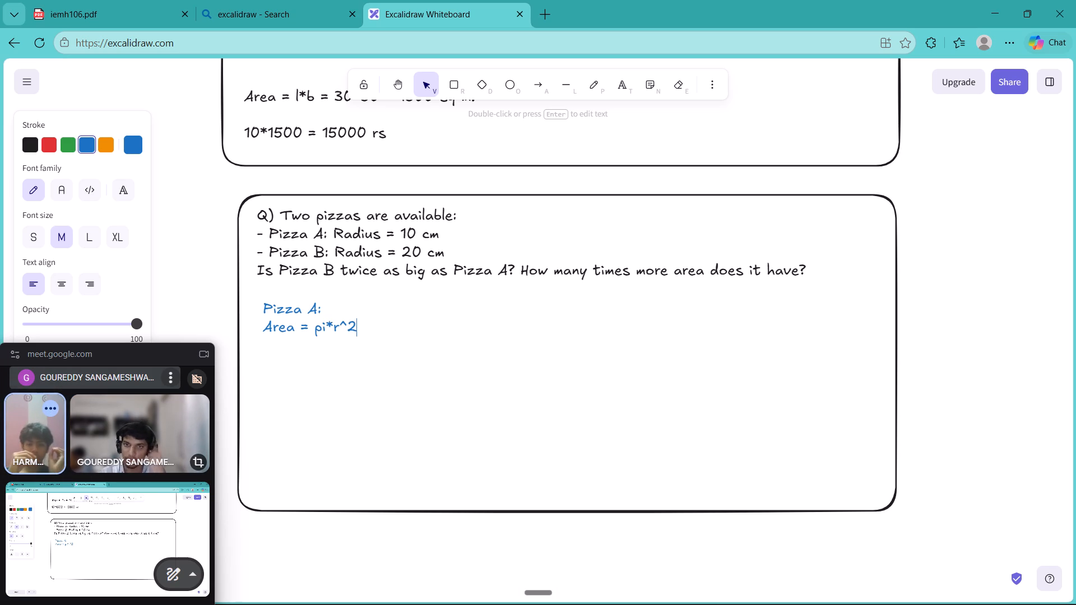
{"action": "key", "text": "space"}
{"action": "type", "text": "="}
{"action": "key", "text": "space"}
{"action": "type", "text": "pi"}
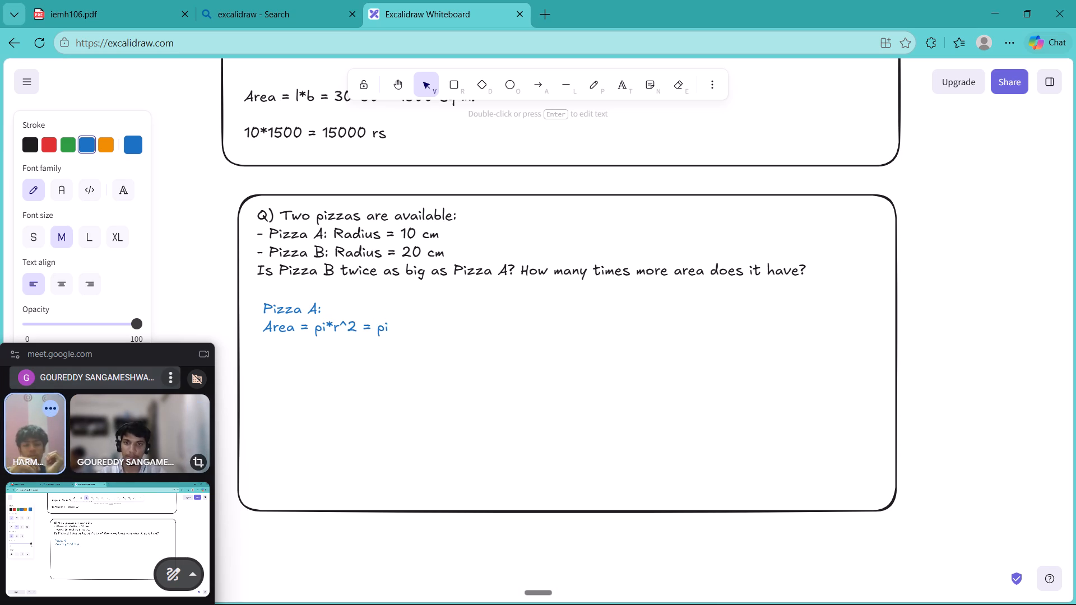
{"action": "key", "text": "shift+asterisk"}
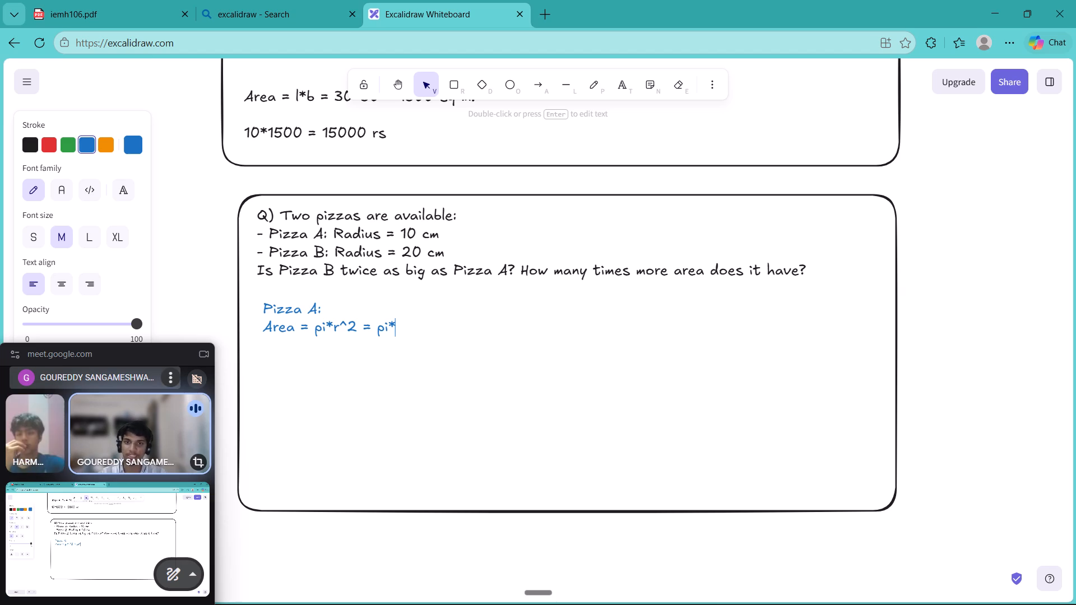
{"action": "type", "text": "100"}
{"action": "type", "text": "cm"}
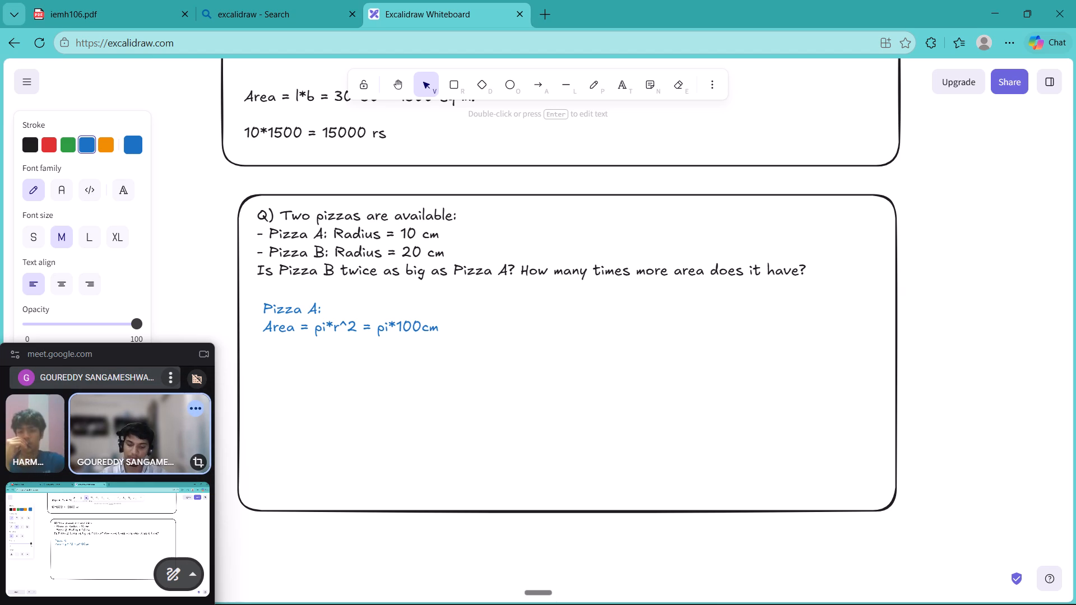
{"action": "type", "text": "^2"}
{"action": "key", "text": "Return"}
{"action": "key", "text": "Return"}
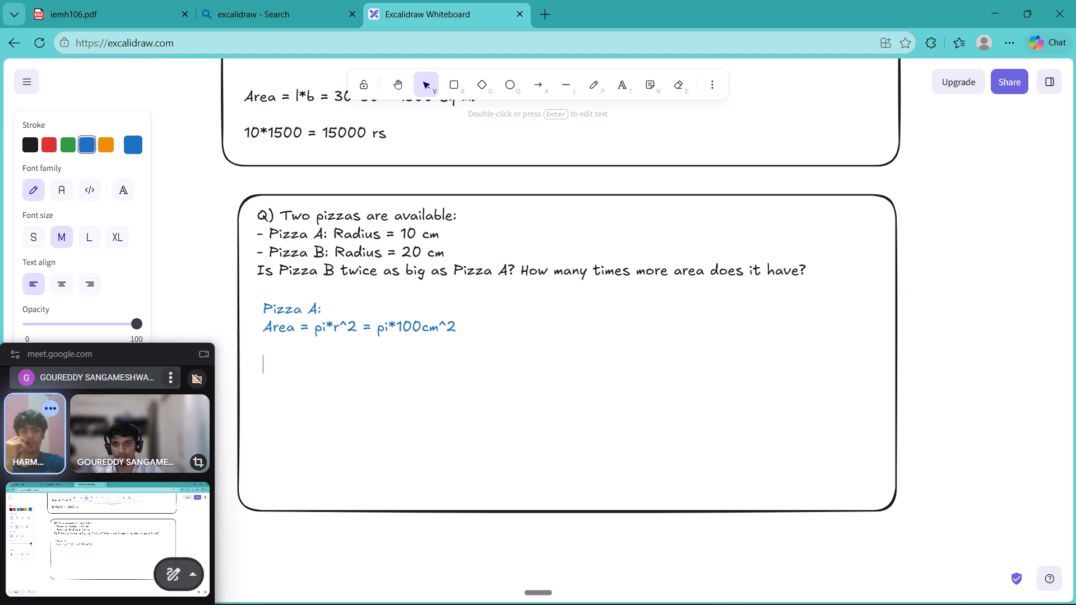
Add the second pizza's line "Pizza b -> area = 400*pi cm^2" to the same text block.
{"action": "type", "text": "Piss"}
{"action": "key", "text": "BackSpace"}
{"action": "key", "text": "BackSpace"}
{"action": "type", "text": "zza"}
{"action": "key", "text": "space"}
{"action": "key", "text": "b"}
{"action": "key", "text": "space"}
{"action": "type", "text": "="}
{"action": "key", "text": "BackSpace"}
{"action": "type", "text": "-."}
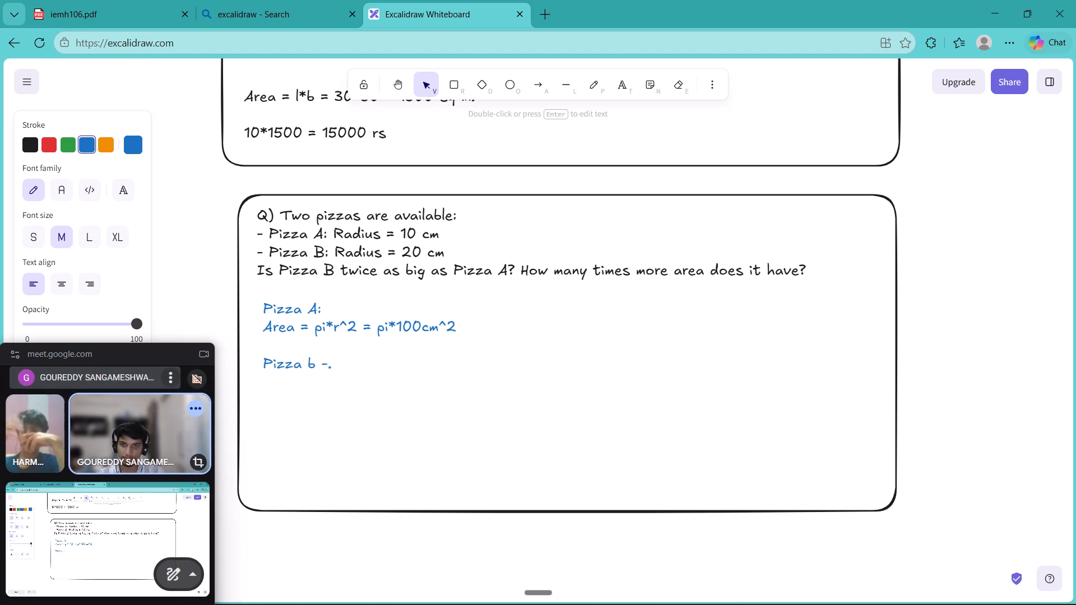
{"action": "key", "text": "BackSpace"}
{"action": "type", "text": "> area ="}
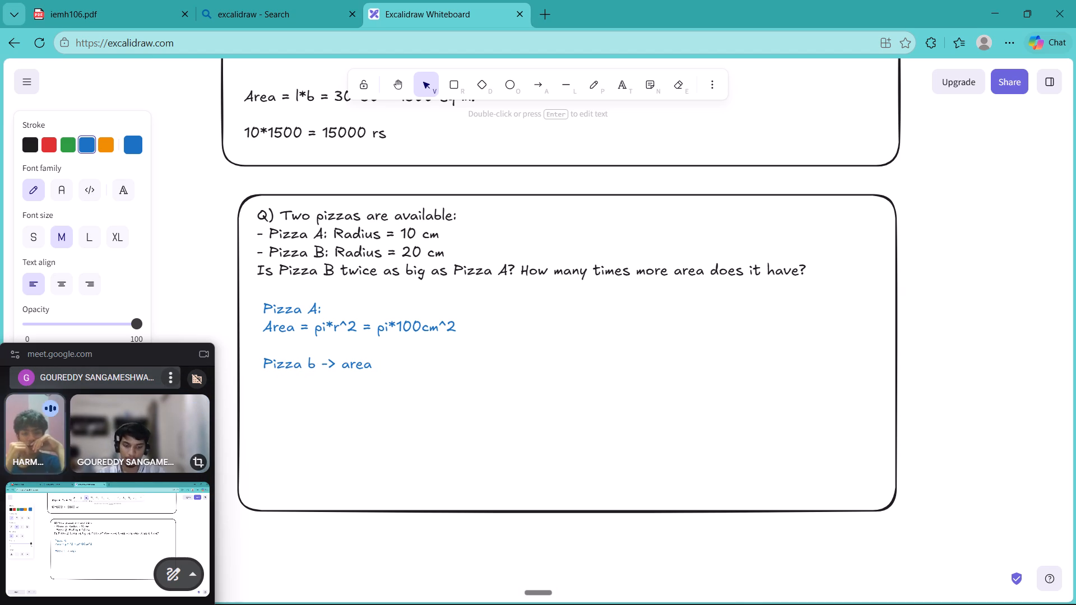
{"action": "key", "text": "space"}
{"action": "type", "text": "400"}
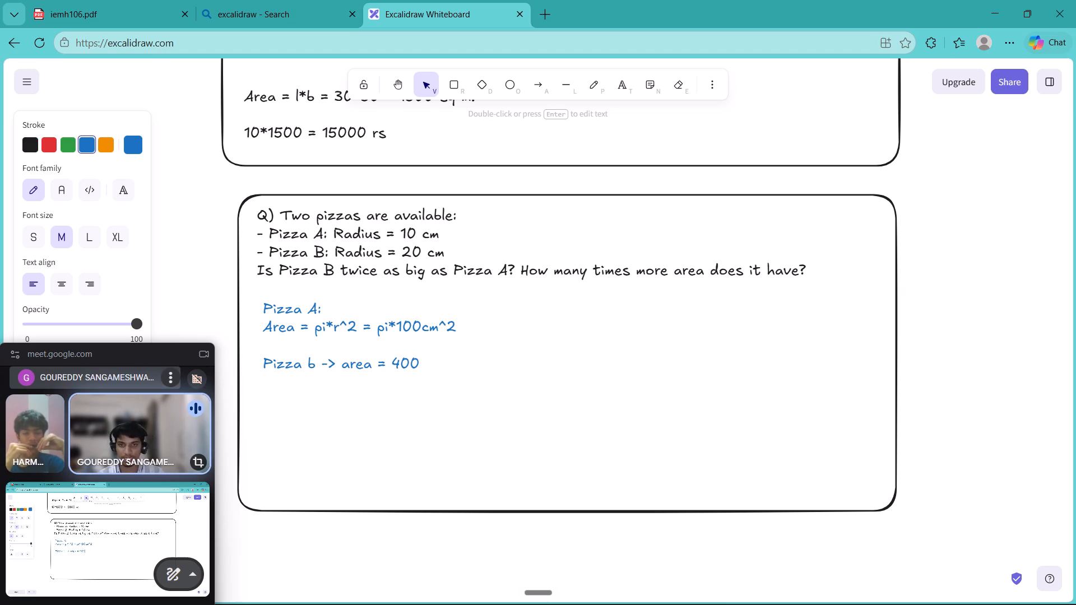
{"action": "type", "text": "*pi cm^2"}
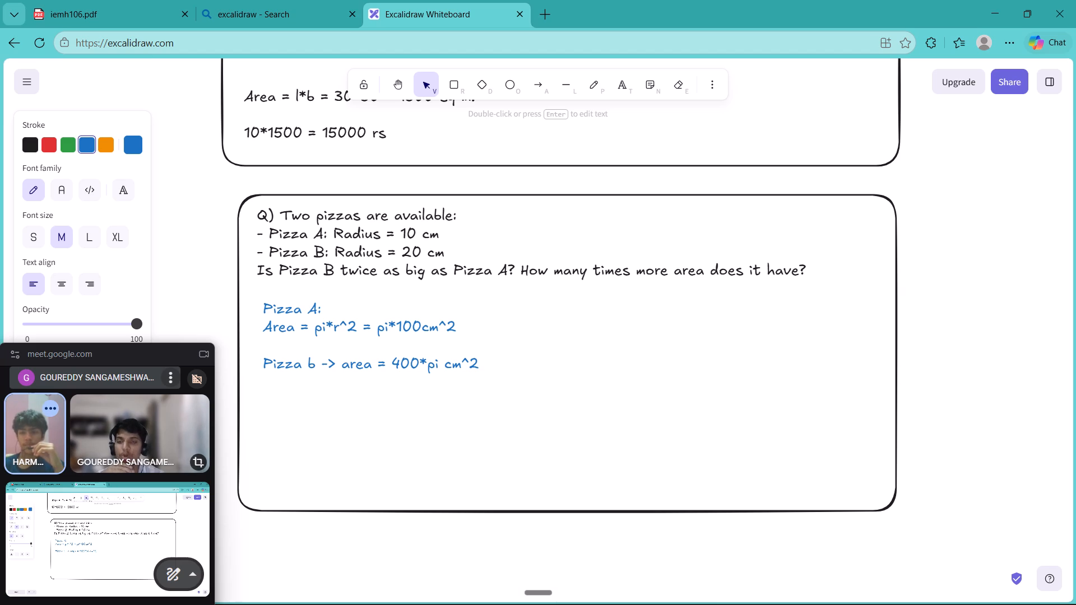
Reorder the product in the Pizza b line so it reads "pi*400", with pi directly after the equals sign.
{"action": "scroll", "coordinate": [275, 233], "scroll_direction": "up", "scroll_amount": 3}
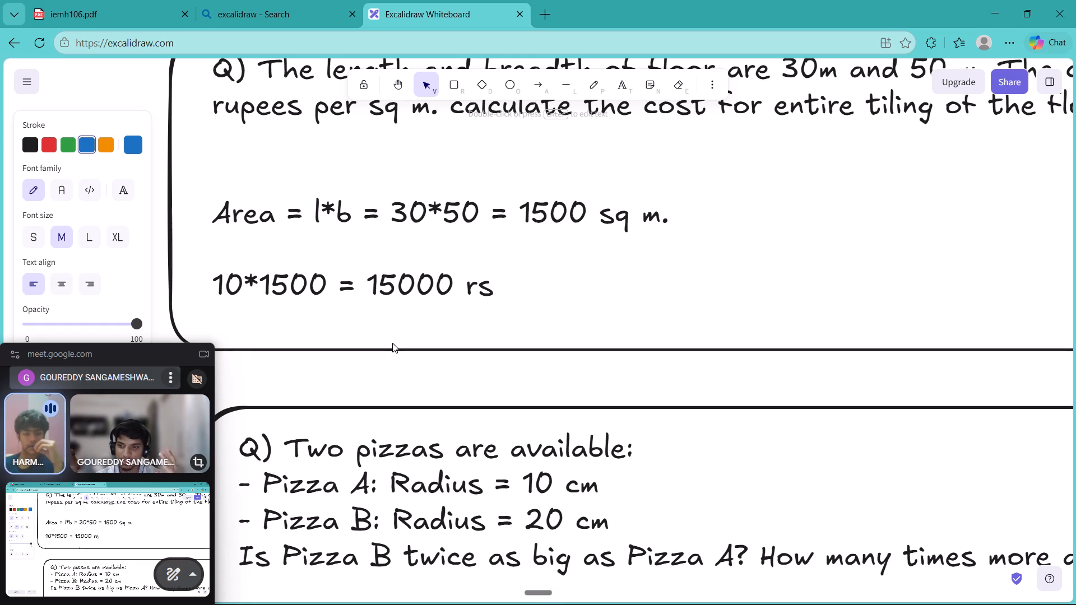
{"action": "scroll", "coordinate": [392, 343], "scroll_direction": "down", "scroll_amount": 1}
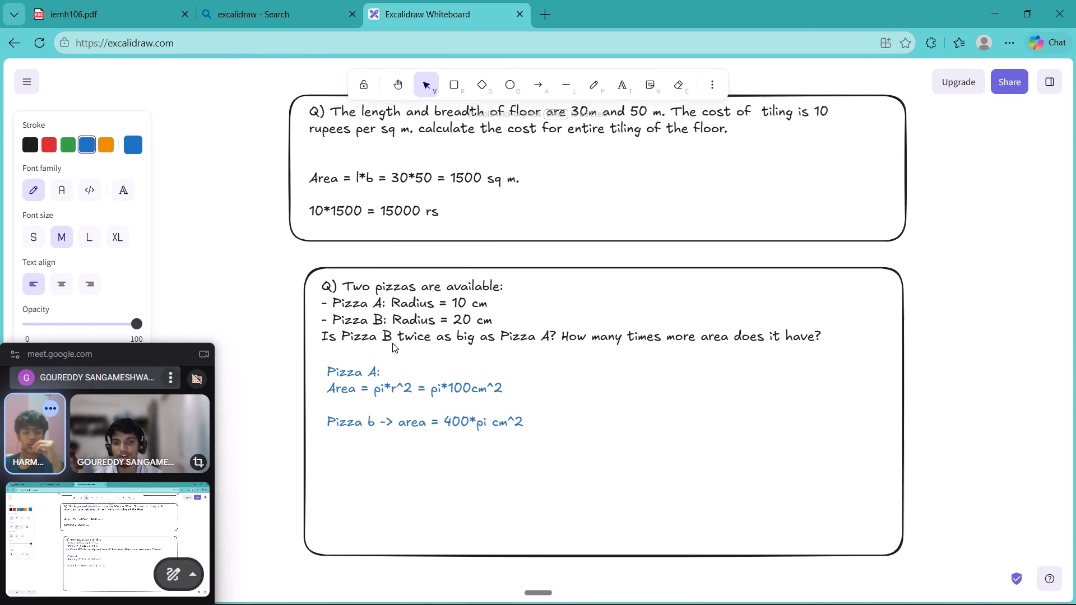
{"action": "scroll", "coordinate": [392, 343], "scroll_direction": "down", "scroll_amount": 2}
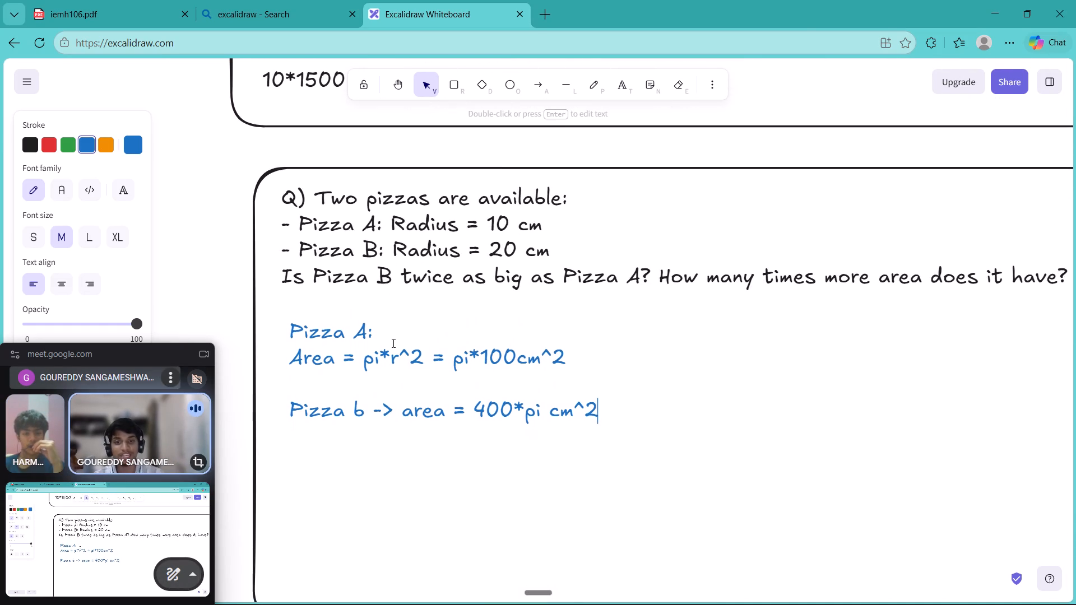
{"action": "scroll", "coordinate": [392, 343], "scroll_direction": "down", "scroll_amount": 1}
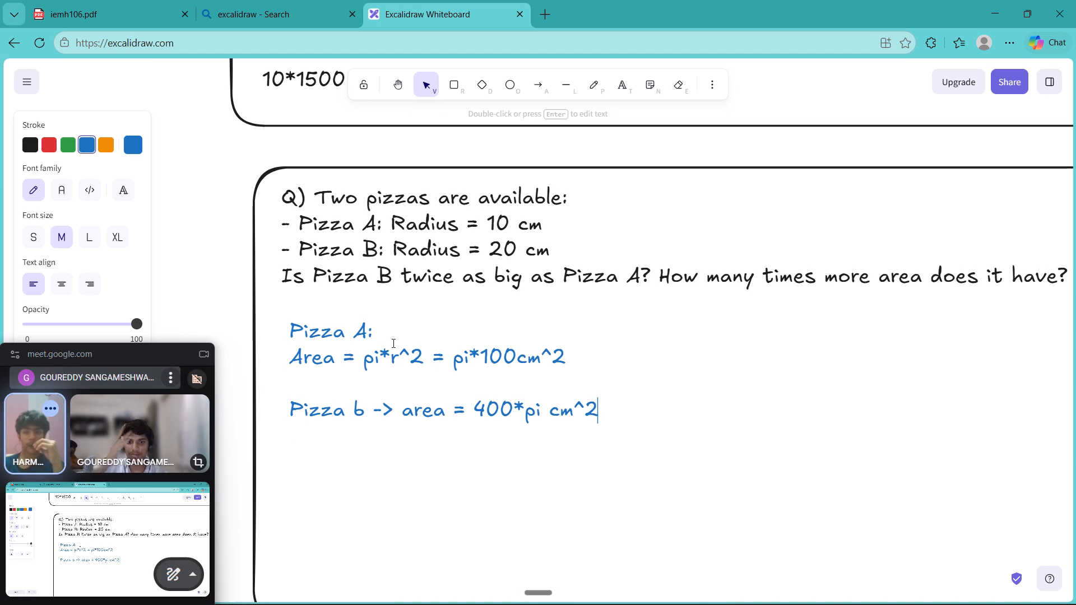
{"action": "left_click_drag", "start_coordinate": [515, 412], "coordinate": [539, 411]}
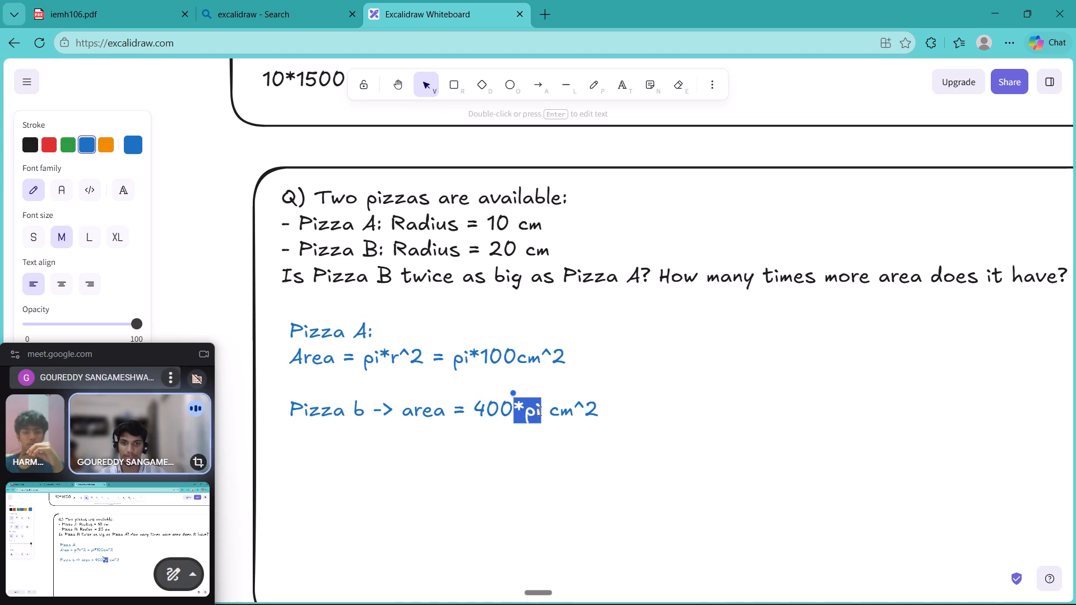
{"action": "left_click_drag", "start_coordinate": [539, 411], "coordinate": [539, 411]}
{"action": "key", "text": "ctrl+x"}
{"action": "left_click", "coordinate": [469, 410]}
{"action": "key", "text": "ctrl+v"}
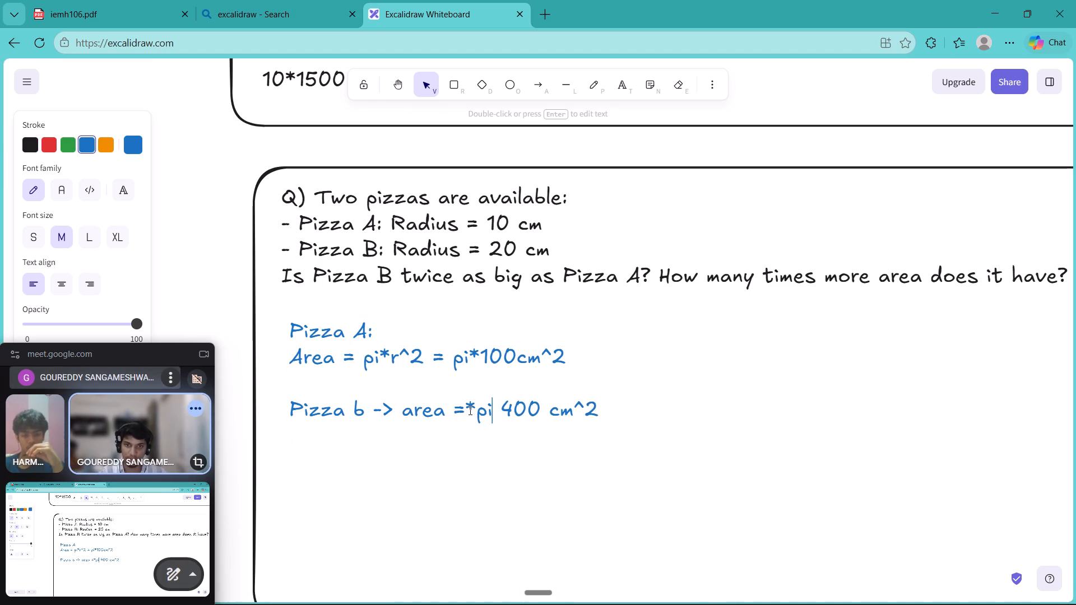
{"action": "key", "text": "ctrl+Left"}
{"action": "key", "text": "BackSpace"}
{"action": "key", "text": "Right"}
{"action": "key", "text": "Right"}
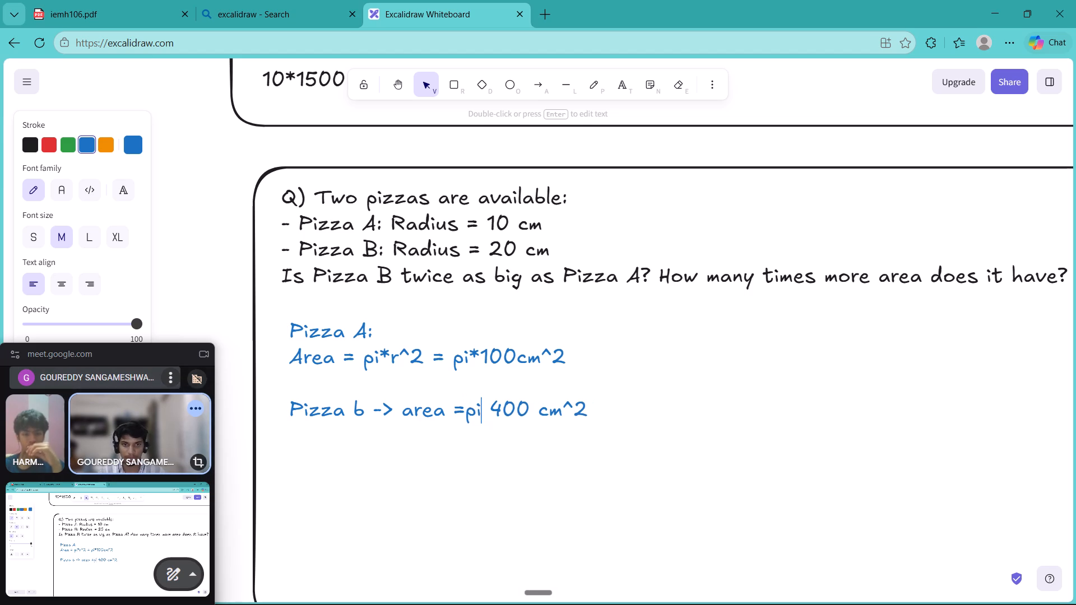
{"action": "key", "text": "shift+asterisk"}
{"action": "key", "text": "Delete"}
Adjust the spacing of the Pizza b line to "Pizza b ->area= pi*400 cm^2" and finish editing the text.
{"action": "key", "text": "Left"}
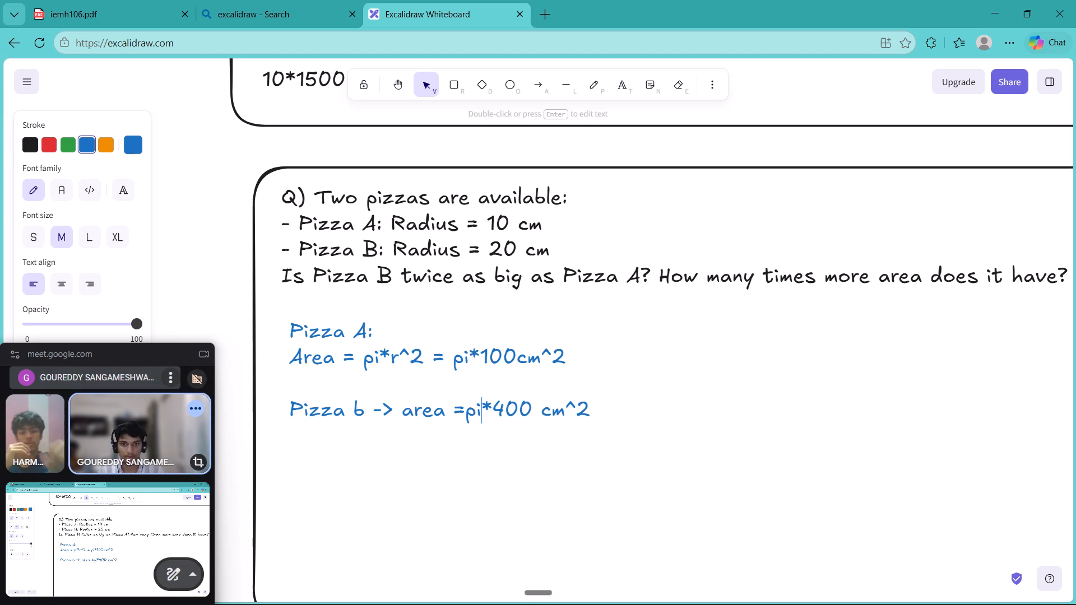
{"action": "key", "text": "Left"}
{"action": "key", "text": "Left"}
{"action": "key", "text": "Left"}
{"action": "key", "text": "BackSpace"}
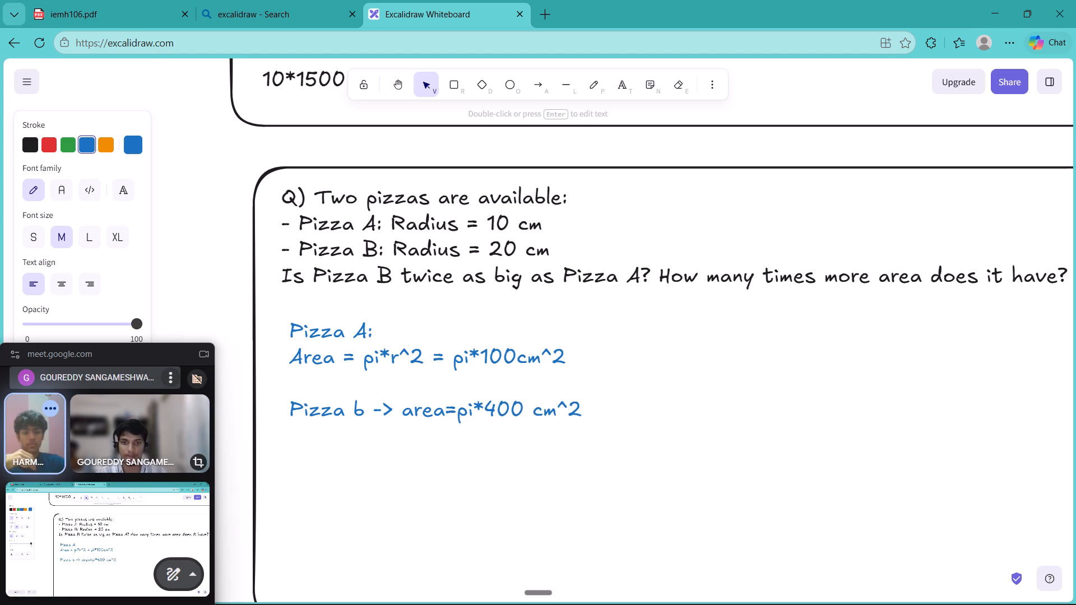
{"action": "left_click", "coordinate": [400, 415]}
{"action": "key", "text": "BackSpace"}
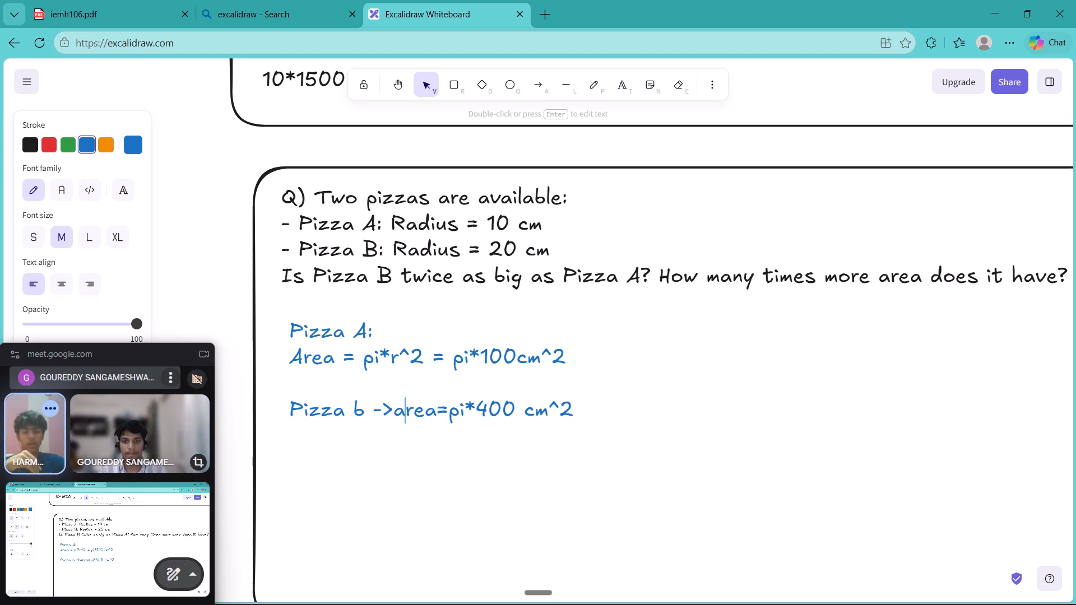
{"action": "key", "text": "Right"}
{"action": "key", "text": "Right"}
{"action": "key", "text": "Right"}
{"action": "key", "text": "Right"}
{"action": "key", "text": "Right"}
{"action": "key", "text": "Left"}
{"action": "key", "text": "Right"}
{"action": "key", "text": "space"}
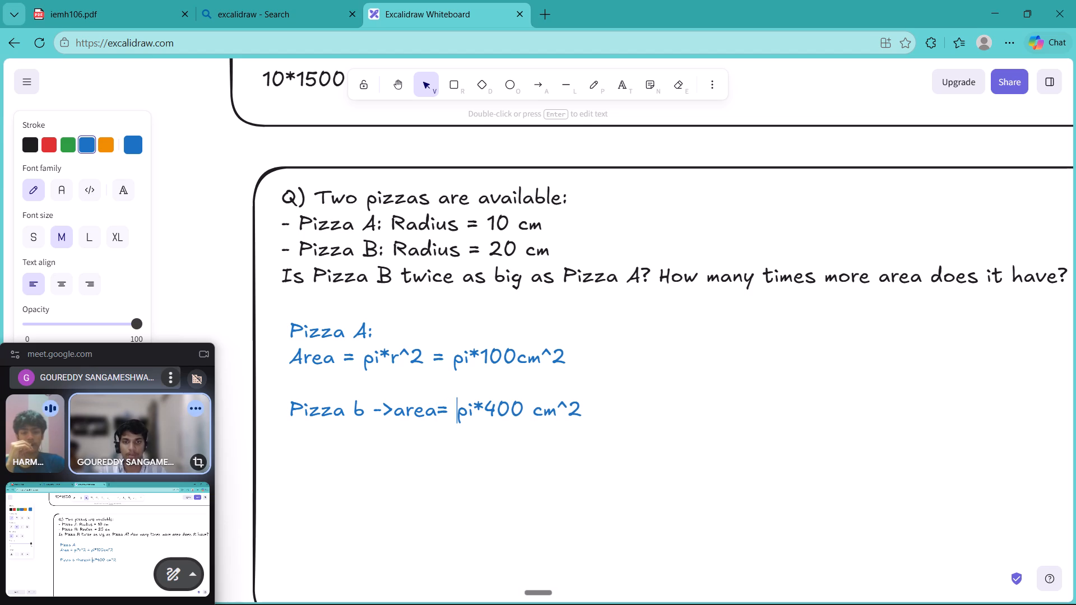
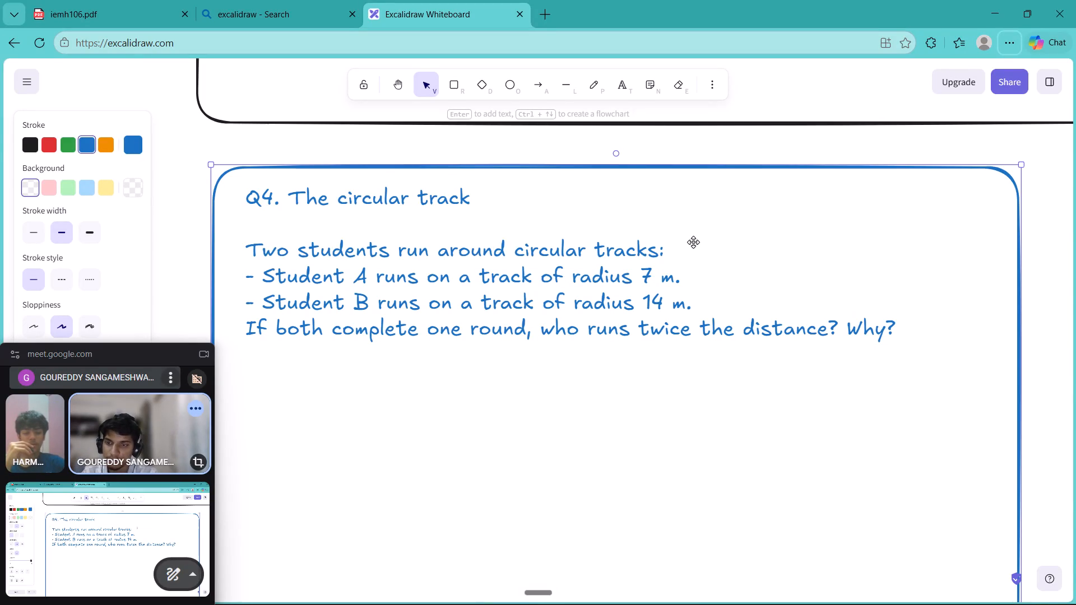
Start a wide text block inside the blue box below the Q4 question, reading "Student A, the distance =".
{"action": "left_click", "coordinate": [618, 86]}
{"action": "left_click_drag", "start_coordinate": [238, 359], "coordinate": [817, 604]}
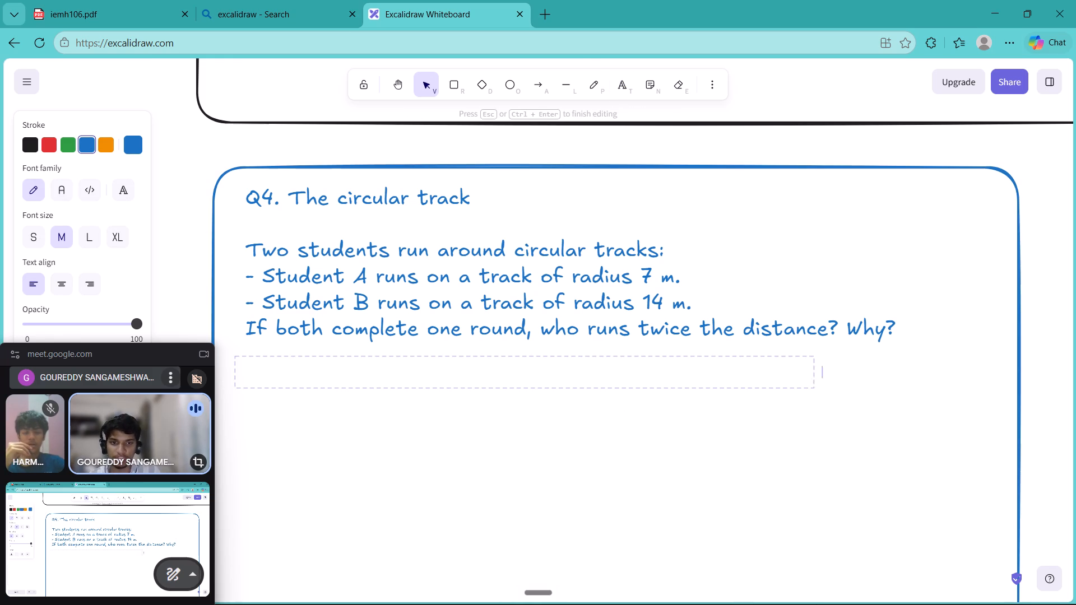
{"action": "left_click_drag", "start_coordinate": [817, 604], "coordinate": [845, 604]}
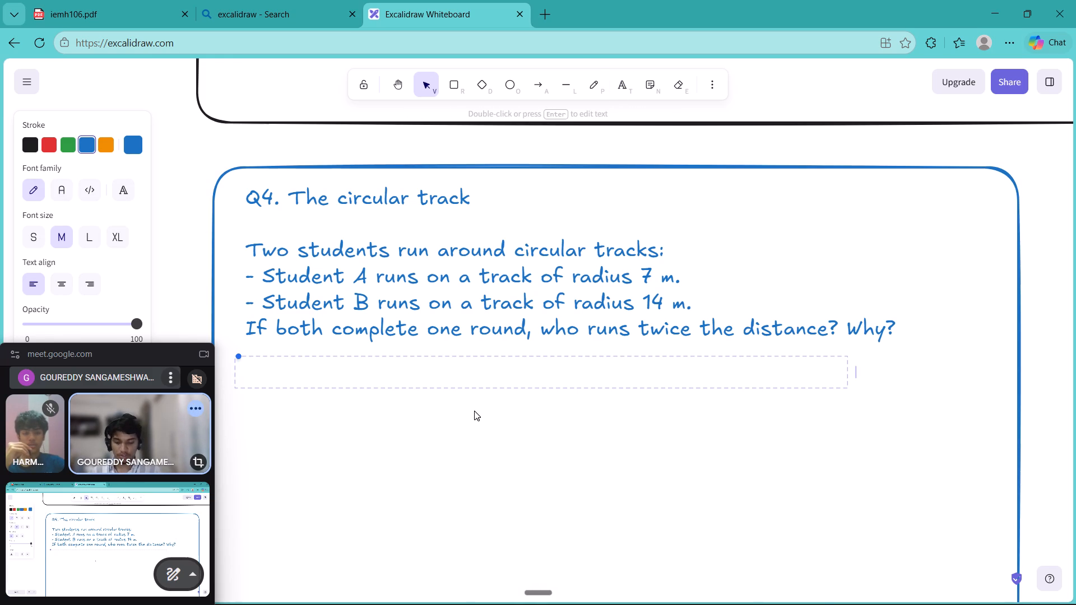
{"action": "type", "text": "Student A,"}
{"action": "key", "text": "space"}
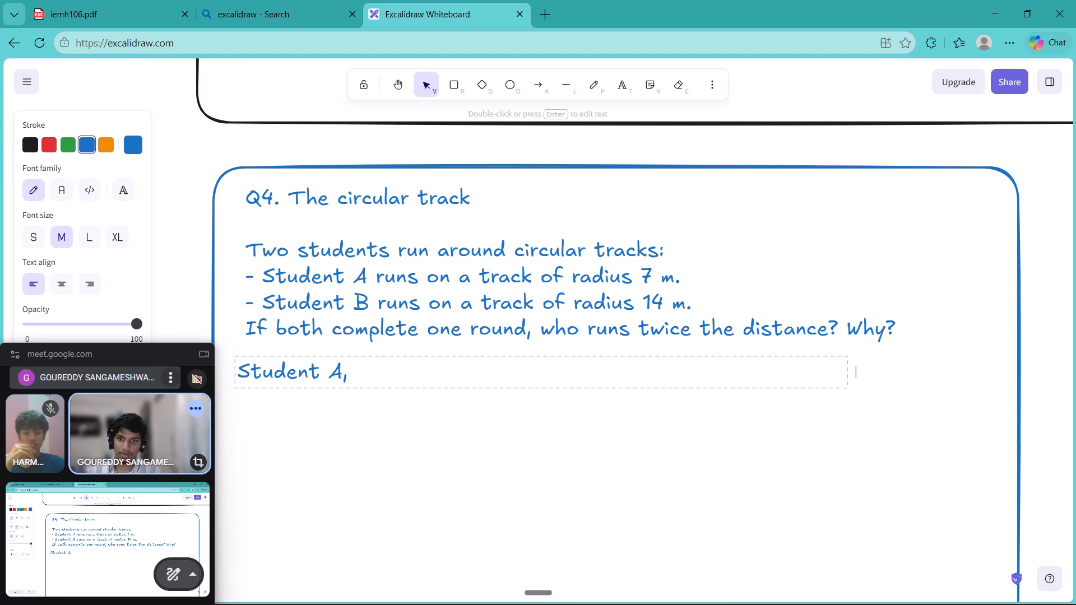
{"action": "type", "text": "the distance"}
{"action": "key", "text": "space"}
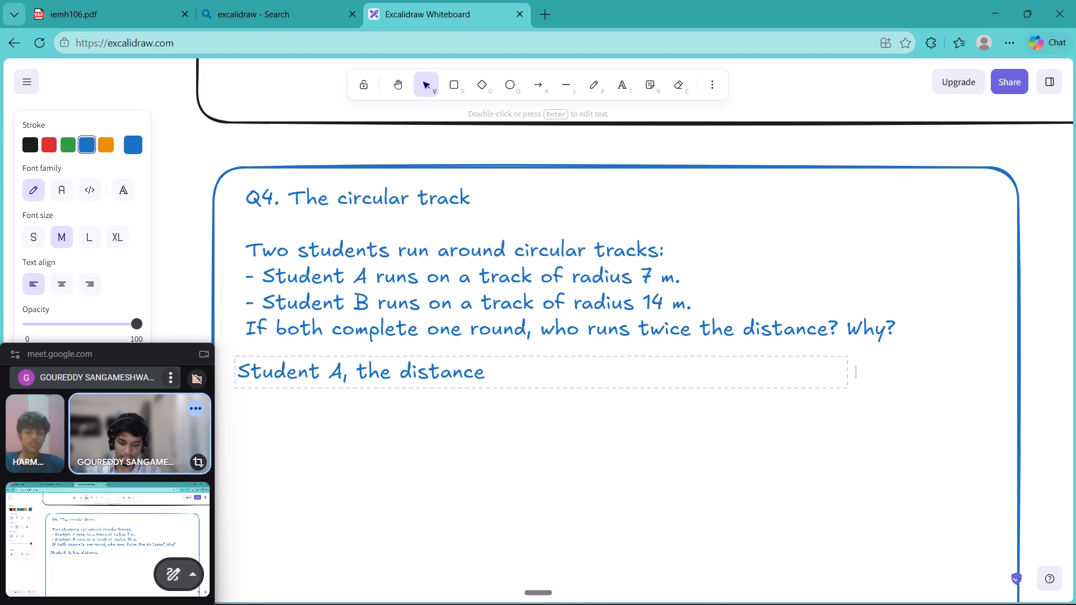
{"action": "key", "text": "space"}
{"action": "type", "text": "="}
{"action": "key", "text": "space"}
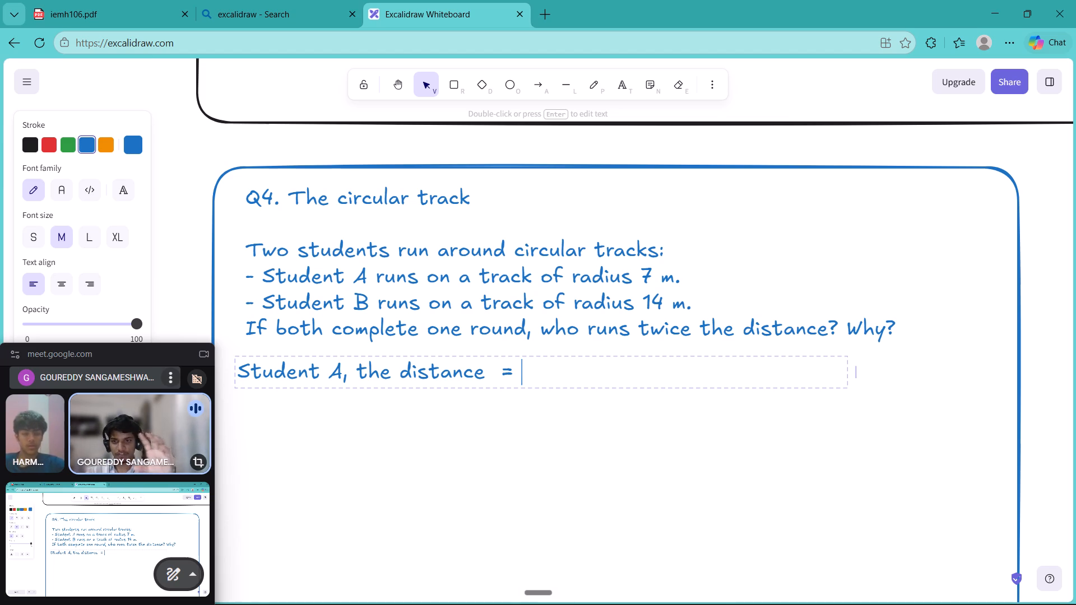
Complete Student A's line with the working "2*pi*r = 2*22/7*7 = 44m" and begin a new line.
{"action": "key", "text": "2"}
{"action": "type", "text": "*pi*e"}
{"action": "key", "text": "BackSpace"}
{"action": "key", "text": "r"}
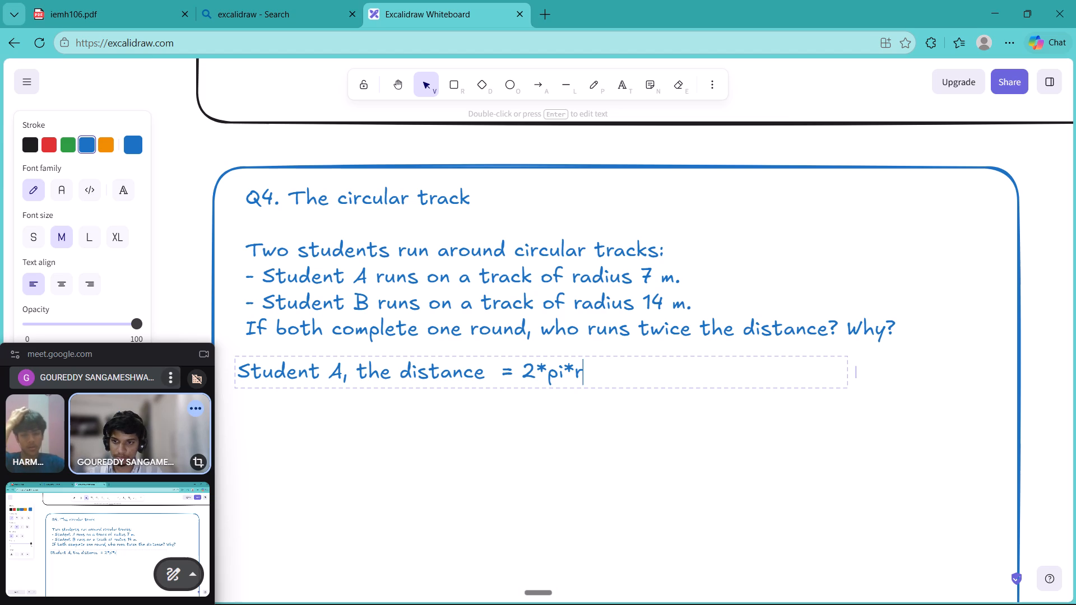
{"action": "key", "text": "space"}
{"action": "type", "text": "="}
{"action": "key", "text": "space"}
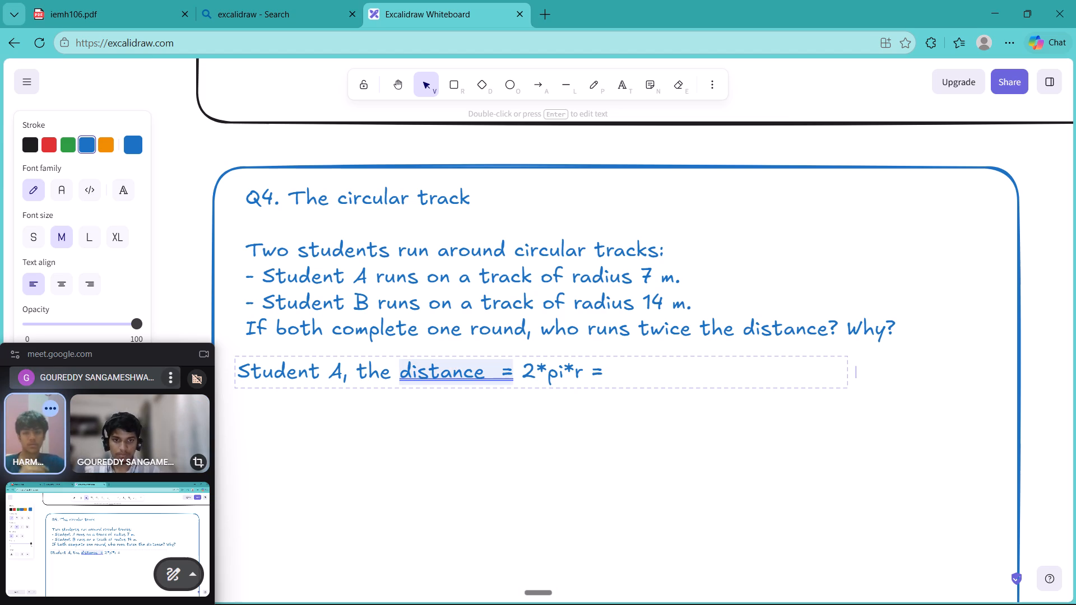
{"action": "type", "text": "2*"}
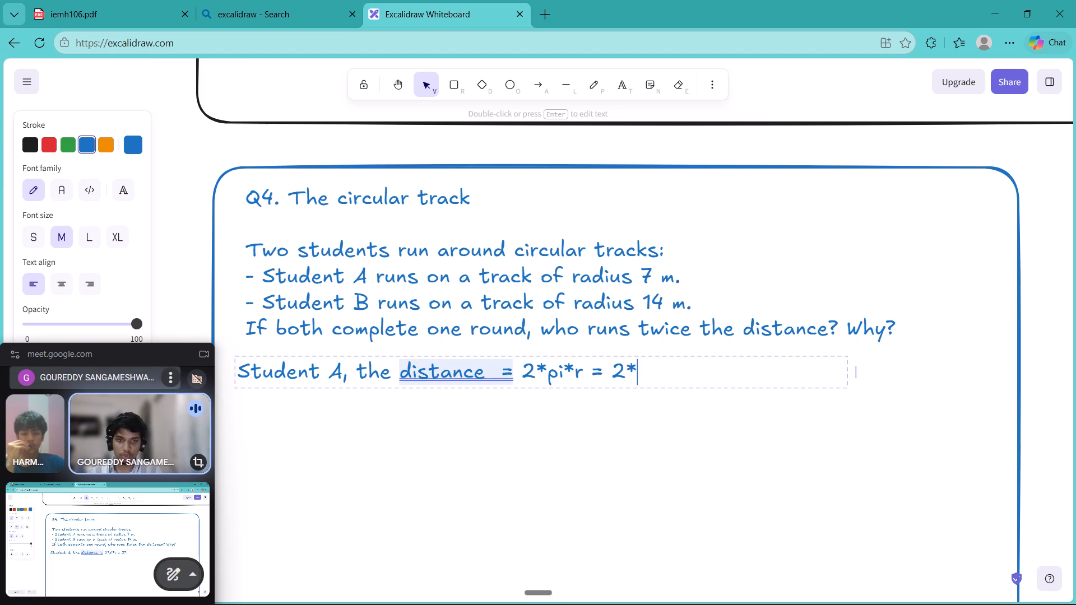
{"action": "type", "text": "22/7*"}
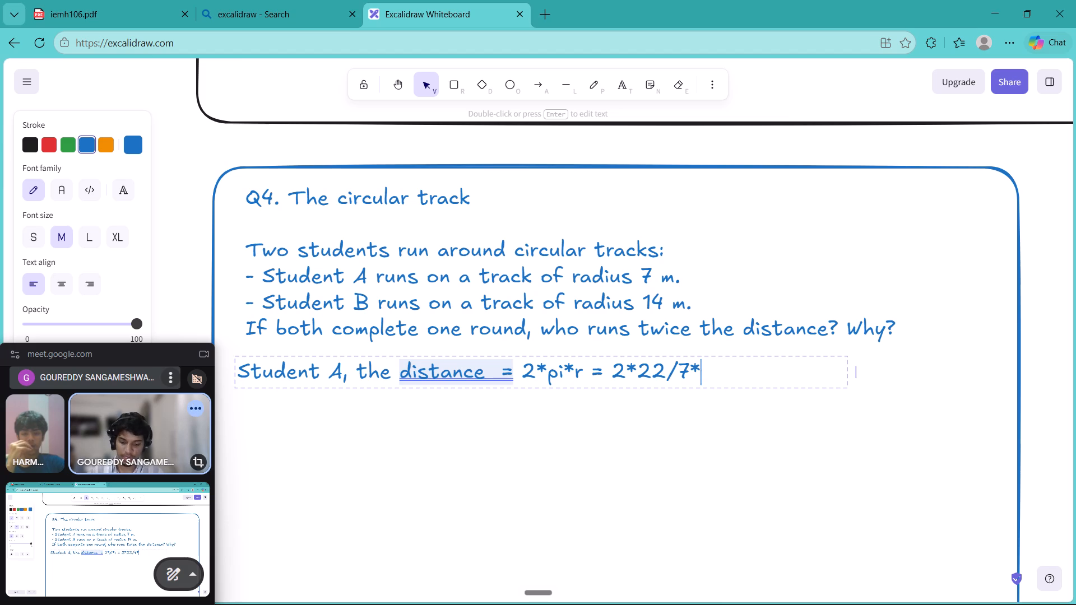
{"action": "key", "text": "7"}
{"action": "key", "text": "space"}
{"action": "type", "text": "= 44"}
{"action": "key", "text": "m"}
{"action": "key", "text": "Return"}
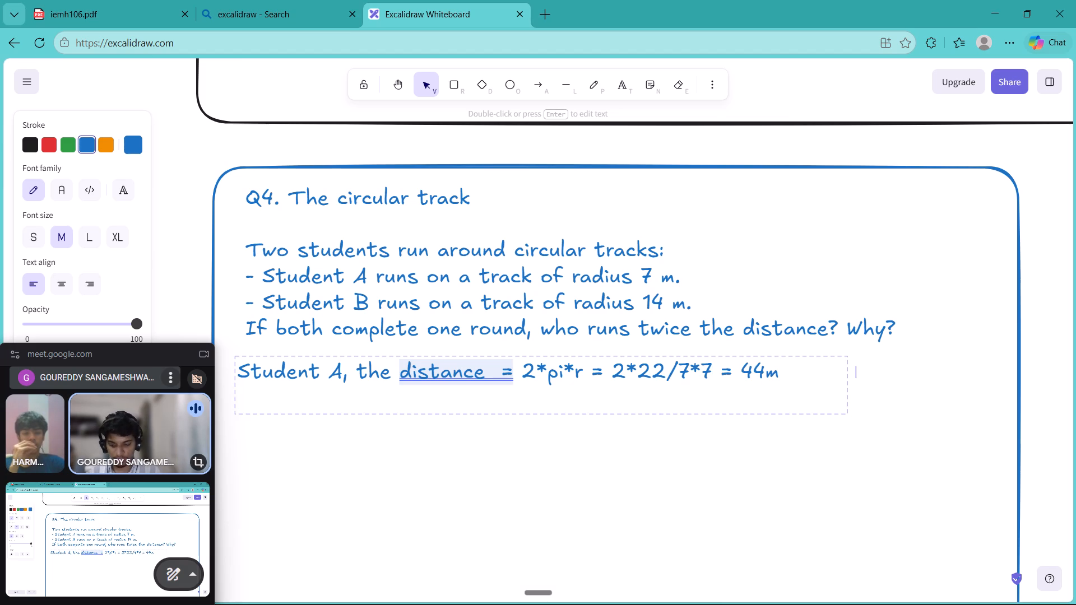
Write Student B's line as "Student B, the distacne = 2*pi*r= 88m" beneath Student A's working.
{"action": "type", "text": "Student B, the distacne"}
{"action": "key", "text": "space"}
{"action": "type", "text": "="}
{"action": "key", "text": "space"}
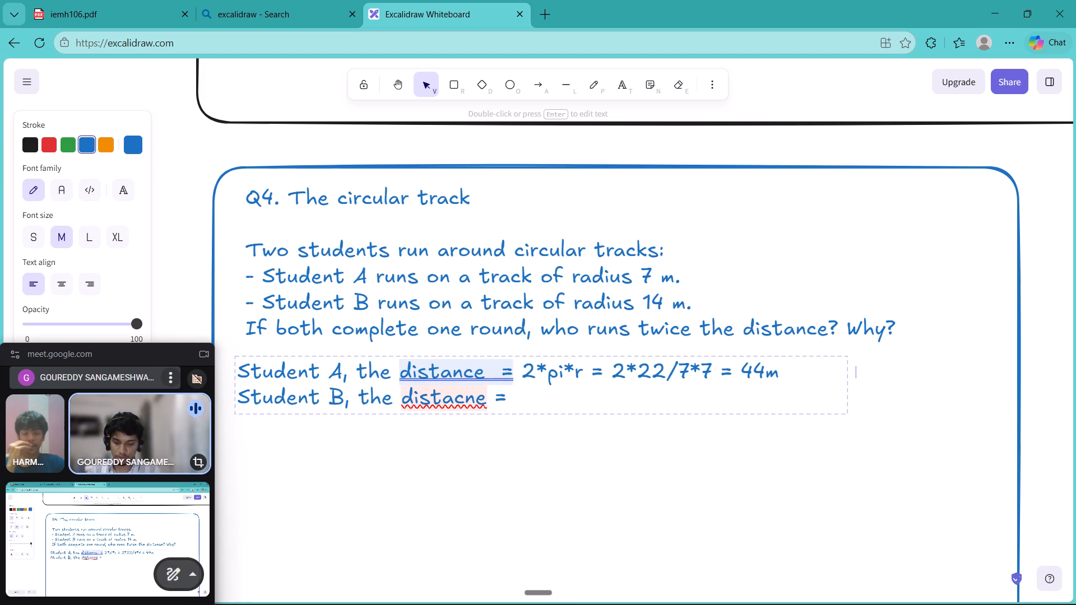
{"action": "type", "text": "2*pi*"}
{"action": "key", "text": "r"}
{"action": "type", "text": "="}
{"action": "key", "text": "space"}
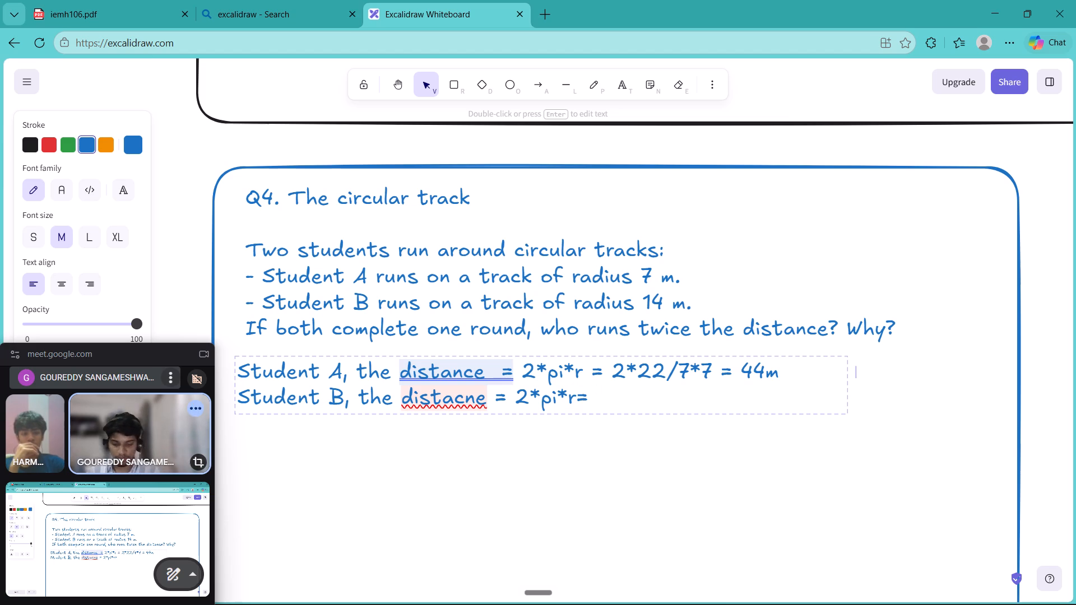
{"action": "type", "text": "88m"}
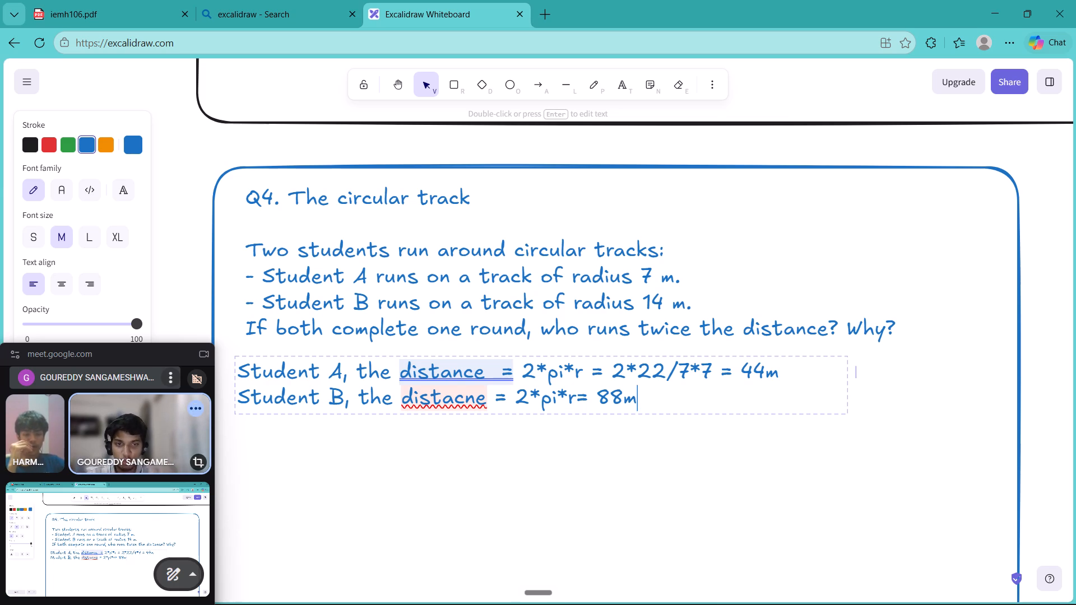
Add the conclusion "B -> 2*A" below the two distance lines, leaving one blank line between.
{"action": "key", "text": "Return"}
{"action": "key", "text": "Return"}
{"action": "type", "text": "B -> 2*A"}
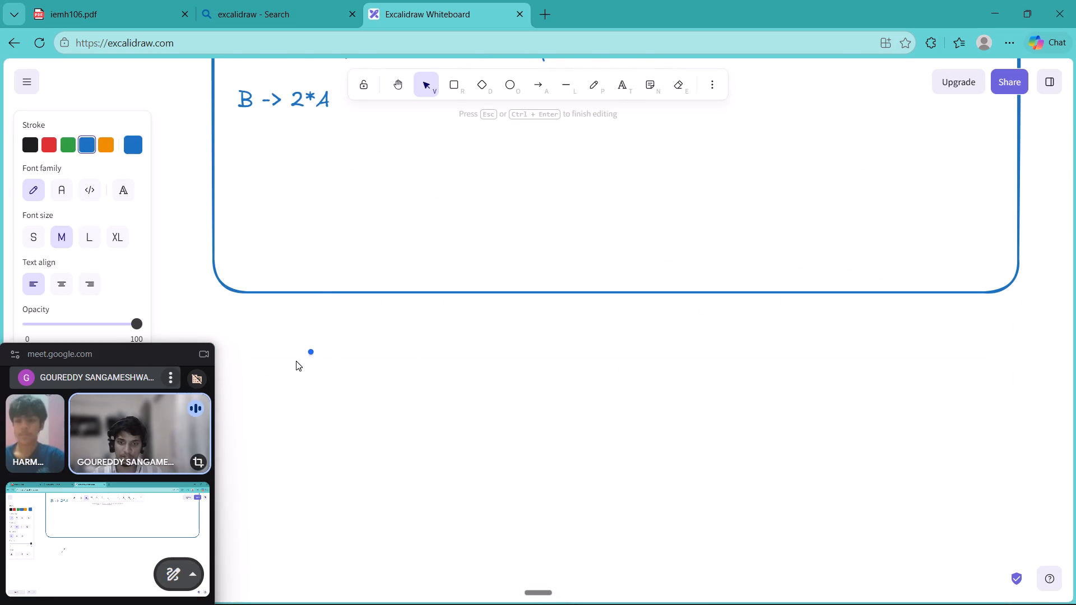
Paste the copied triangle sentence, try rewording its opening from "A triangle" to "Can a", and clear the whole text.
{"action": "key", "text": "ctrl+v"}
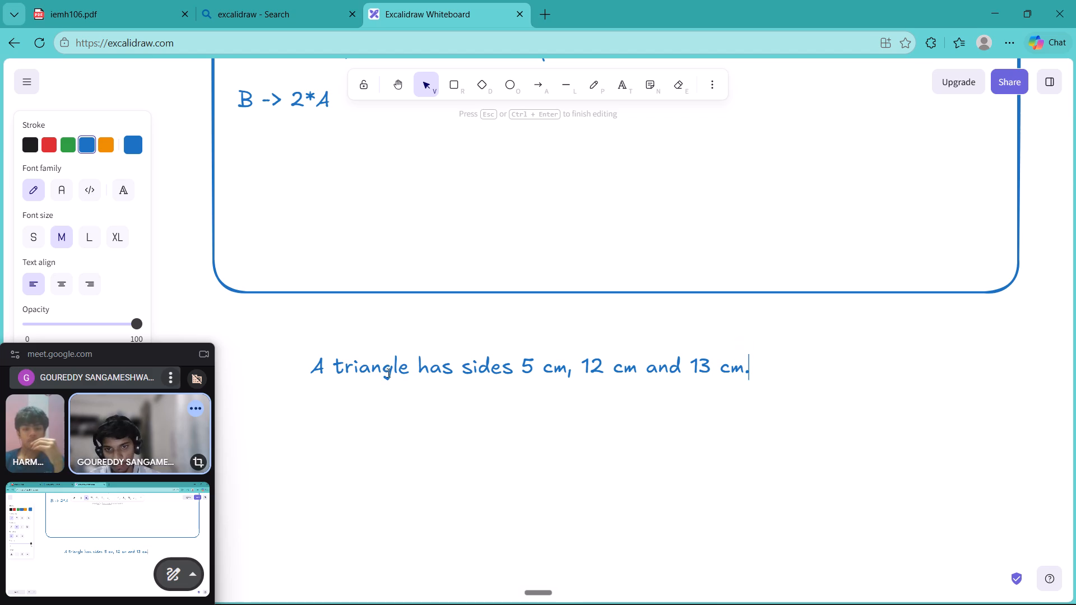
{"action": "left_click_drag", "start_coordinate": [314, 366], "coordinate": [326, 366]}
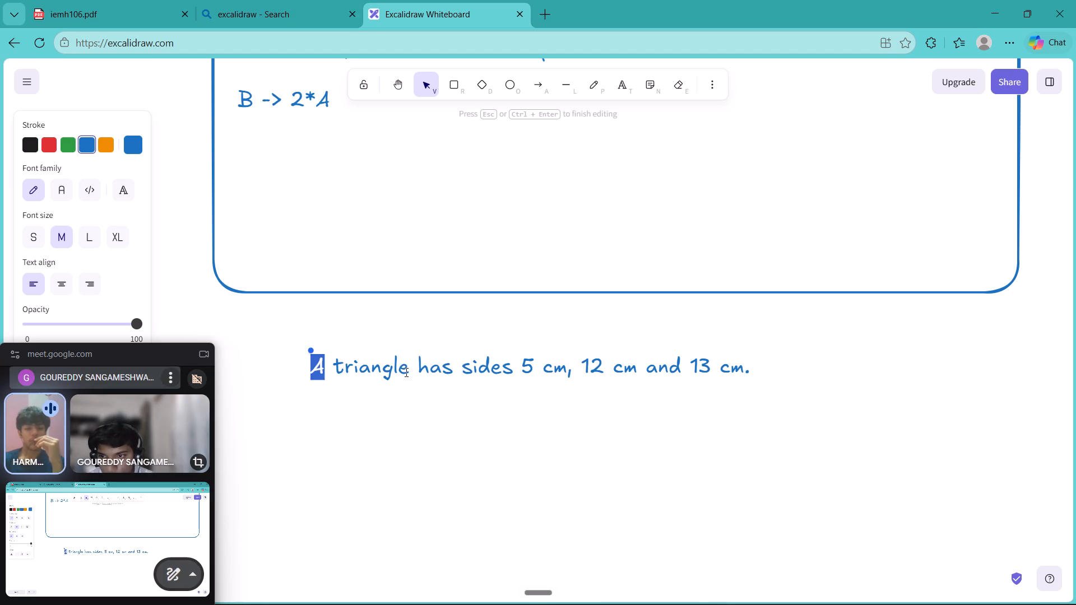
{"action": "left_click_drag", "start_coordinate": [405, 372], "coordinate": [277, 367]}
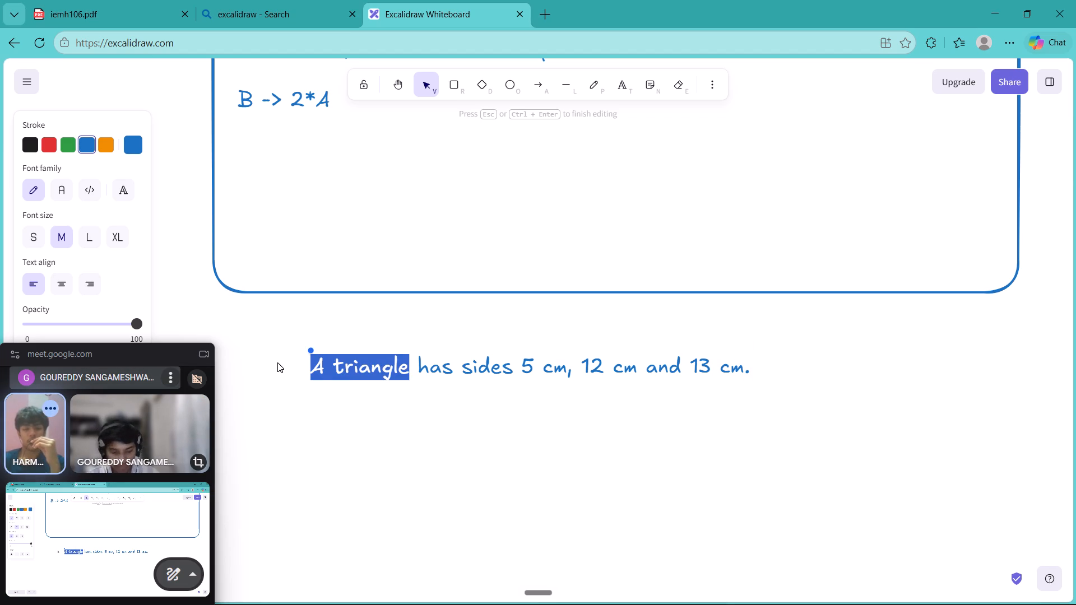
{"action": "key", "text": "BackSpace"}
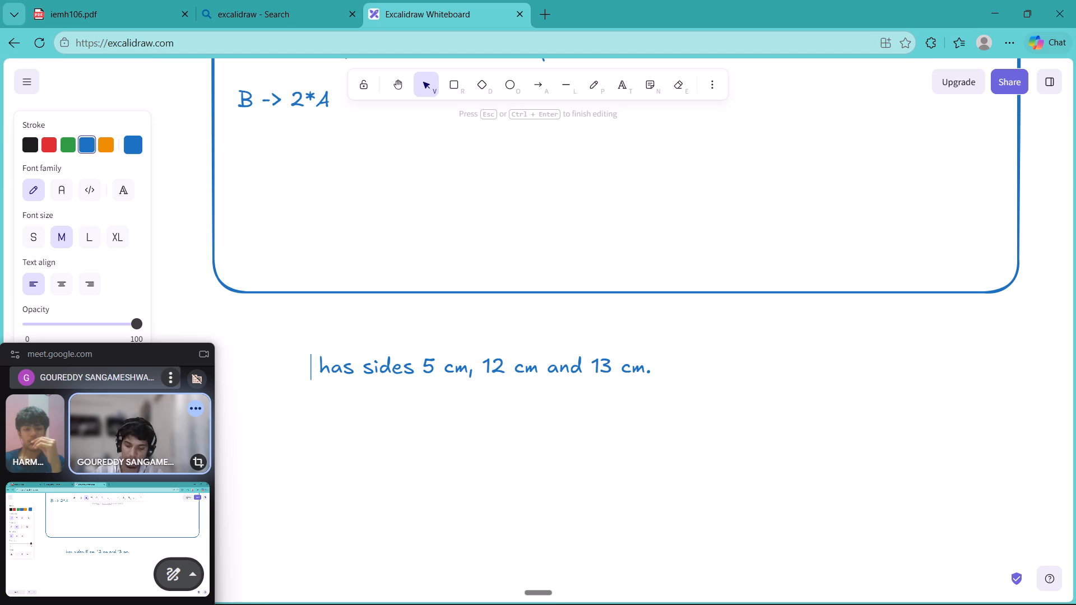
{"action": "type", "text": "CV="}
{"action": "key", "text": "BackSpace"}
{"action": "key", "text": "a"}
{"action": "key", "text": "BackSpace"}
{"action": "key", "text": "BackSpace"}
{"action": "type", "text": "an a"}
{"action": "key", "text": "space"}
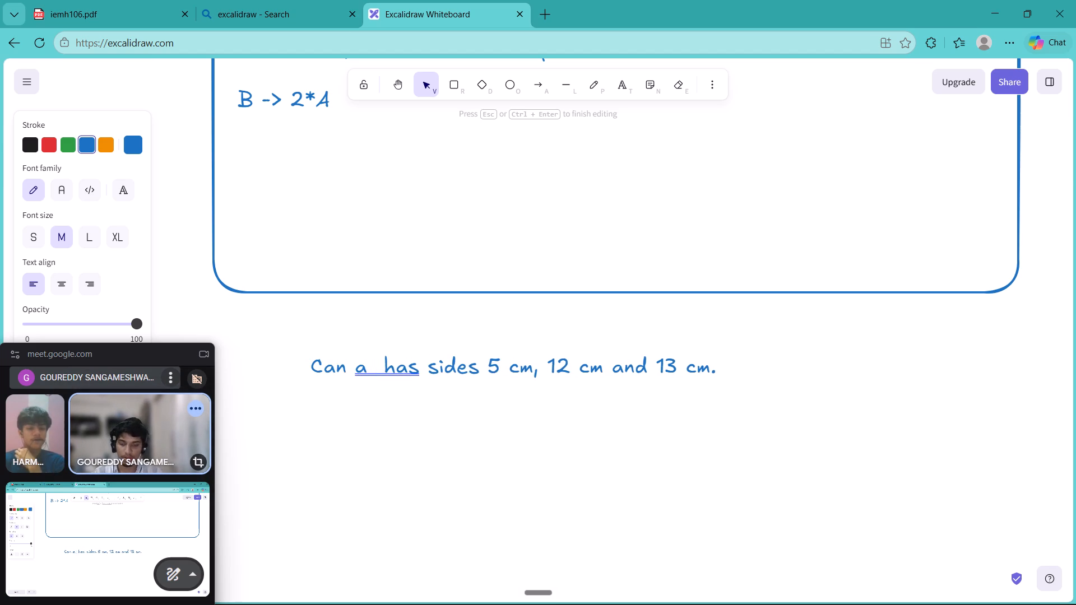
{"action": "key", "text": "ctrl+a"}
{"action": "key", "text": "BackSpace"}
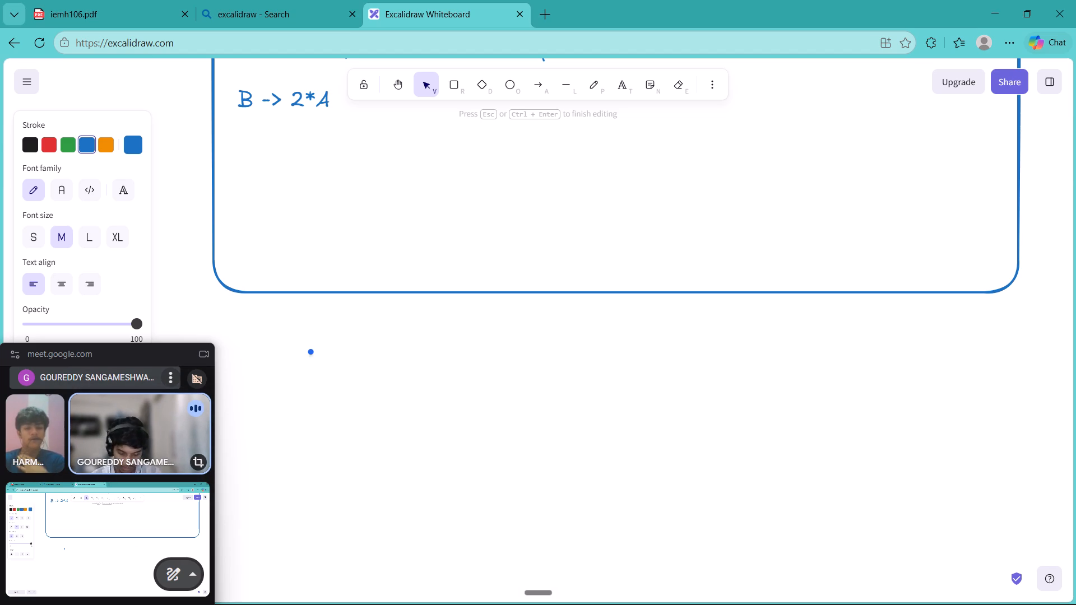
Write "What is critirea for a triangle" in the new text below the blue box.
{"action": "type", "text": "What is critirea for a trianle"}
{"action": "key", "text": "space"}
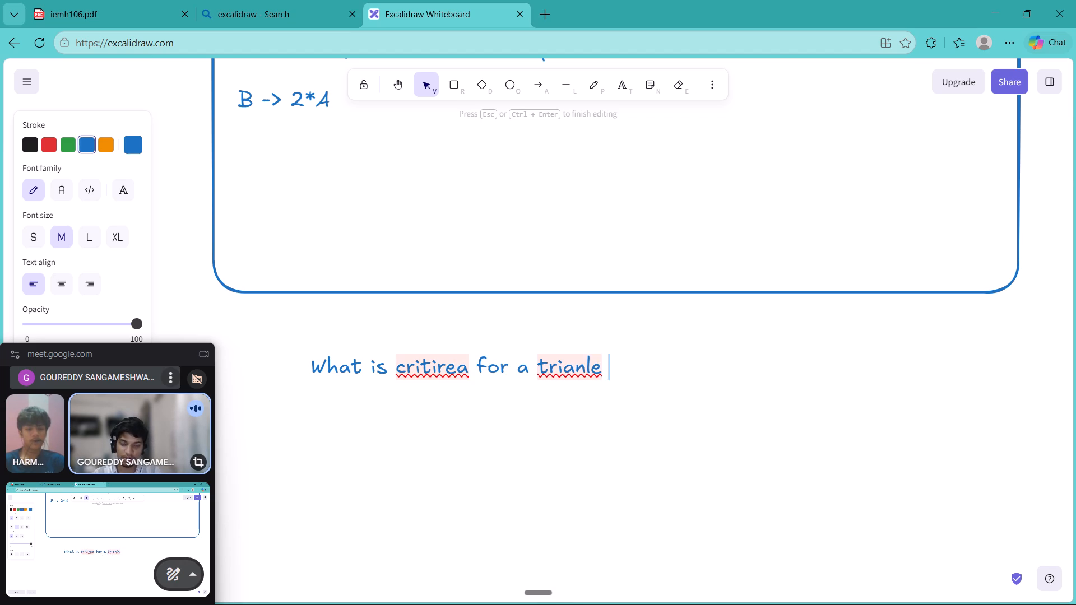
{"action": "key", "text": "BackSpace"}
{"action": "key", "text": "BackSpace"}
{"action": "key", "text": "BackSpace"}
{"action": "type", "text": "gle"}
{"action": "key", "text": "space"}
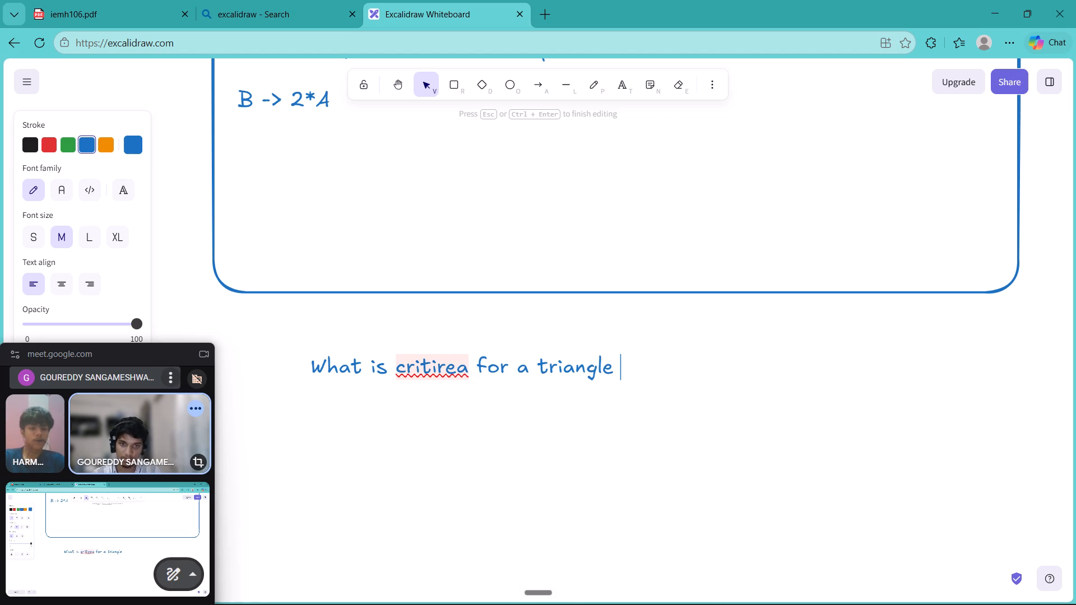
Insert "the sides of" after "for" and end the sentence with a question mark directly after "triangle".
{"action": "key", "text": "ctrl+Left"}
{"action": "key", "text": "ctrl+Left"}
{"action": "key", "text": "ctrl+Left"}
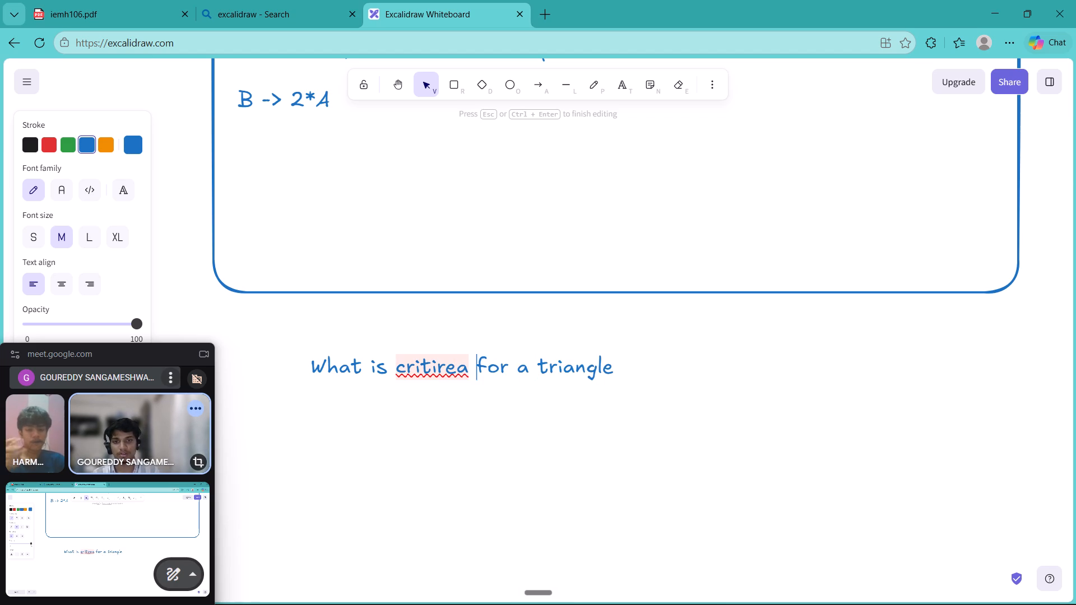
{"action": "key", "text": "ctrl+Right"}
{"action": "type", "text": "the sides of"}
{"action": "key", "text": "space"}
{"action": "key", "text": "ctrl+Right"}
{"action": "key", "text": "ctrl+Right"}
{"action": "key", "text": "ctrl+Right"}
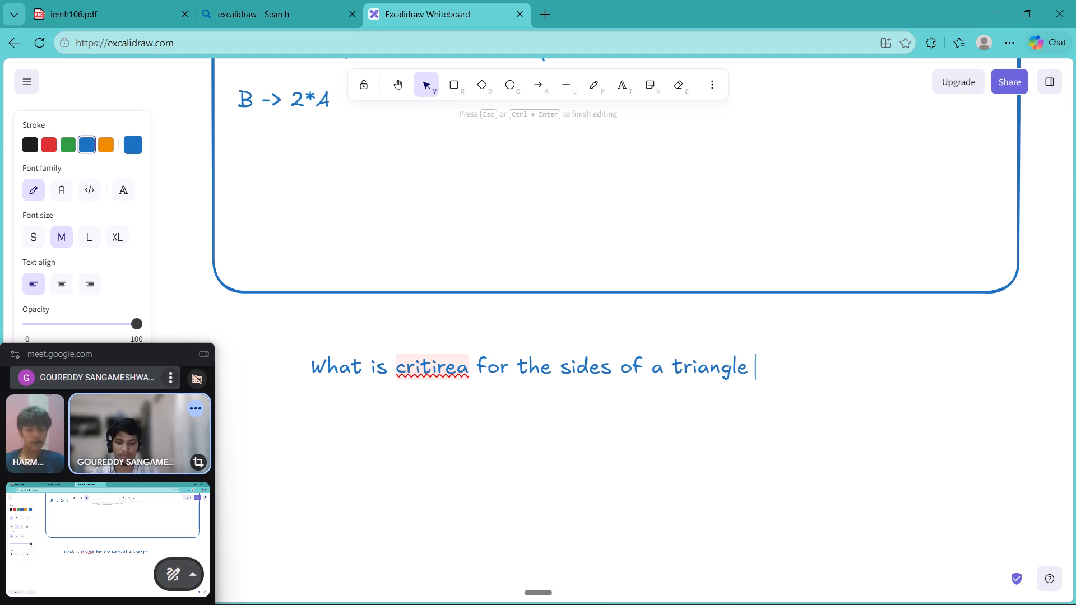
{"action": "key", "text": "shift+greater"}
{"action": "key", "text": "shift+BackSpace"}
{"action": "key", "text": "shift+bar"}
{"action": "key", "text": "BackSpace"}
{"action": "key", "text": "BackSpace"}
{"action": "key", "text": "shift+question"}
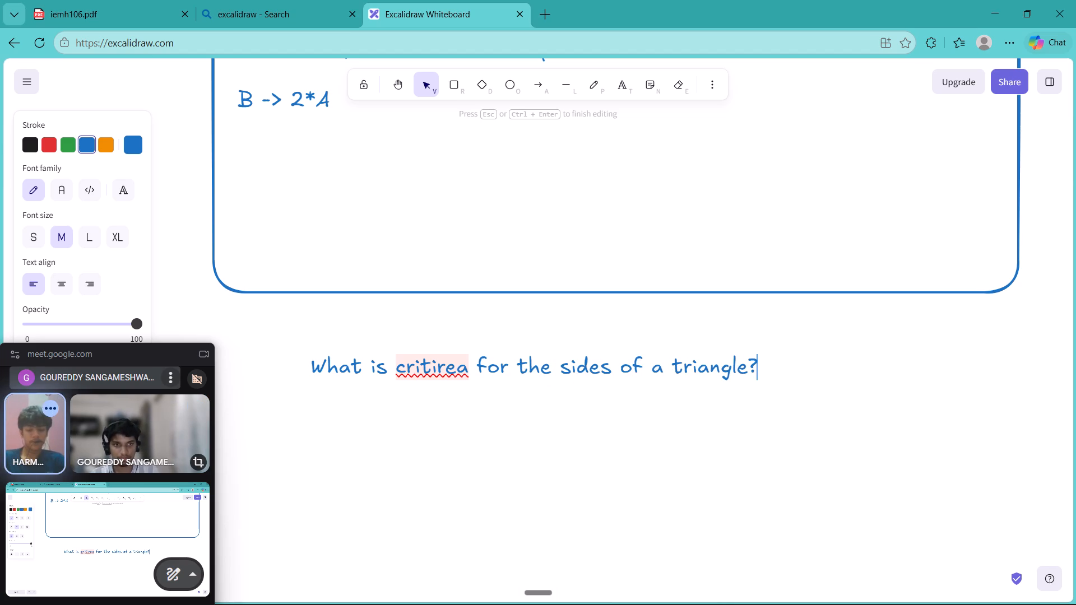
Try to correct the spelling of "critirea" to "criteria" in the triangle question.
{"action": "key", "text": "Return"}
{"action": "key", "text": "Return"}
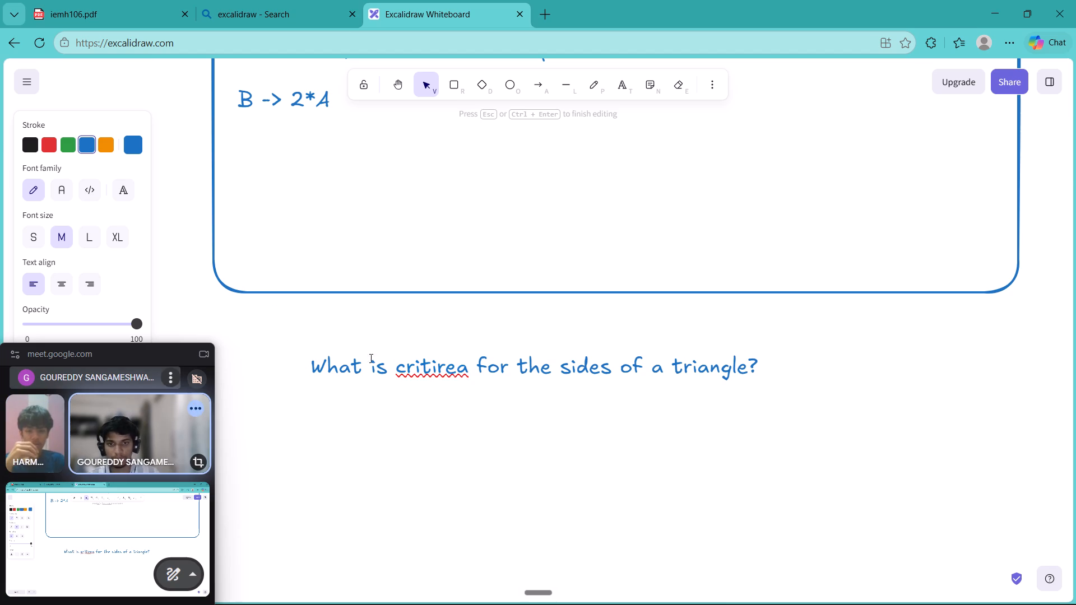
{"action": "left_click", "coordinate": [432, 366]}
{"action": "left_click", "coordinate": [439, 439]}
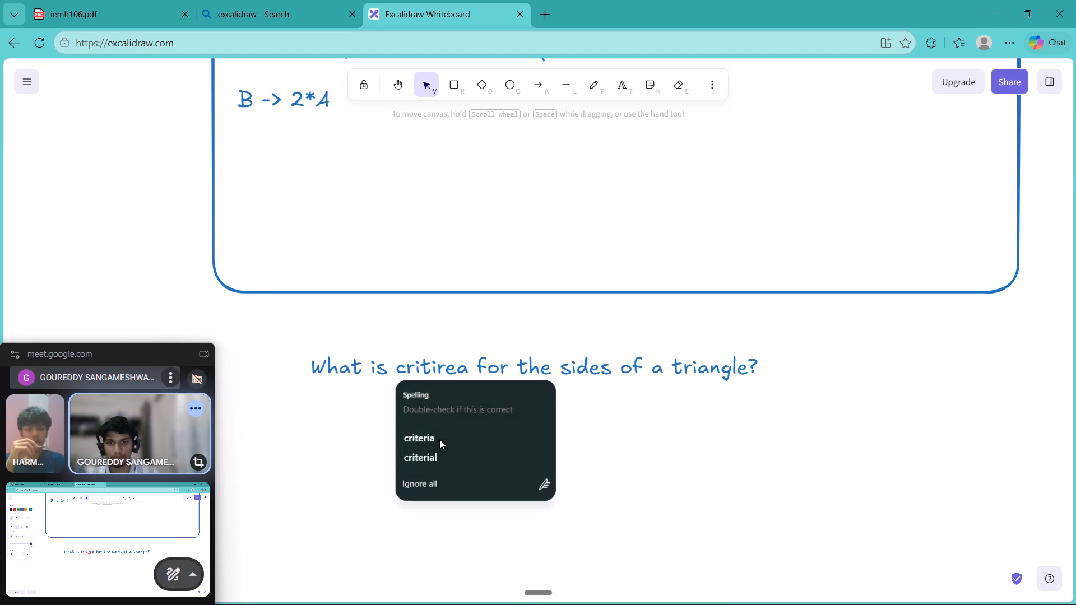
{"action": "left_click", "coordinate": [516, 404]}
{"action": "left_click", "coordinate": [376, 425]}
Write "a,b,c ->" below the triangle question, leaving one blank line between them.
{"action": "left_click", "coordinate": [338, 401]}
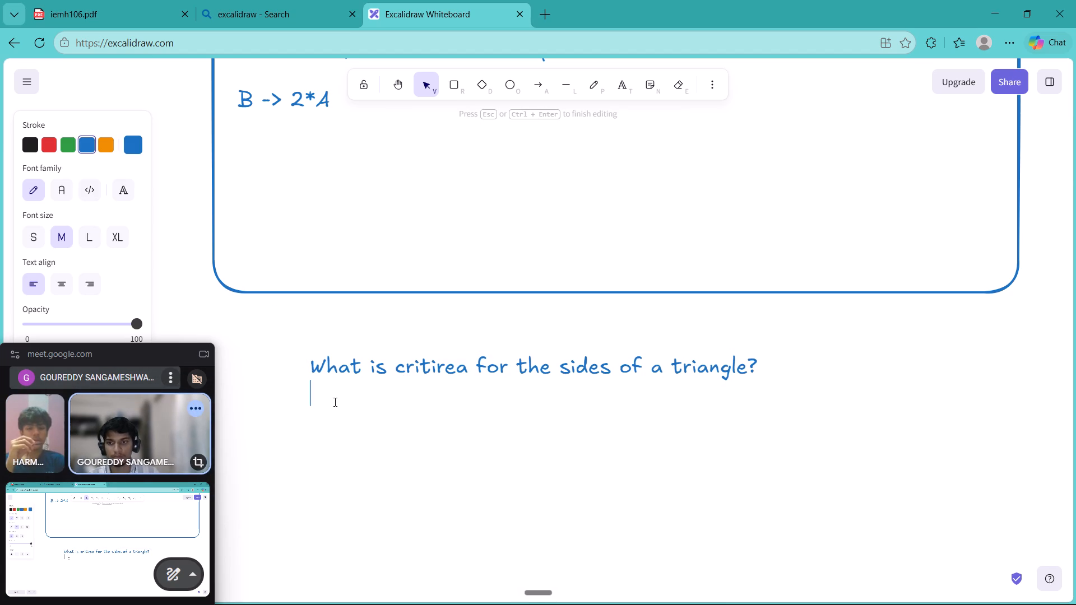
{"action": "key", "text": "Return"}
{"action": "type", "text": "a,"}
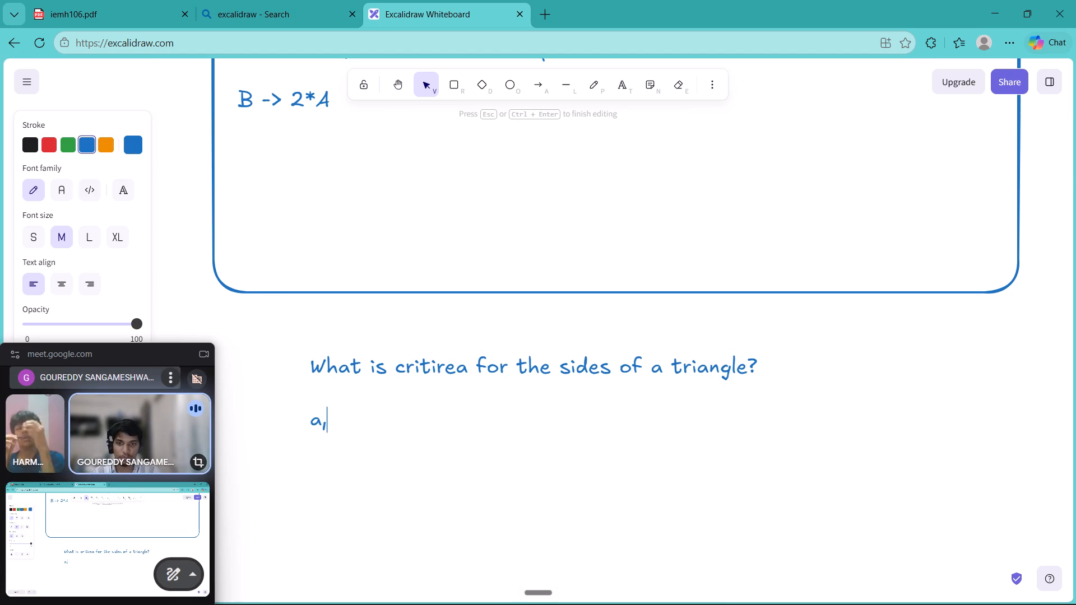
{"action": "type", "text": "b,c"}
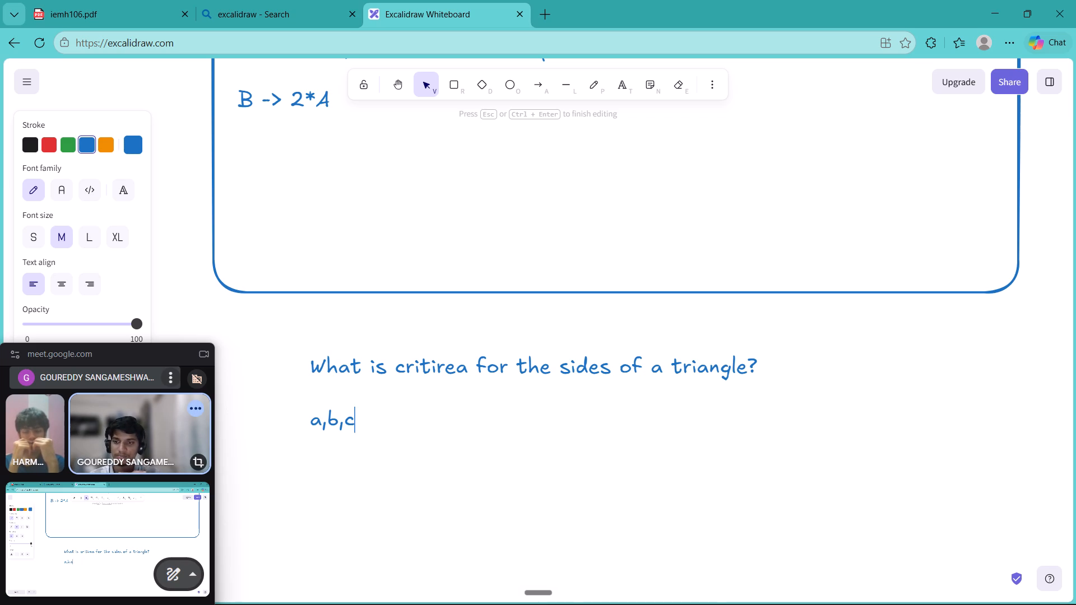
{"action": "key", "text": "space"}
{"action": "type", "text": "->"}
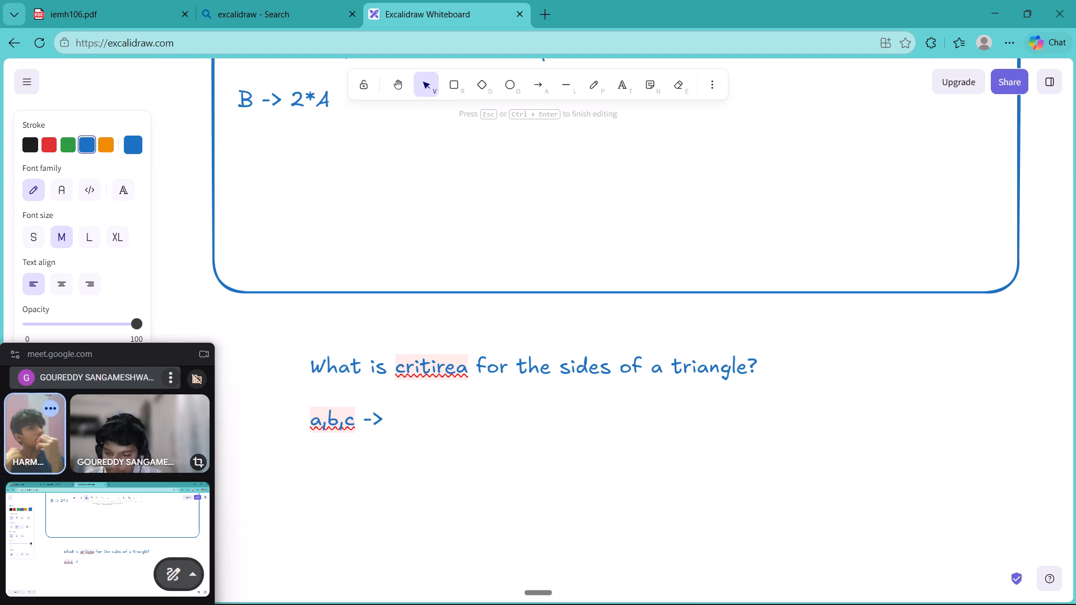
Below the "a,b,c ->" line, after two blank lines, begin the rule with "Sum of any two sides of a triang".
{"action": "key", "text": "Return"}
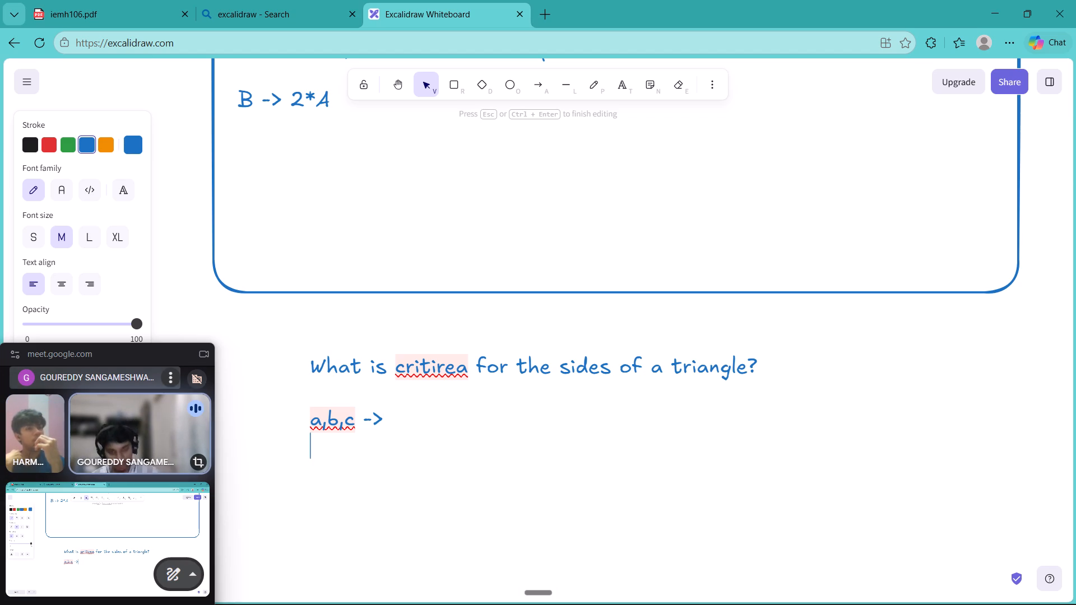
{"action": "key", "text": "Return"}
{"action": "key", "text": "Return"}
{"action": "scroll", "coordinate": [415, 402], "scroll_direction": "down", "scroll_amount": 3}
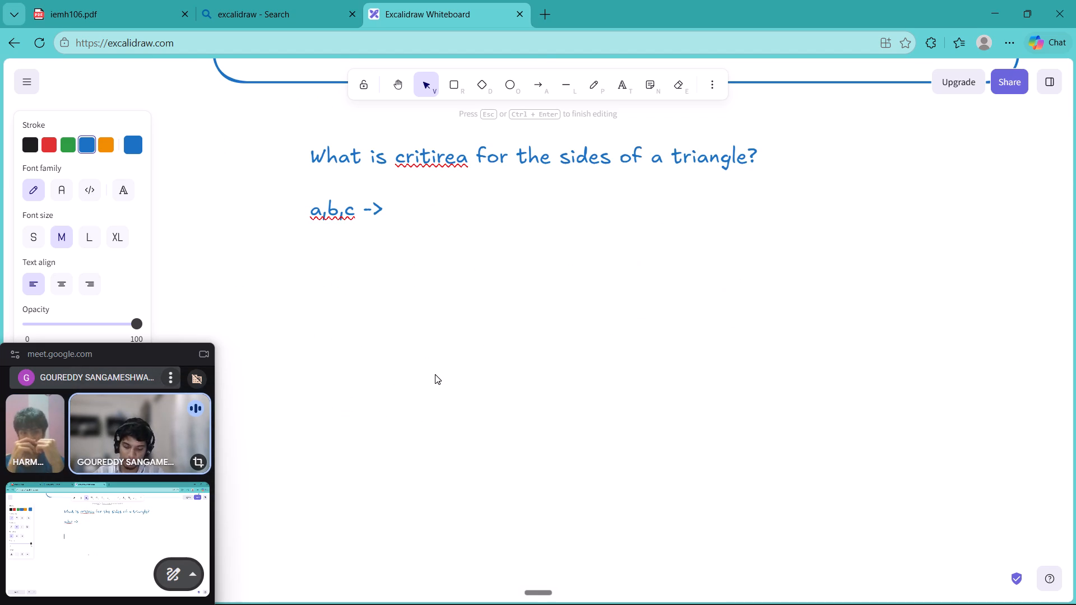
{"action": "type", "text": "Sum of"}
{"action": "key", "text": "space"}
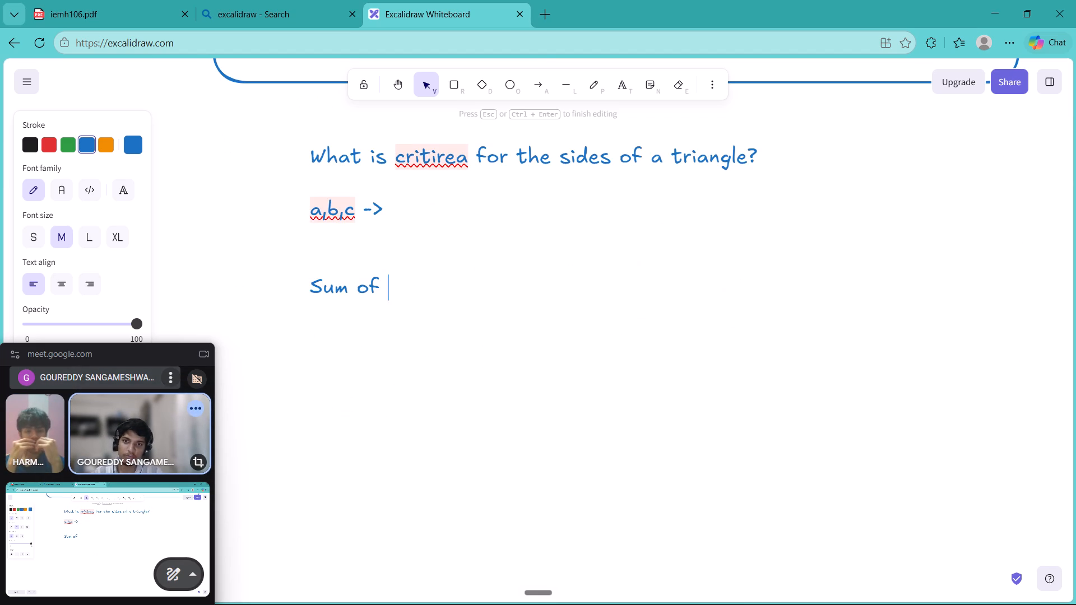
{"action": "type", "text": "any two sides of a triabnl"}
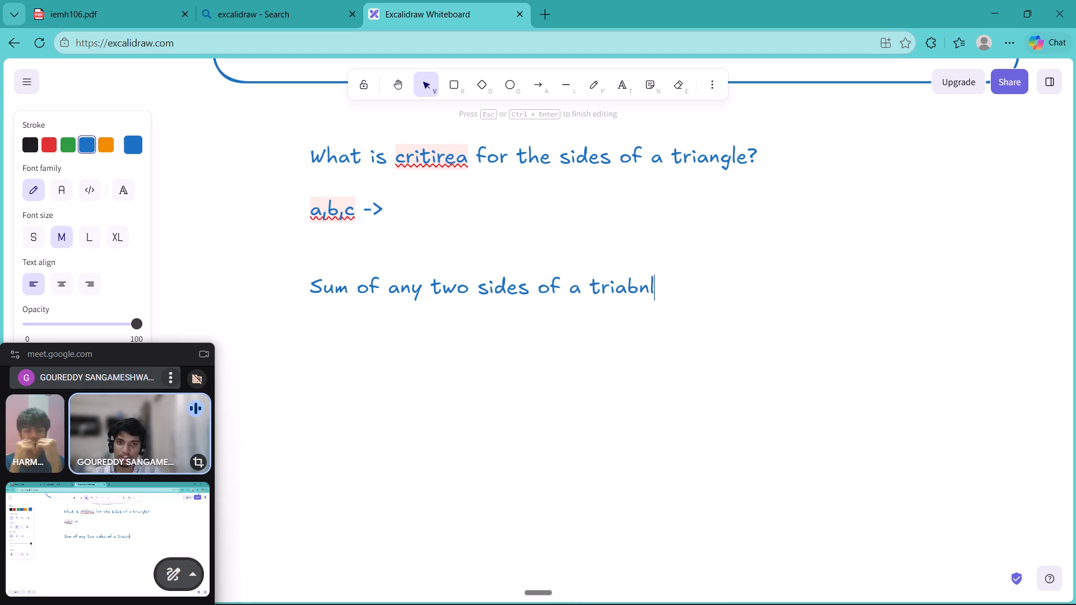
{"action": "key", "text": "BackSpace"}
{"action": "key", "text": "BackSpace"}
{"action": "key", "text": "BackSpace"}
{"action": "type", "text": "bn"}
{"action": "key", "text": "BackSpace"}
{"action": "key", "text": "BackSpace"}
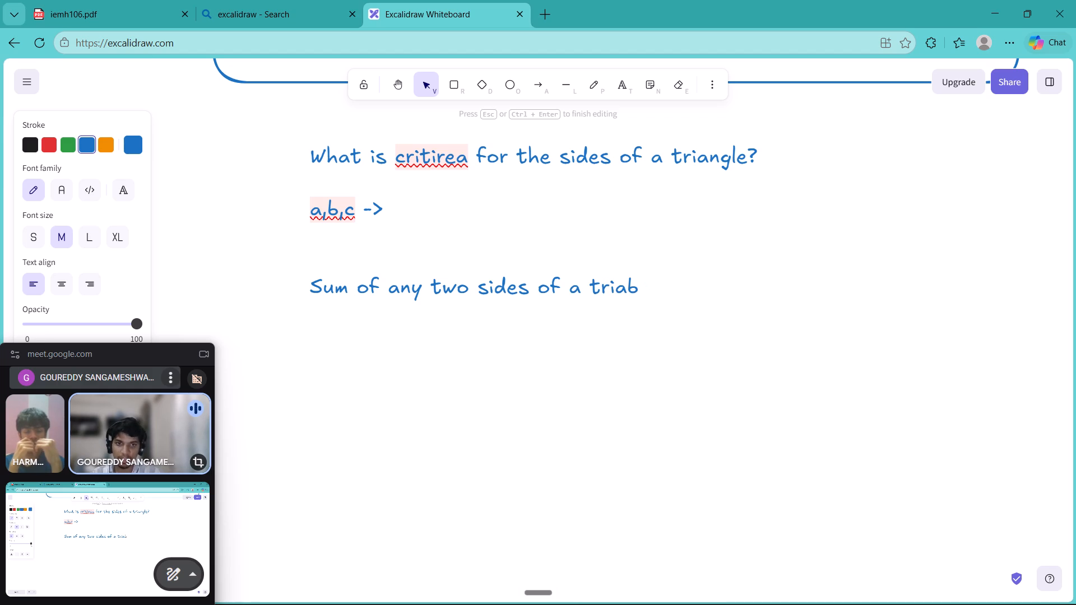
{"action": "type", "text": "nle"}
{"action": "key", "text": "space"}
{"action": "key", "text": "BackSpace"}
{"action": "key", "text": "BackSpace"}
{"action": "key", "text": "BackSpace"}
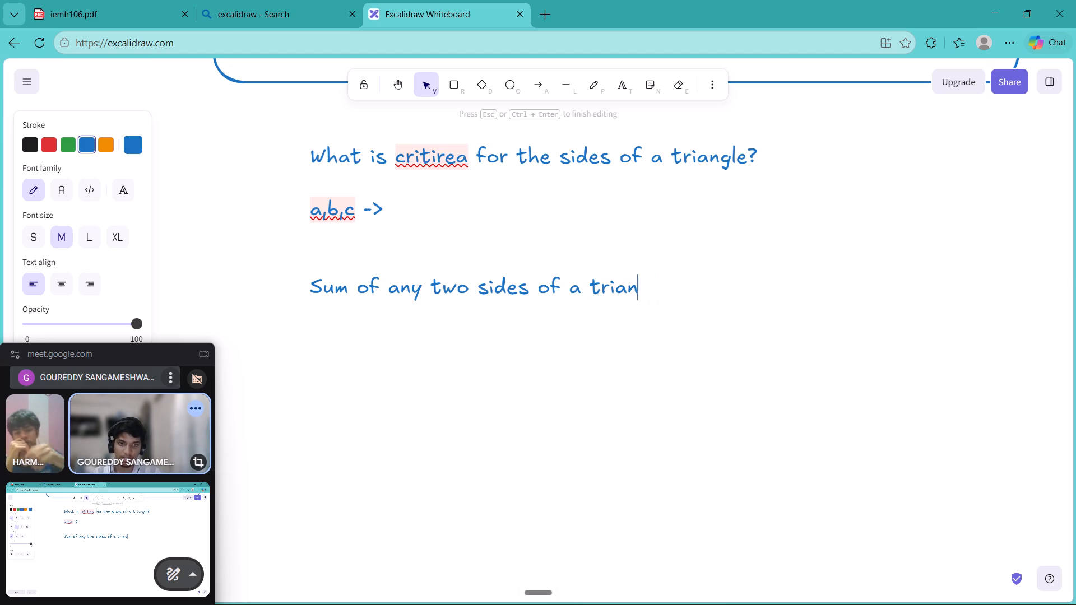
{"action": "type", "text": "gkle"}
{"action": "key", "text": "BackSpace"}
{"action": "key", "text": "BackSpace"}
{"action": "key", "text": "BackSpace"}
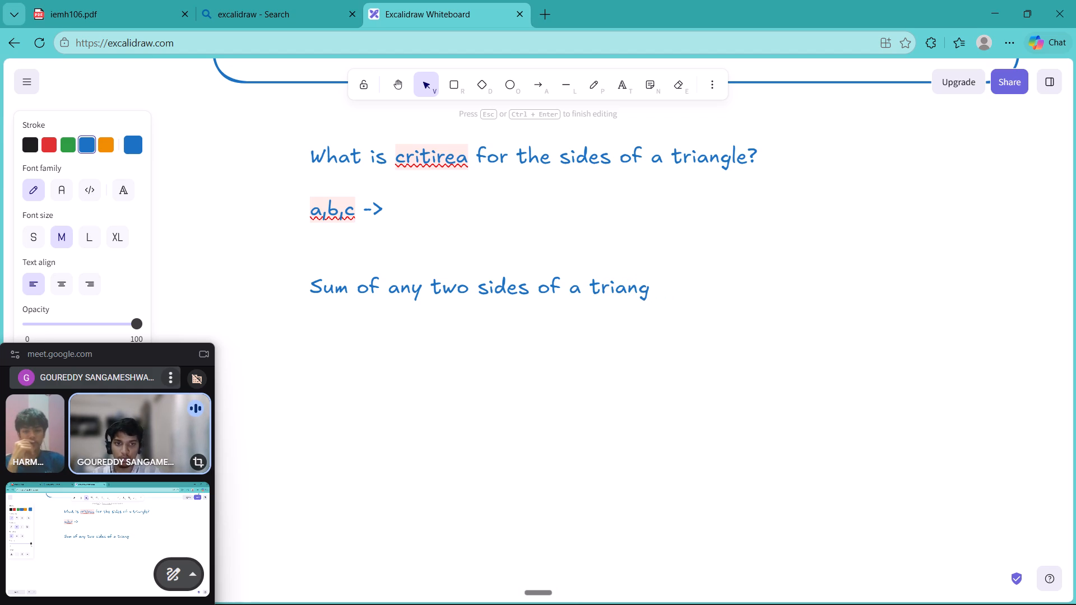
Complete the word "triangle" and finish the rule with "is always greater than or equal to third state.".
{"action": "type", "text": "le is always grr"}
{"action": "key", "text": "BackSpace"}
{"action": "type", "text": "eater the"}
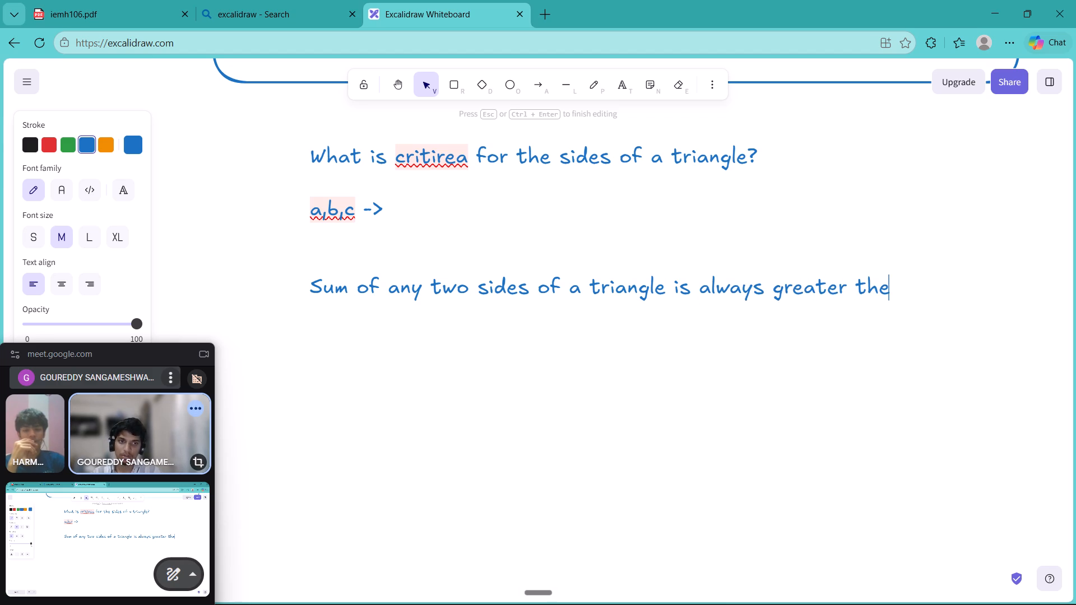
{"action": "key", "text": "BackSpace"}
{"action": "type", "text": "an"}
{"action": "key", "text": "space"}
{"action": "type", "text": "or equal"}
{"action": "key", "text": "space"}
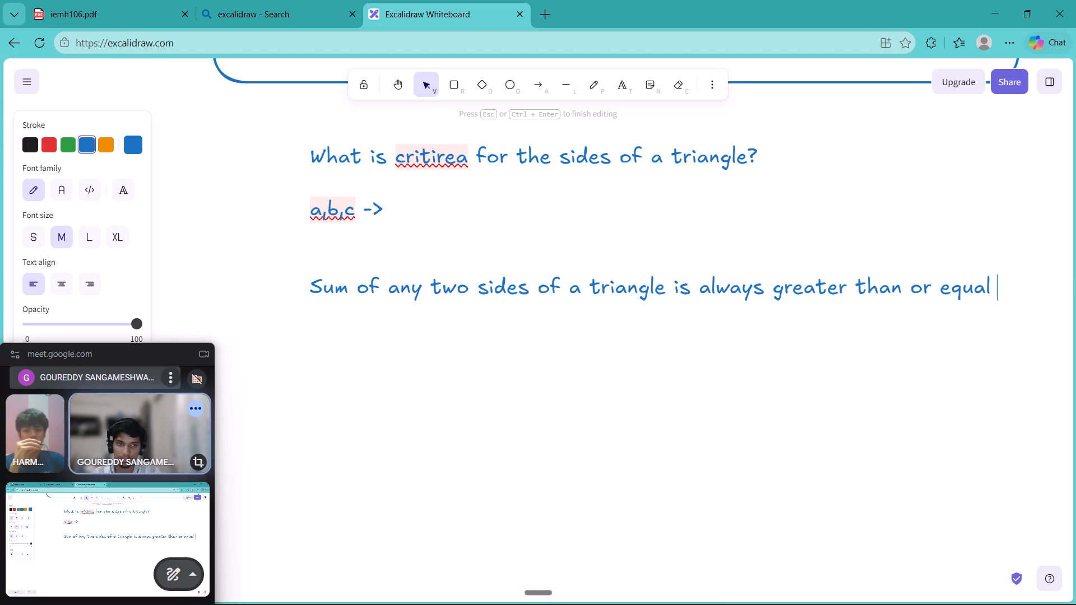
{"action": "type", "text": "to third state"}
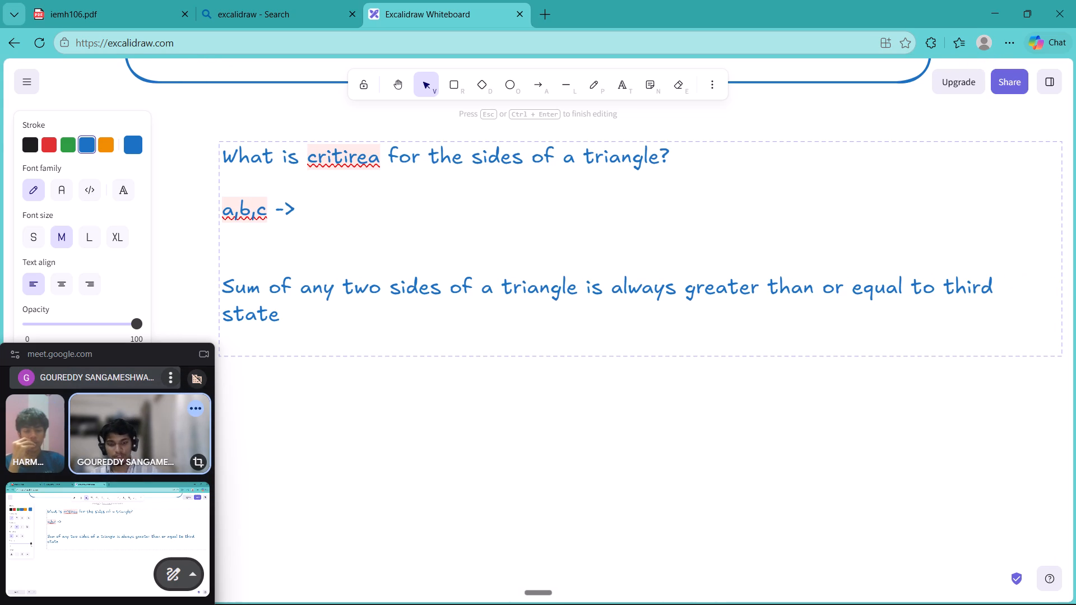
{"action": "key", "text": "period"}
Add the example "1,1,1 -> yes" below the rule, separated by a blank line.
{"action": "key", "text": "Return"}
{"action": "key", "text": "Return"}
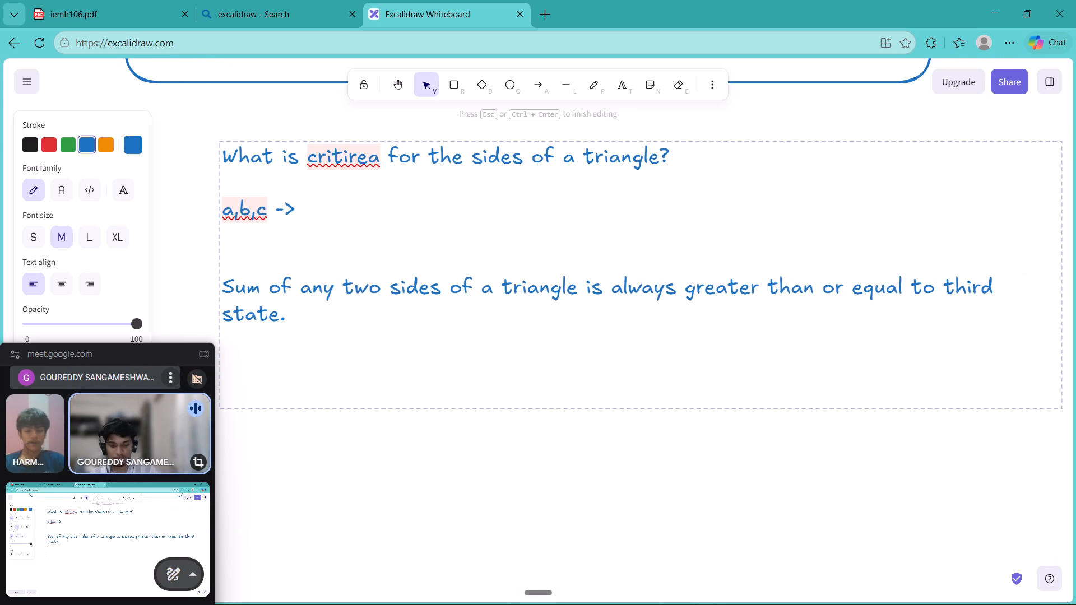
{"action": "type", "text": "1,1,1"}
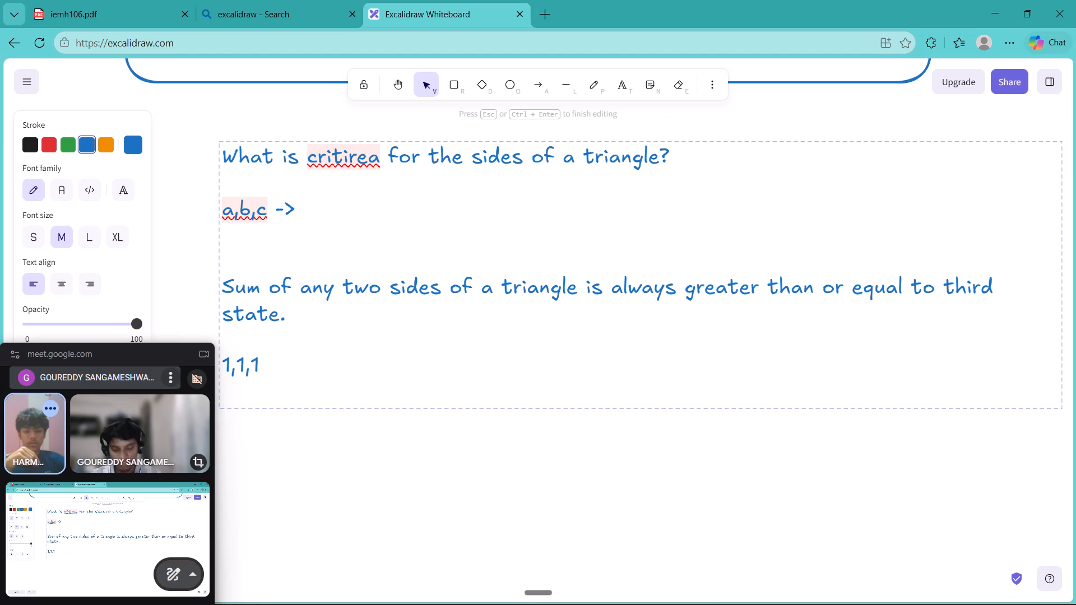
{"action": "key", "text": "space"}
{"action": "type", "text": "->"}
{"action": "key", "text": "space"}
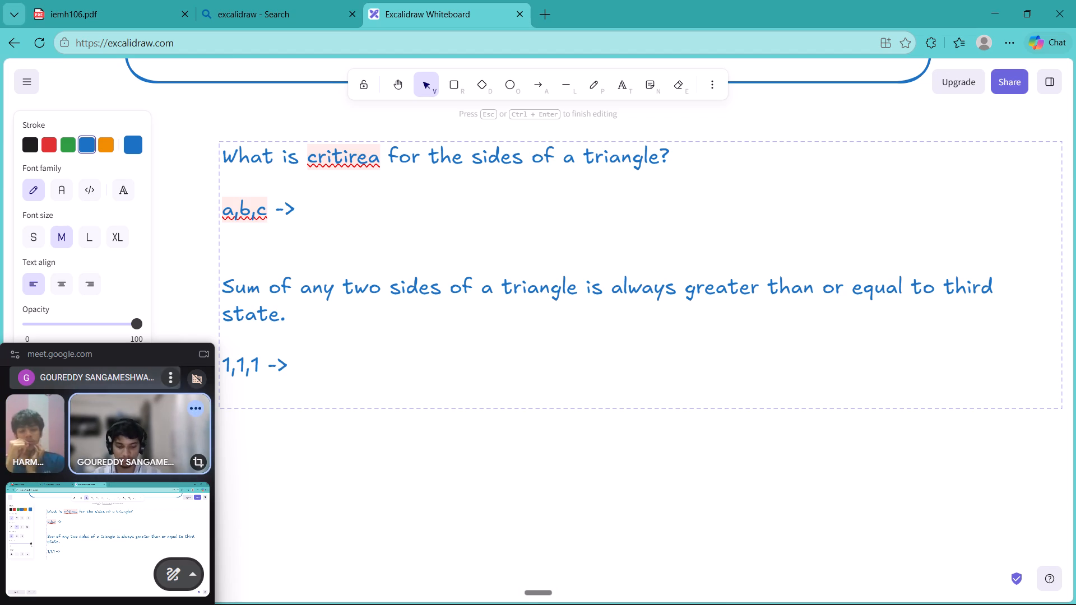
{"action": "key", "text": "e"}
{"action": "key", "text": "BackSpace"}
{"action": "type", "text": "yes"}
Add a second example line, "5,1,2 ->", below the first with a blank line between, leaving its answer empty.
{"action": "key", "text": "Return"}
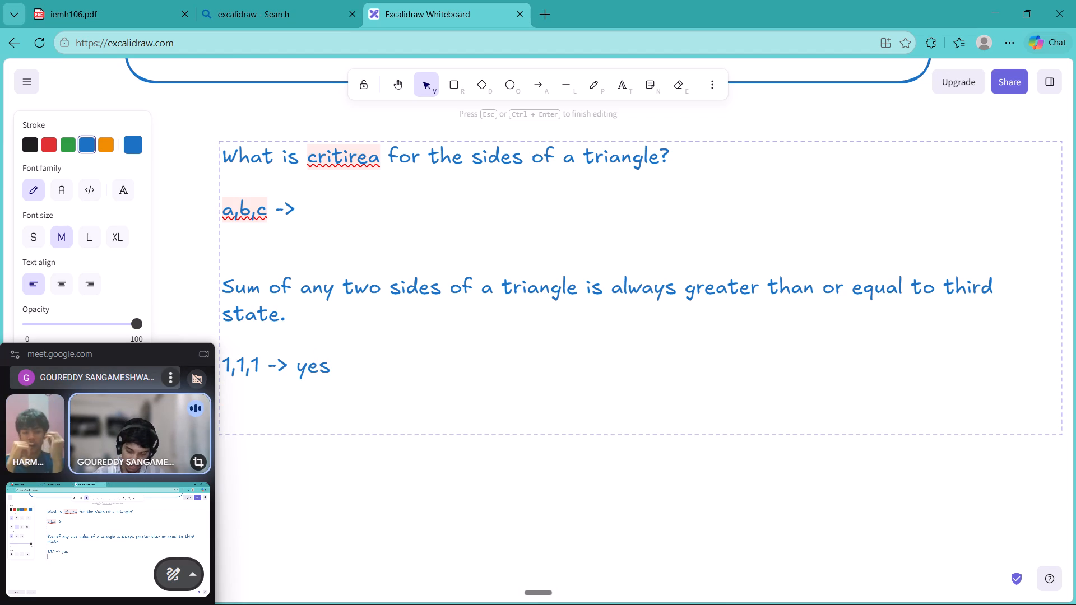
{"action": "key", "text": "Return"}
{"action": "type", "text": "5,1,2"}
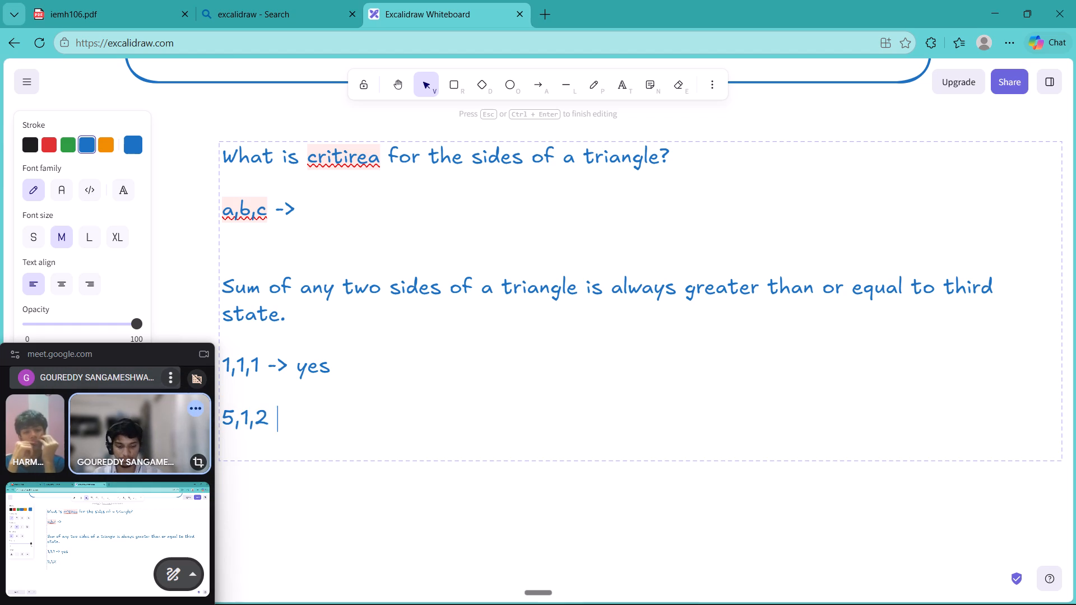
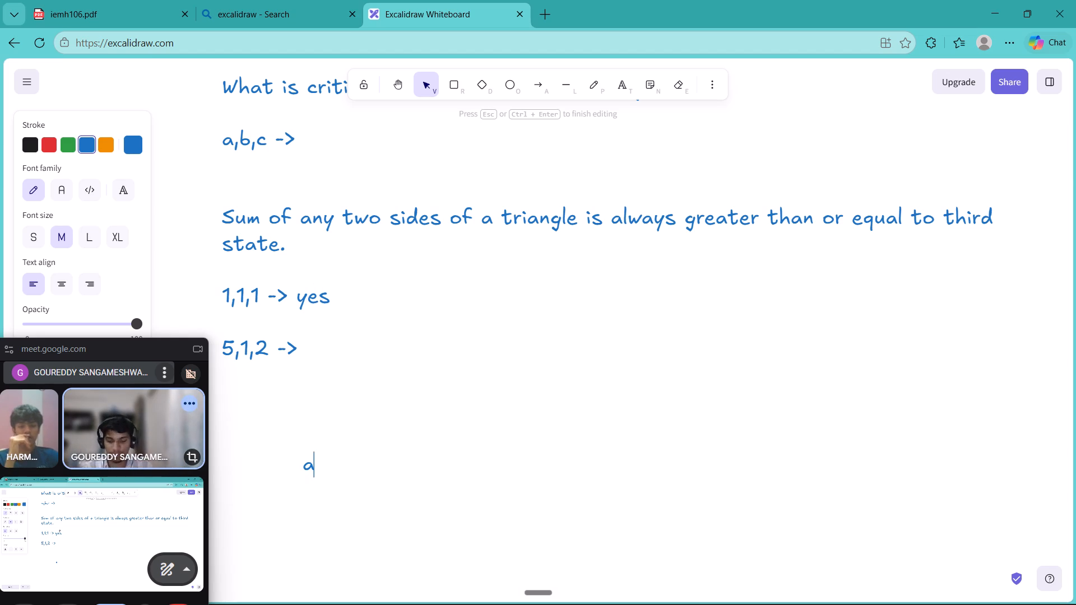
Complete the new text below the examples as the side inequalities "a+b > c, b+c>a, c+a>b".
{"action": "type", "text": "+b > c,"}
{"action": "key", "text": "space"}
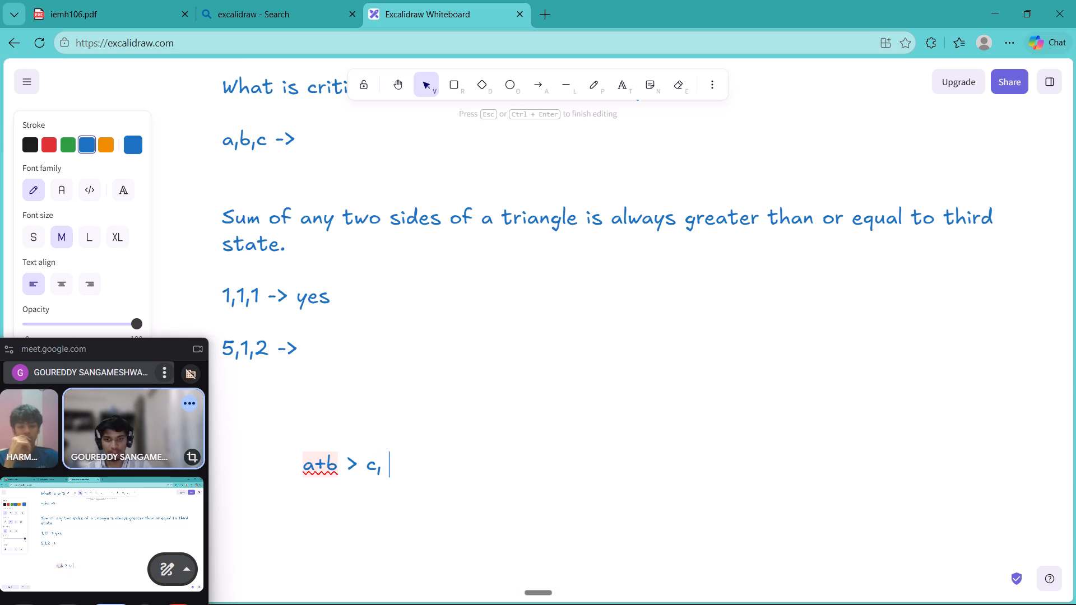
{"action": "type", "text": "b+c"}
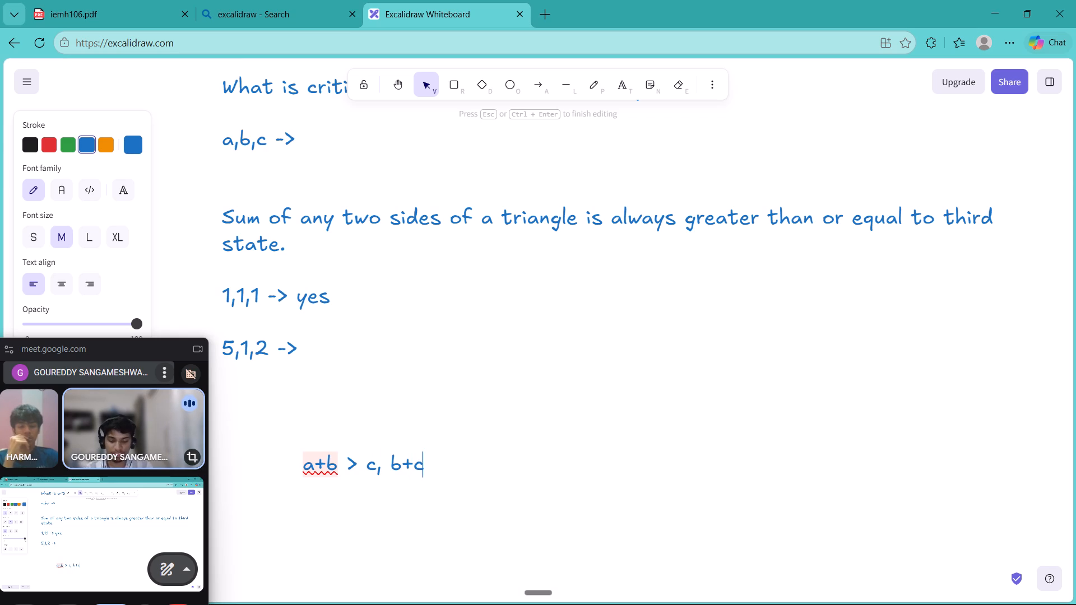
{"action": "type", "text": ">a,"}
{"action": "key", "text": "space"}
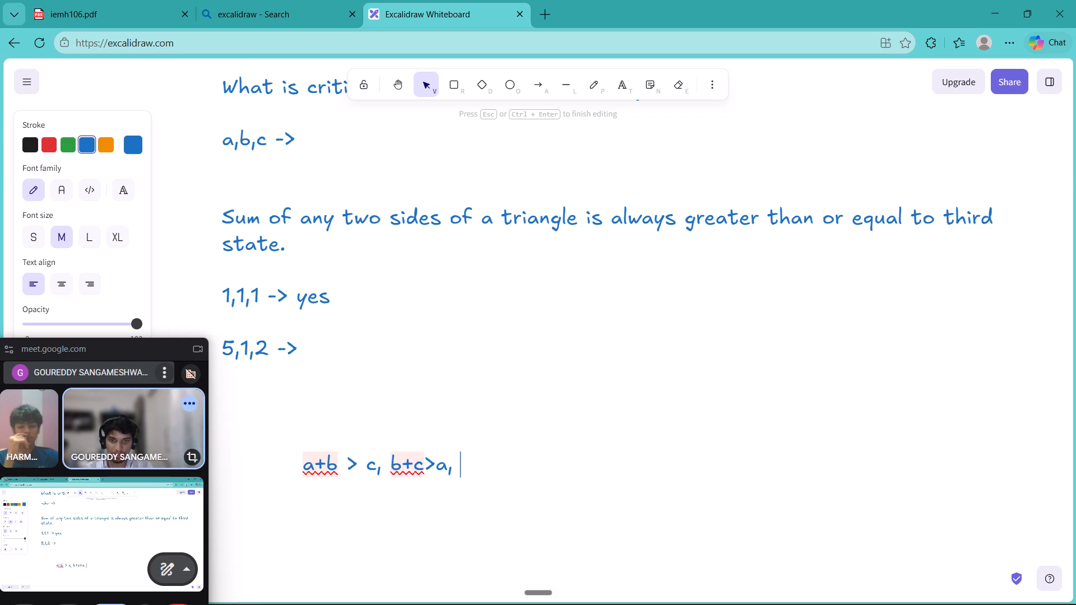
{"action": "type", "text": "c="}
{"action": "key", "text": "BackSpace"}
{"action": "type", "text": "+a>b"}
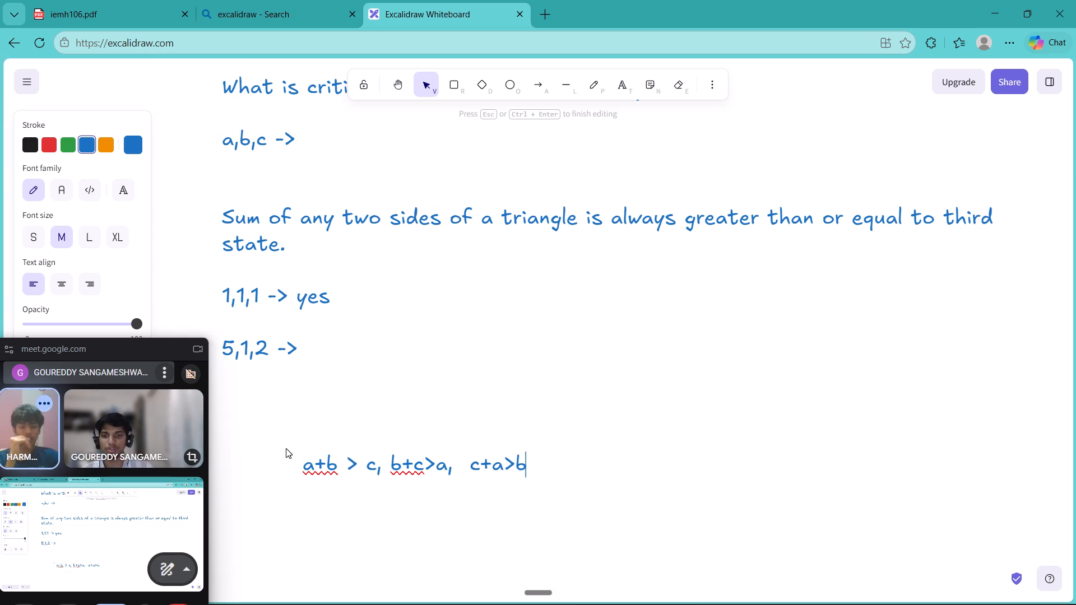
Reopen the rule text and point through the three side values of the 1,1,1 example to check them against the inequalities.
{"action": "double_click", "coordinate": [230, 295]}
{"action": "left_click", "coordinate": [229, 294]}
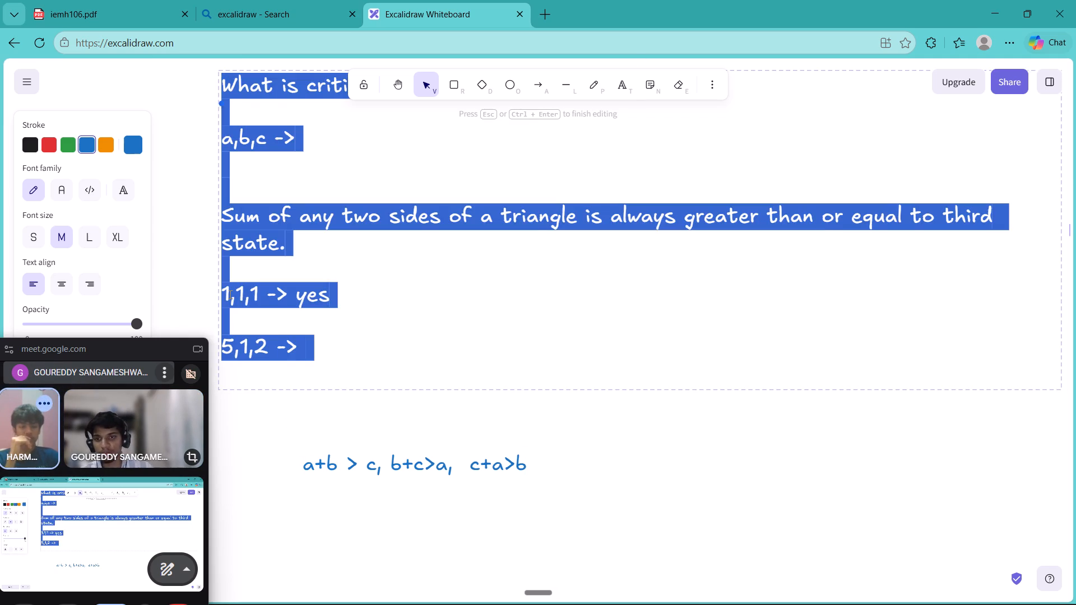
{"action": "left_click_drag", "start_coordinate": [226, 294], "coordinate": [242, 294]}
{"action": "left_click", "coordinate": [260, 295]}
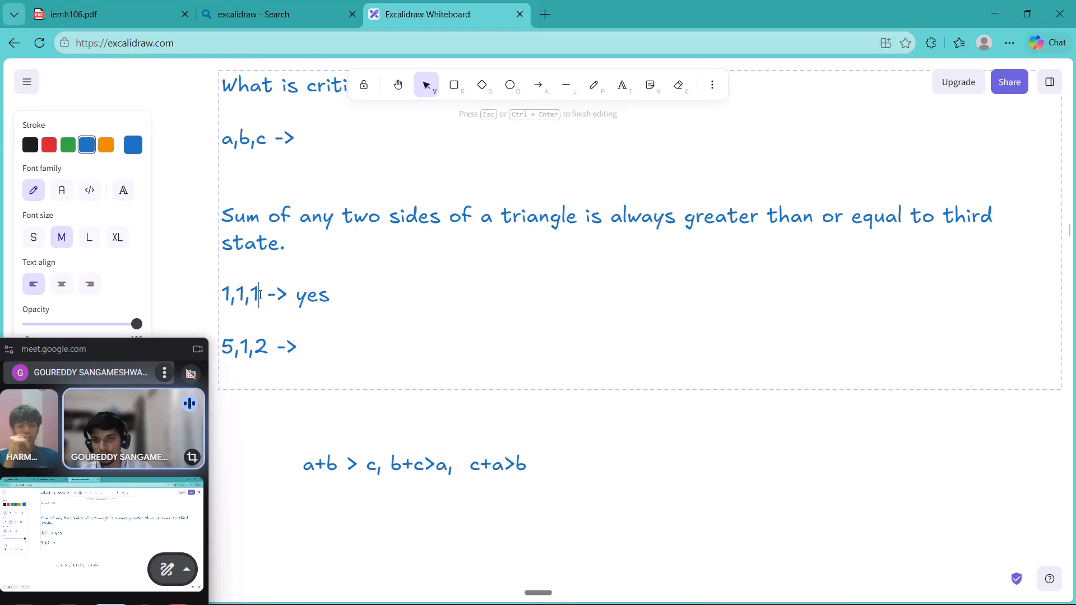
{"action": "left_click_drag", "start_coordinate": [234, 294], "coordinate": [261, 295]}
{"action": "left_click_drag", "start_coordinate": [226, 299], "coordinate": [220, 298]}
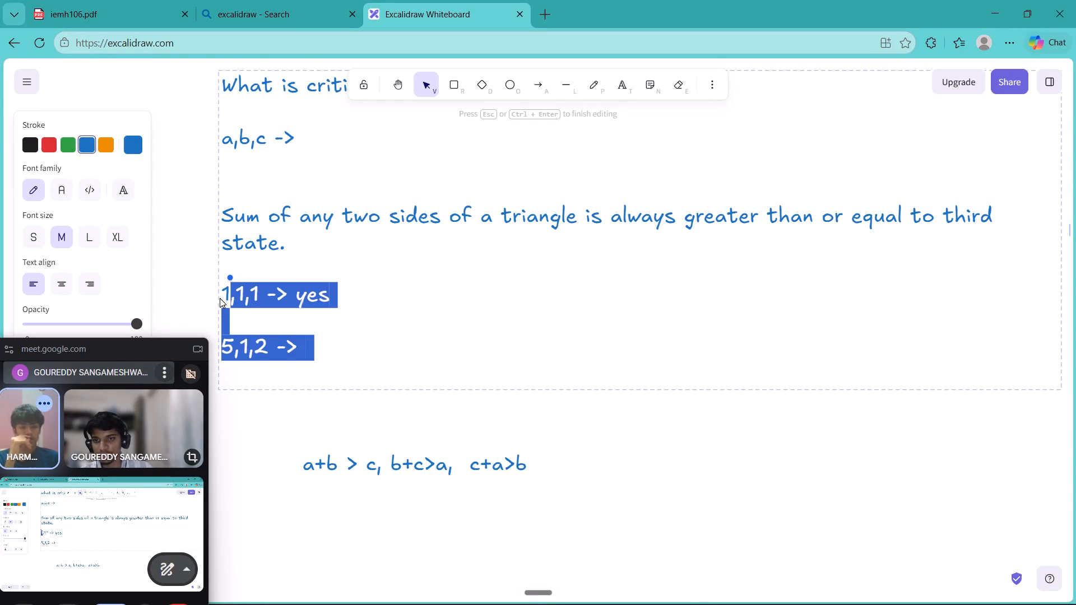
{"action": "left_click_drag", "start_coordinate": [220, 298], "coordinate": [219, 298]}
{"action": "left_click", "coordinate": [242, 297]}
{"action": "left_click", "coordinate": [247, 298]}
{"action": "left_click", "coordinate": [226, 296]}
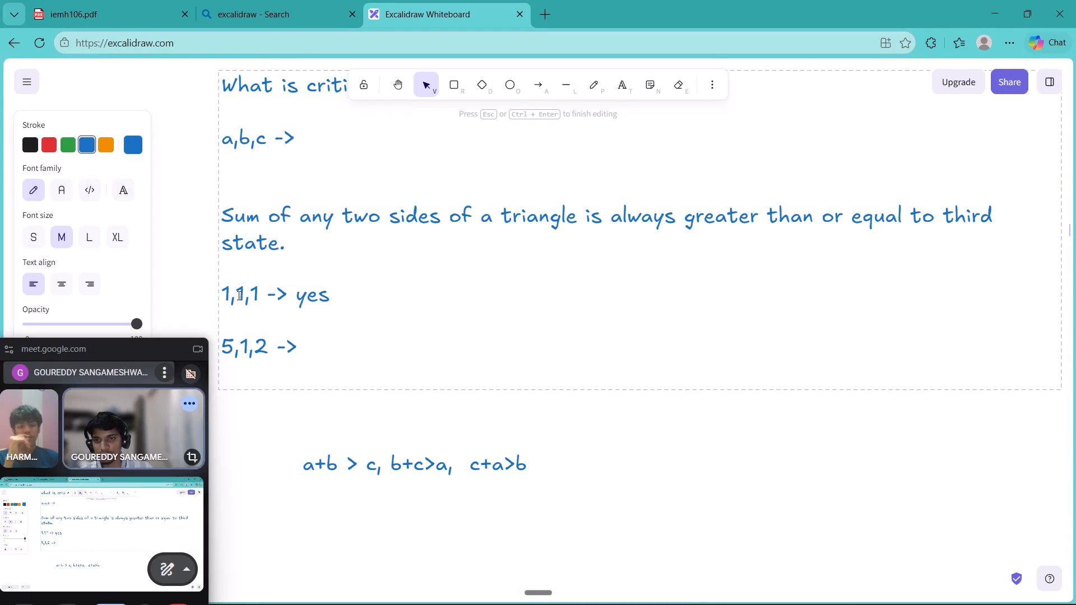
{"action": "left_click", "coordinate": [237, 295]}
{"action": "left_click", "coordinate": [271, 300]}
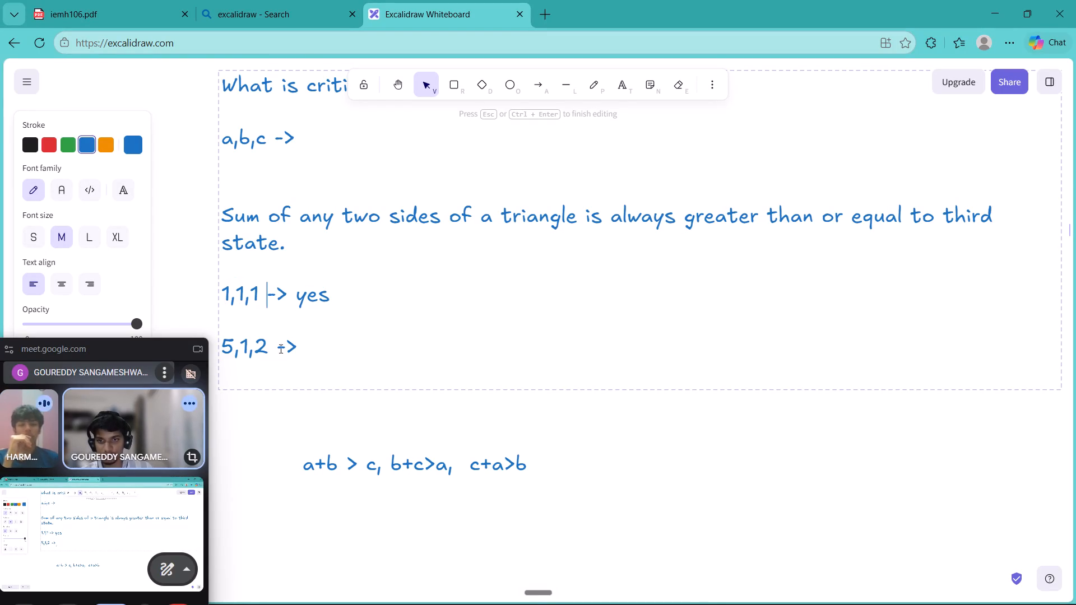
Cut the side values from the second example line, replace them with "2,3,2" and add the answer "yes".
{"action": "left_click_drag", "start_coordinate": [268, 345], "coordinate": [222, 345]}
{"action": "key", "text": "ctrl+x"}
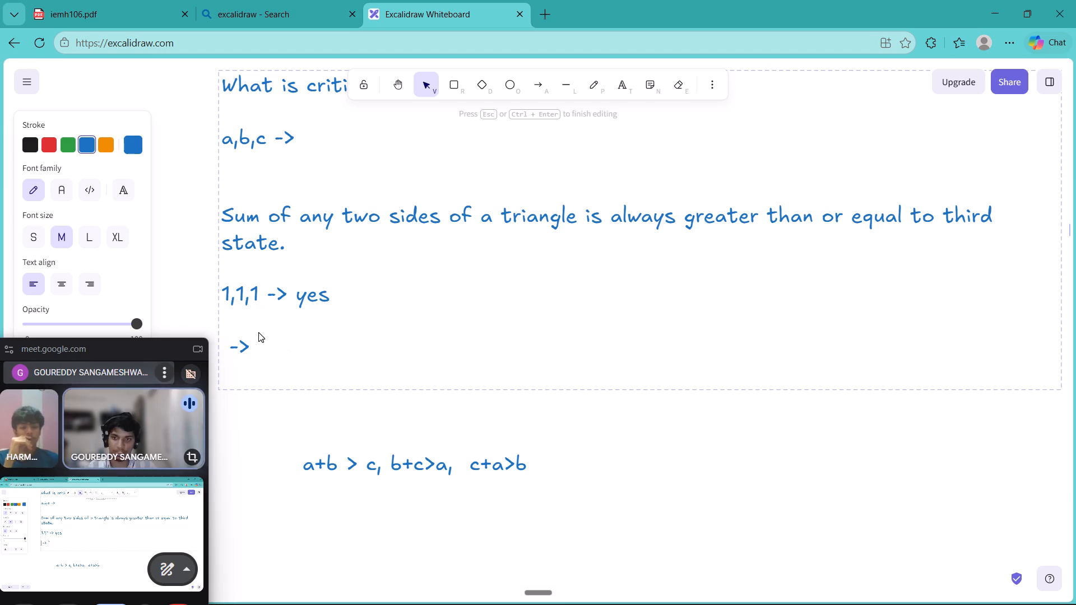
{"action": "type", "text": "2,"}
{"action": "key", "text": "3"}
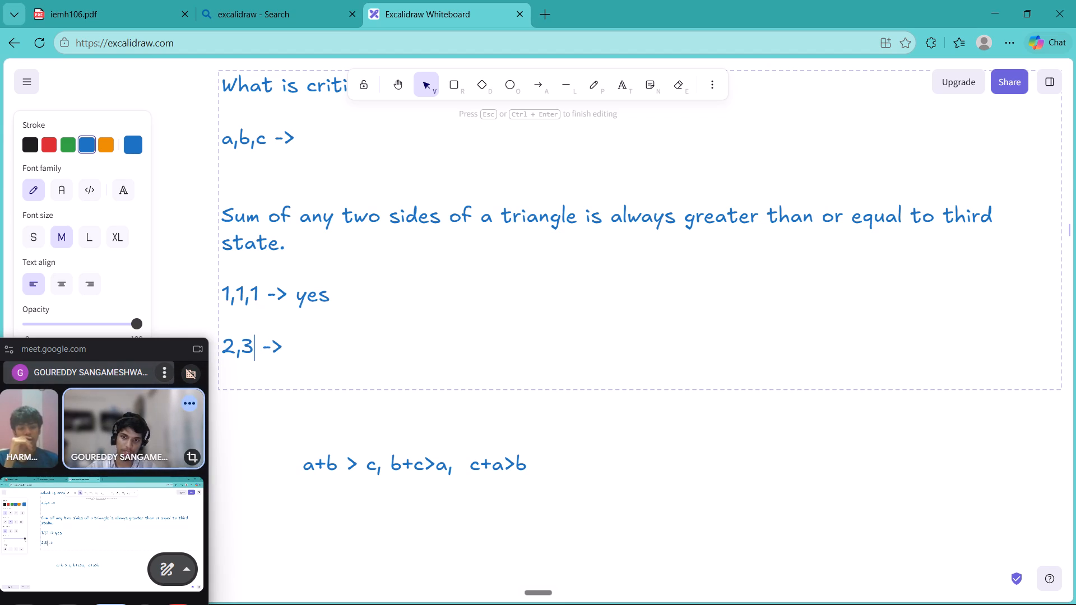
{"action": "key", "text": "comma"}
{"action": "key", "text": "2"}
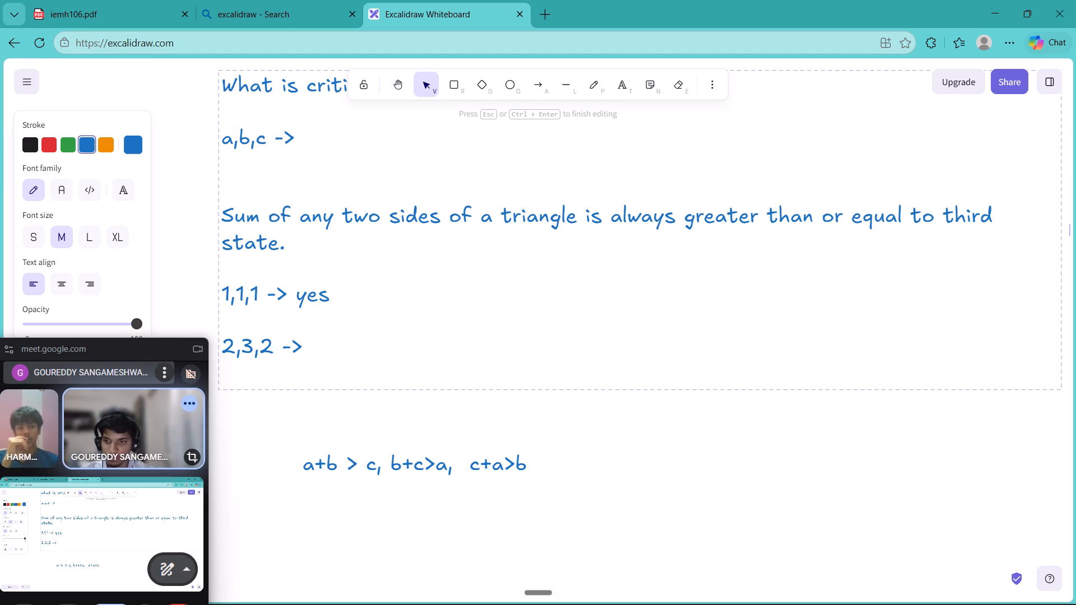
{"action": "key", "text": "Right"}
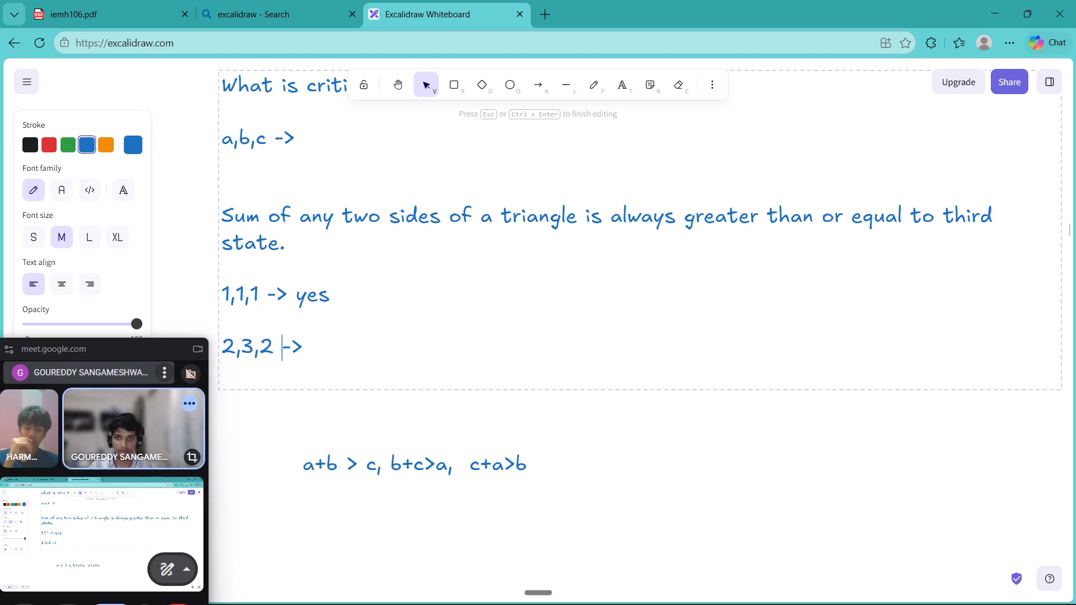
{"action": "key", "text": "Right"}
{"action": "key", "text": "Right"}
{"action": "key", "text": "Right"}
{"action": "type", "text": "yes"}
Add a third example line, "5,1,2 -> No", below the second with a blank line between, reusing the cut values.
{"action": "key", "text": "Return"}
{"action": "key", "text": "Return"}
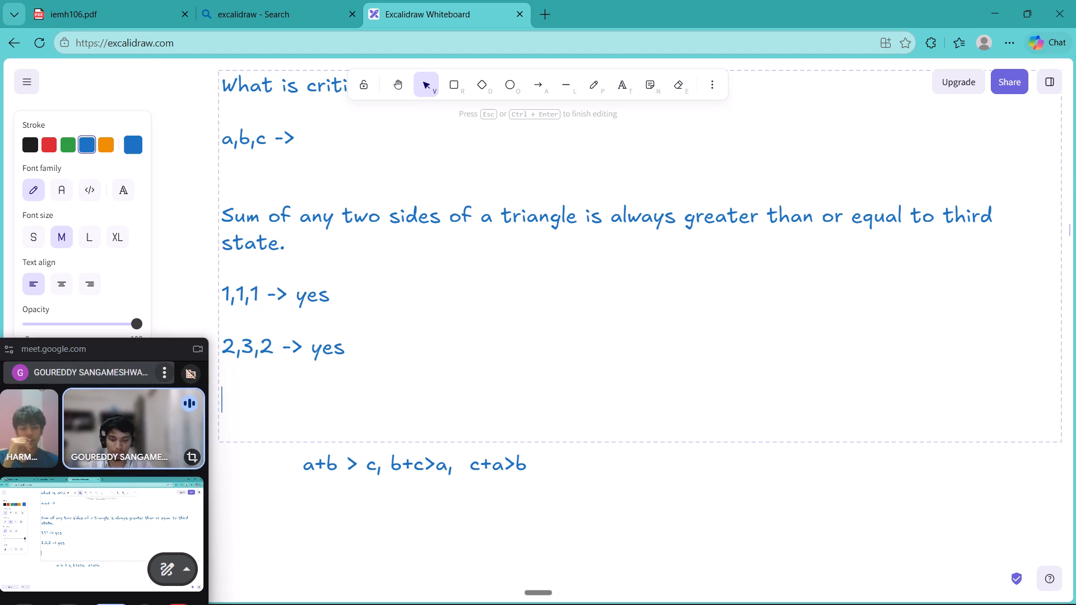
{"action": "key", "text": "ctrl+v"}
{"action": "key", "text": "space"}
{"action": "type", "text": "->"}
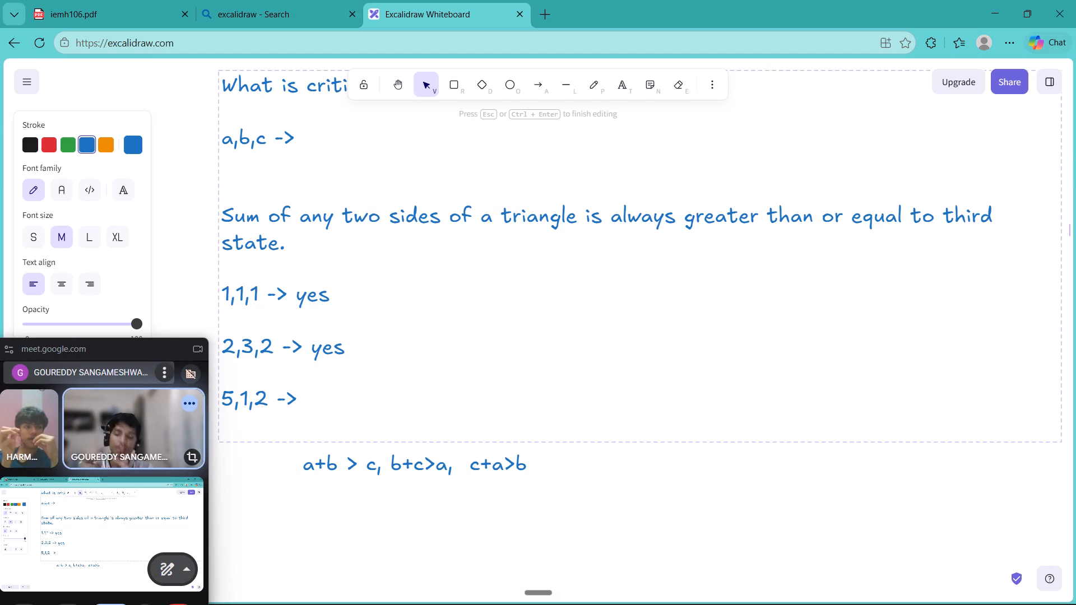
{"action": "key", "text": "space"}
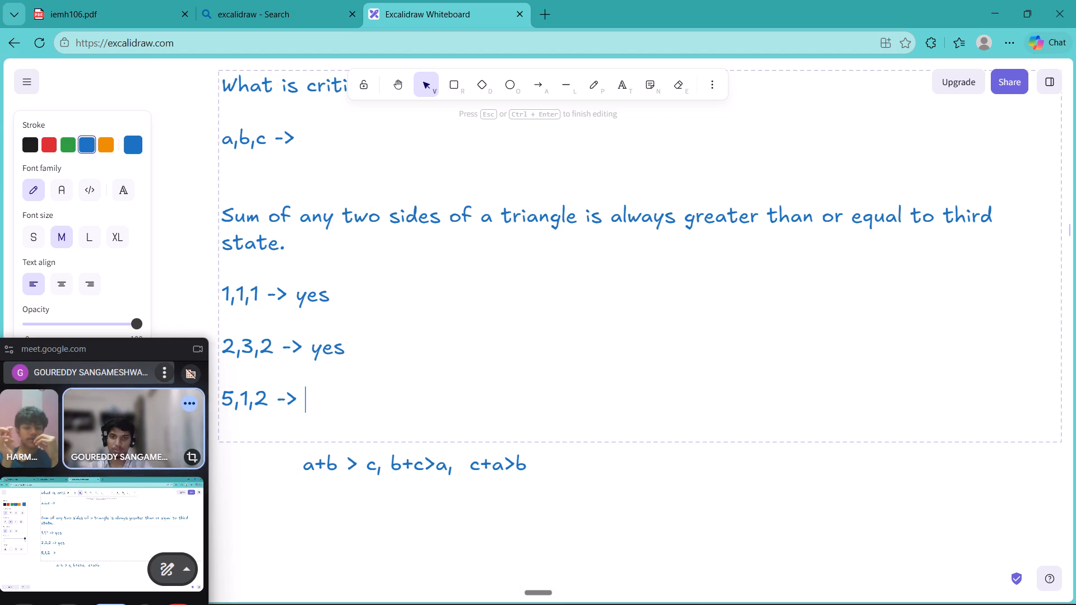
{"action": "type", "text": "No"}
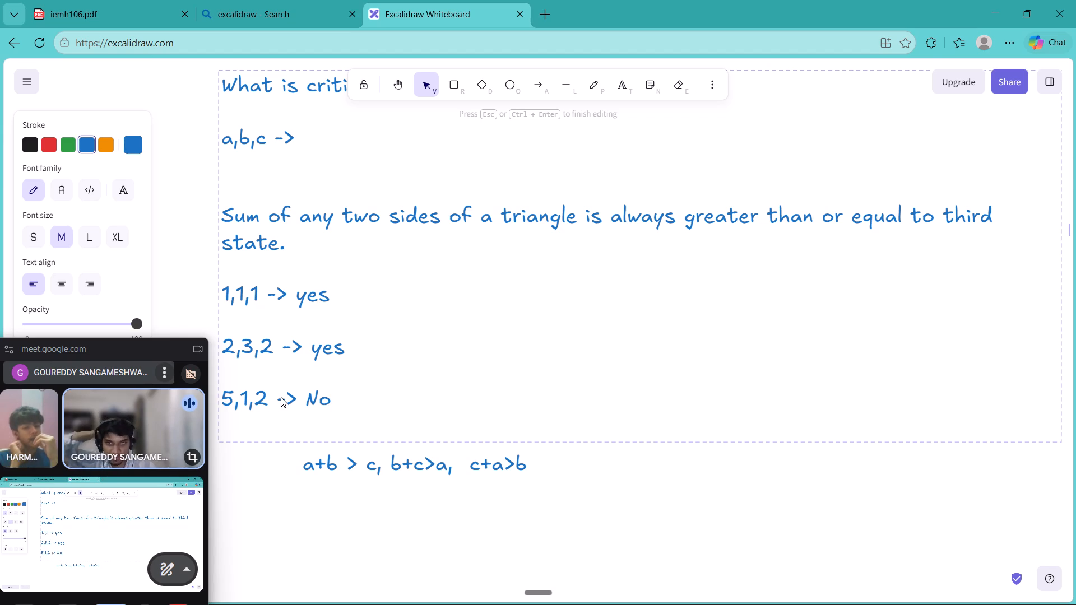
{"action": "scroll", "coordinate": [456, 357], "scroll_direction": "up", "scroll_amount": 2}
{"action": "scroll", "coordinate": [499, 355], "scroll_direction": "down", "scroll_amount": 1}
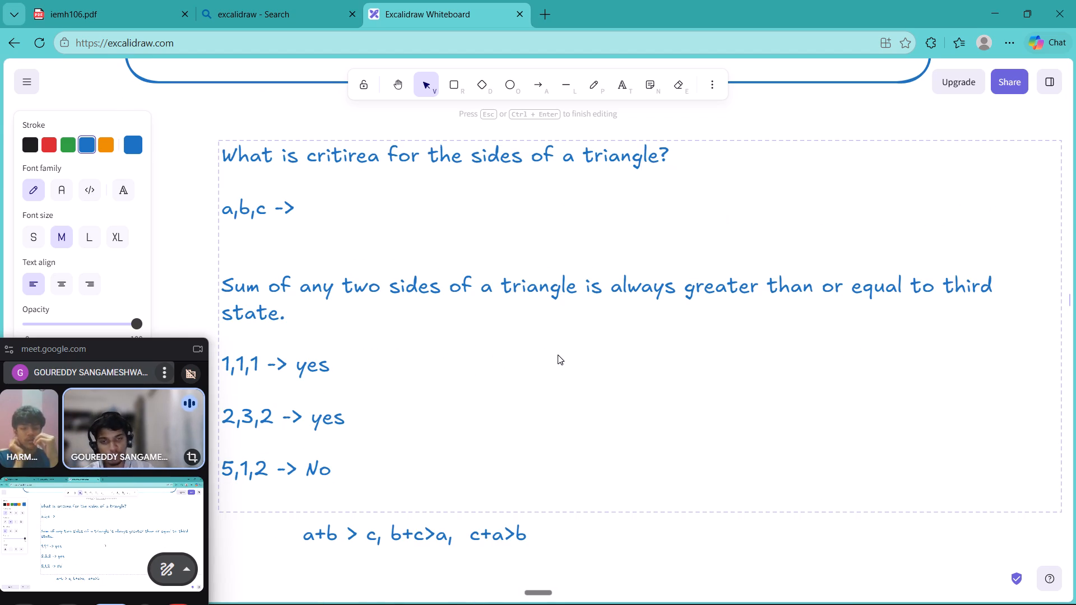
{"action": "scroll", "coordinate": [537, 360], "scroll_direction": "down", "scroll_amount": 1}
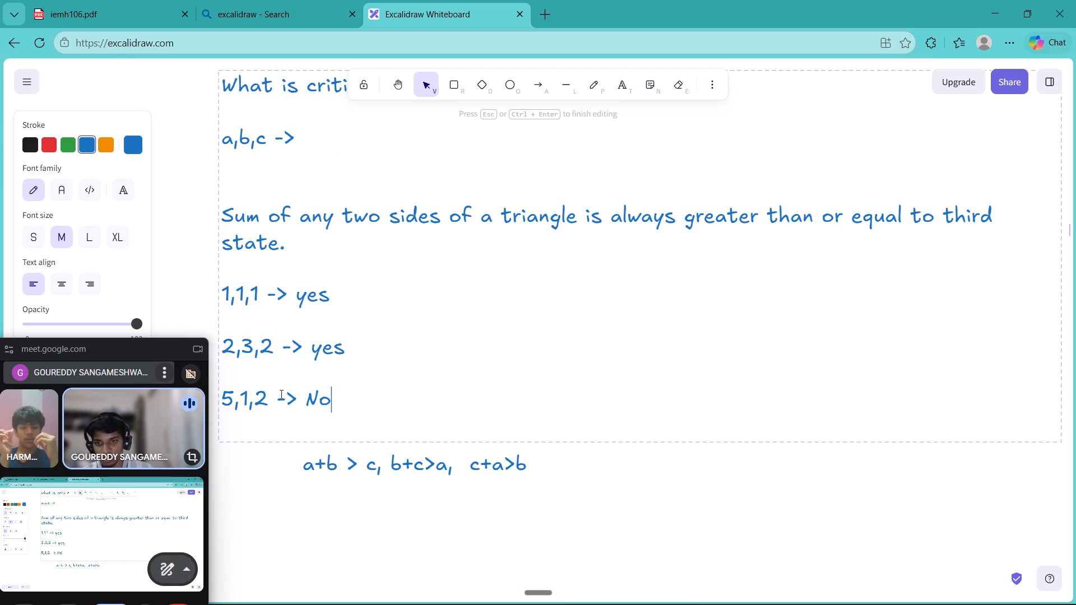
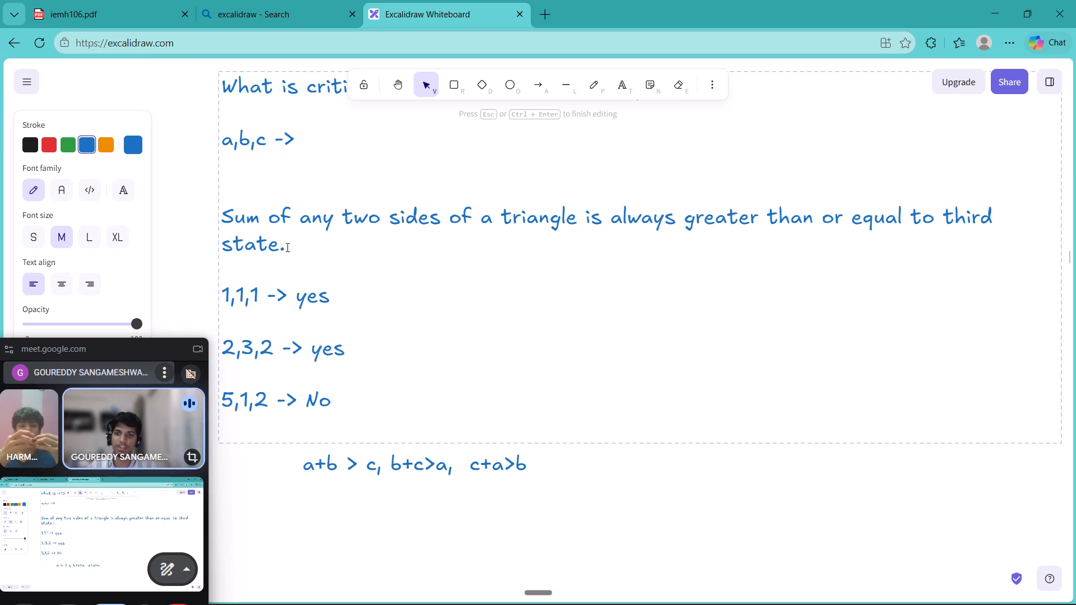
Highlight the rule sentence about the sum of any two triangle sides to point it out, then clear the highlight.
{"action": "left_click_drag", "start_coordinate": [303, 253], "coordinate": [222, 211]}
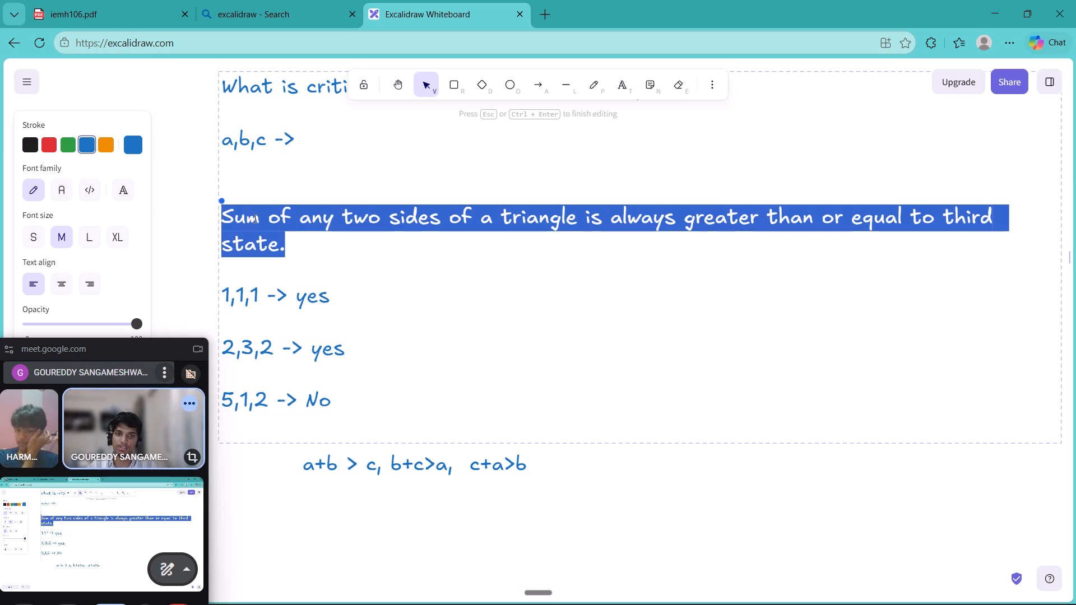
{"action": "left_click", "coordinate": [409, 240]}
{"action": "left_click", "coordinate": [419, 264]}
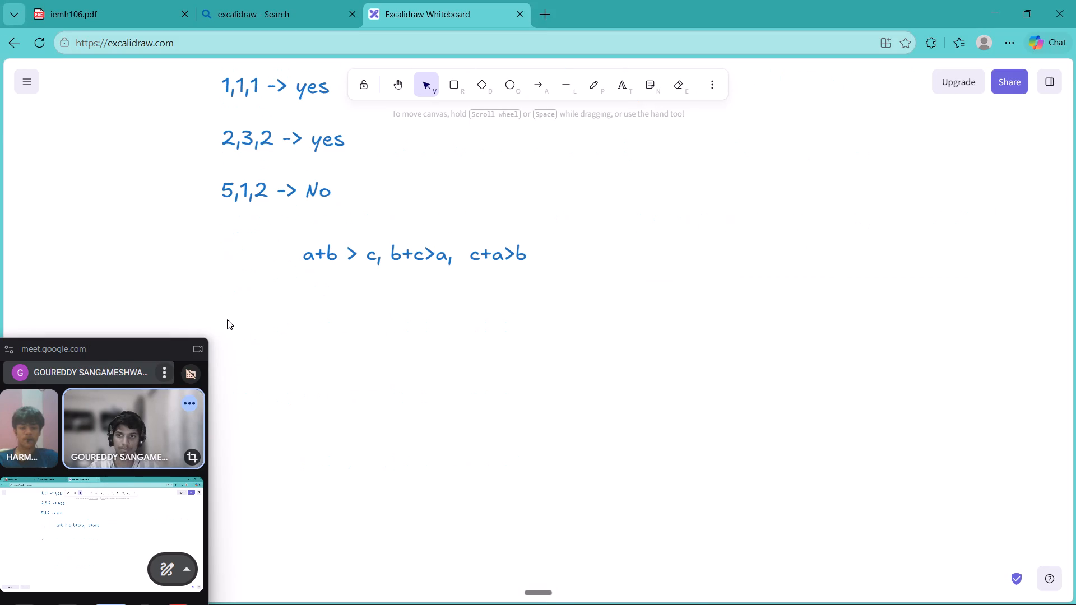
{"action": "left_click", "coordinate": [460, 89]}
{"action": "left_click_drag", "start_coordinate": [217, 291], "coordinate": [276, 388]}
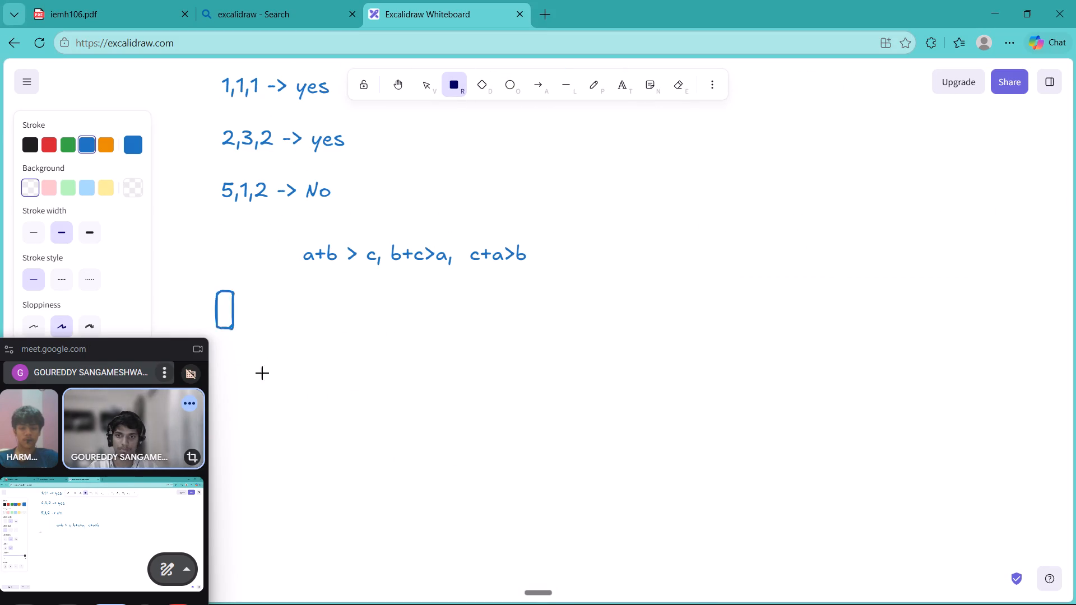
{"action": "left_click_drag", "start_coordinate": [276, 388], "coordinate": [983, 574]}
Paste the copied arc-length question at the top inside the rectangle and narrow its text box to fit within the frame.
{"action": "double_click", "coordinate": [233, 313]}
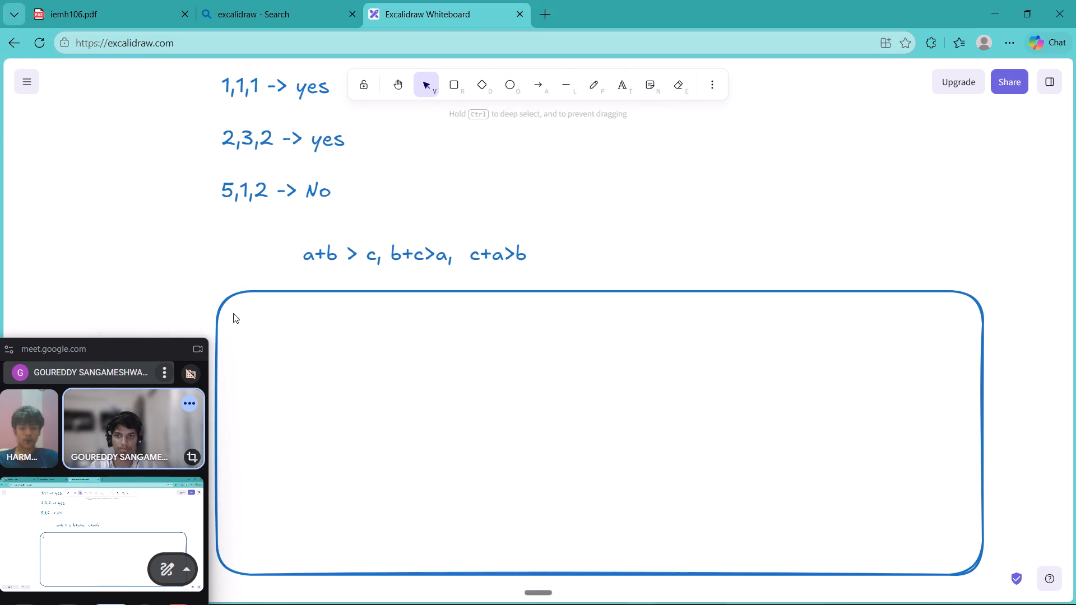
{"action": "key", "text": "ctrl+v"}
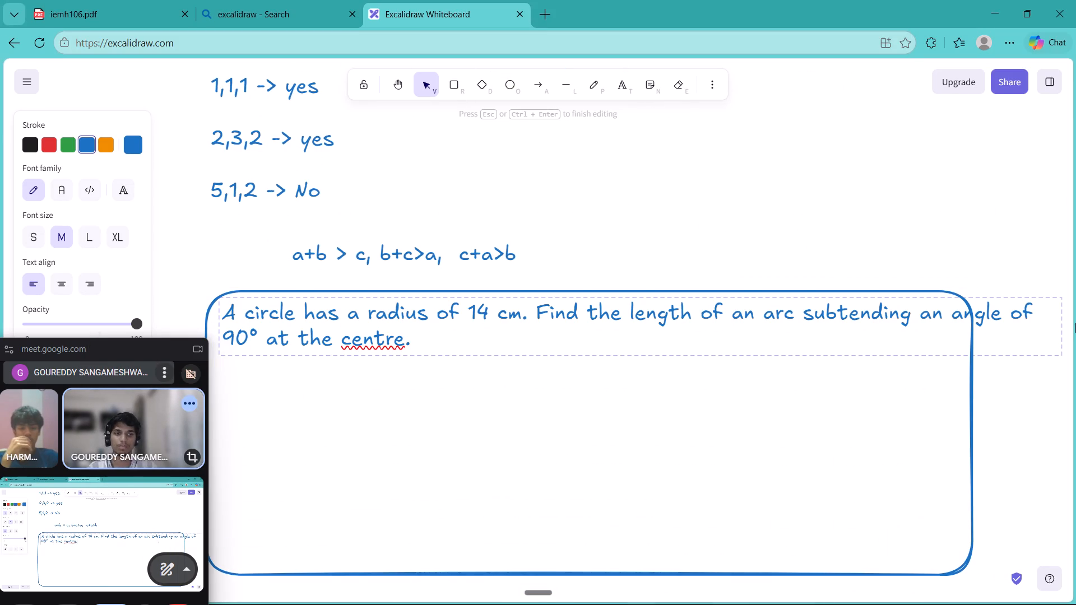
{"action": "left_click", "coordinate": [902, 352]}
{"action": "left_click", "coordinate": [919, 317]}
{"action": "left_click", "coordinate": [906, 391]}
{"action": "left_click", "coordinate": [911, 319]}
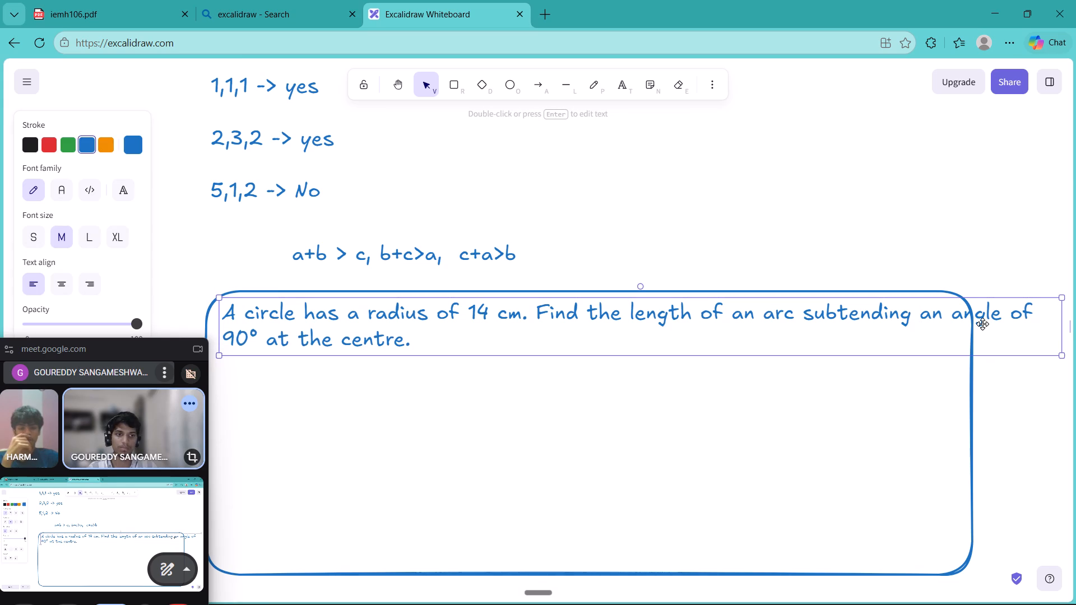
{"action": "left_click_drag", "start_coordinate": [1060, 328], "coordinate": [908, 356]}
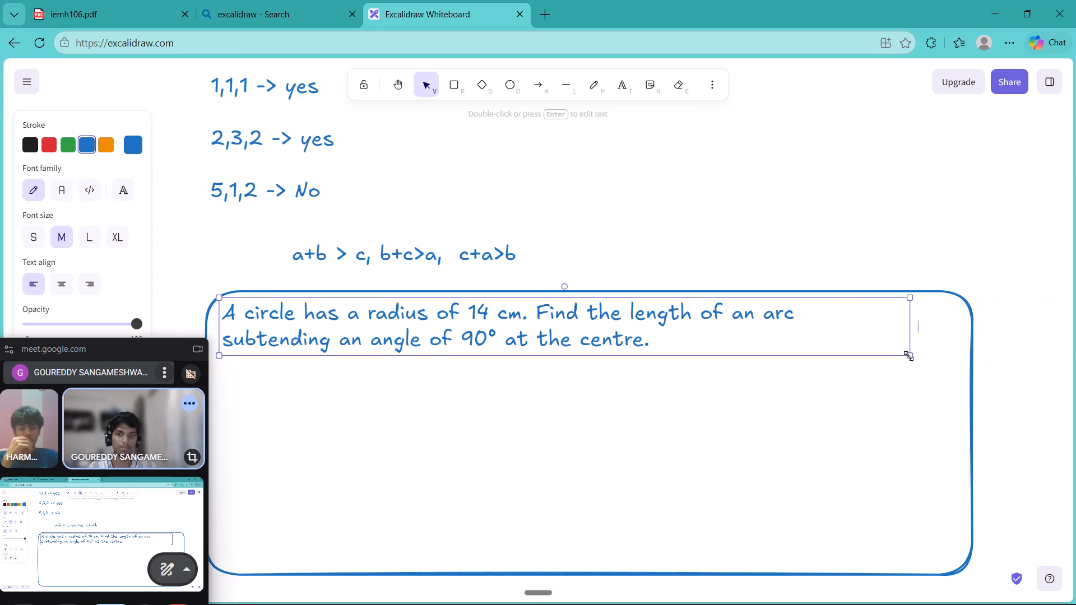
{"action": "left_click", "coordinate": [593, 372]}
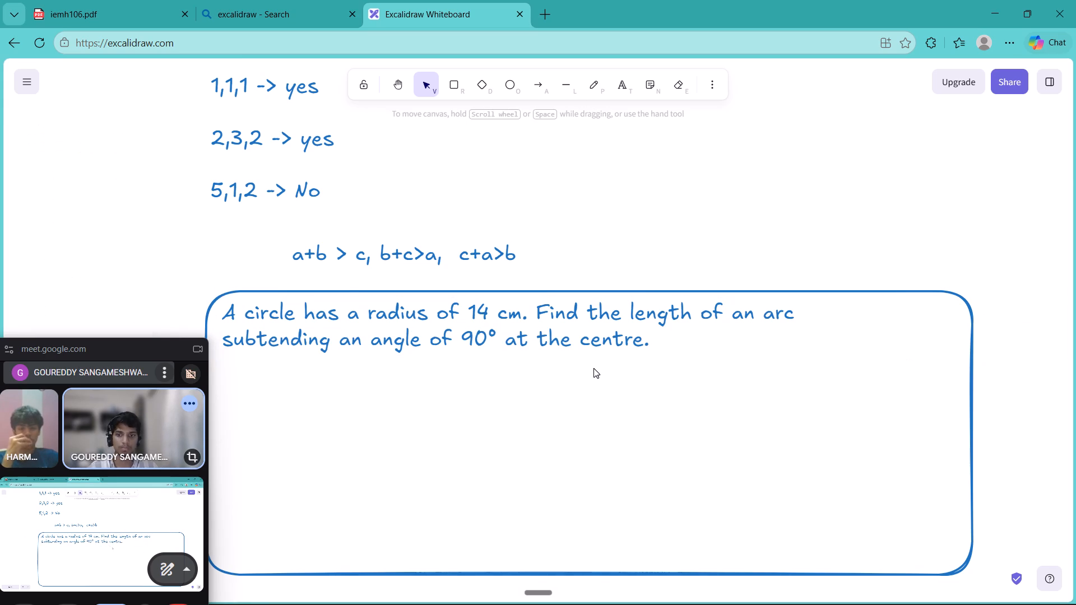
Search the web in a new Brave tab for the copied arc-length question and expand the full answer to read it.
{"action": "key", "text": "alt+Tab"}
{"action": "left_click", "coordinate": [913, 0]}
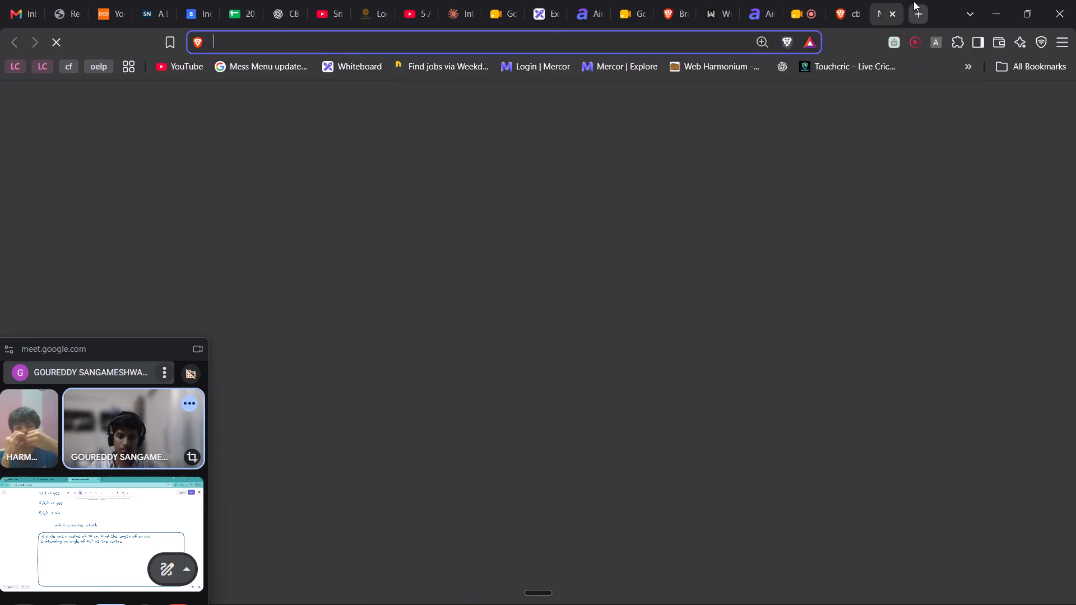
{"action": "key", "text": "ctrl+v"}
{"action": "key", "text": "Return"}
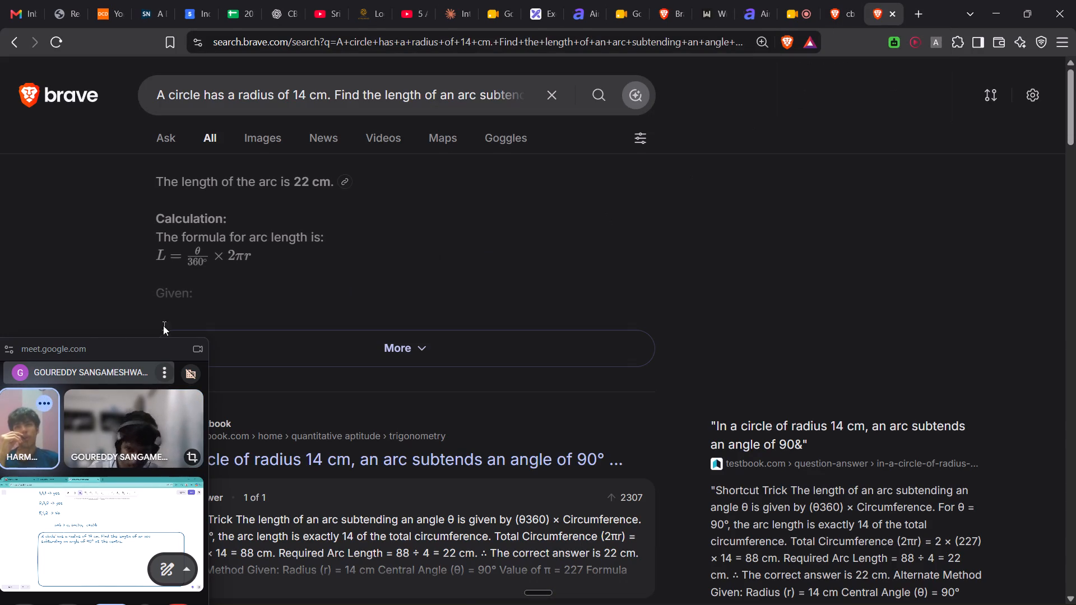
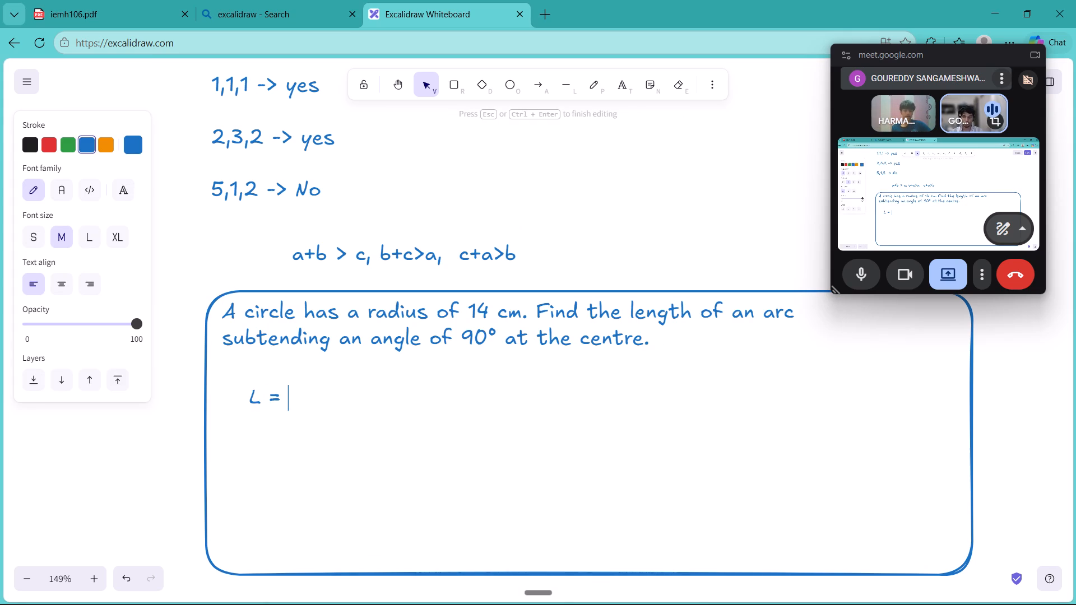
Continue the arc-length working after "L =" with 2*(22/7)*, enclosing the 22/7 fraction in parentheses.
{"action": "type", "text": "2*"}
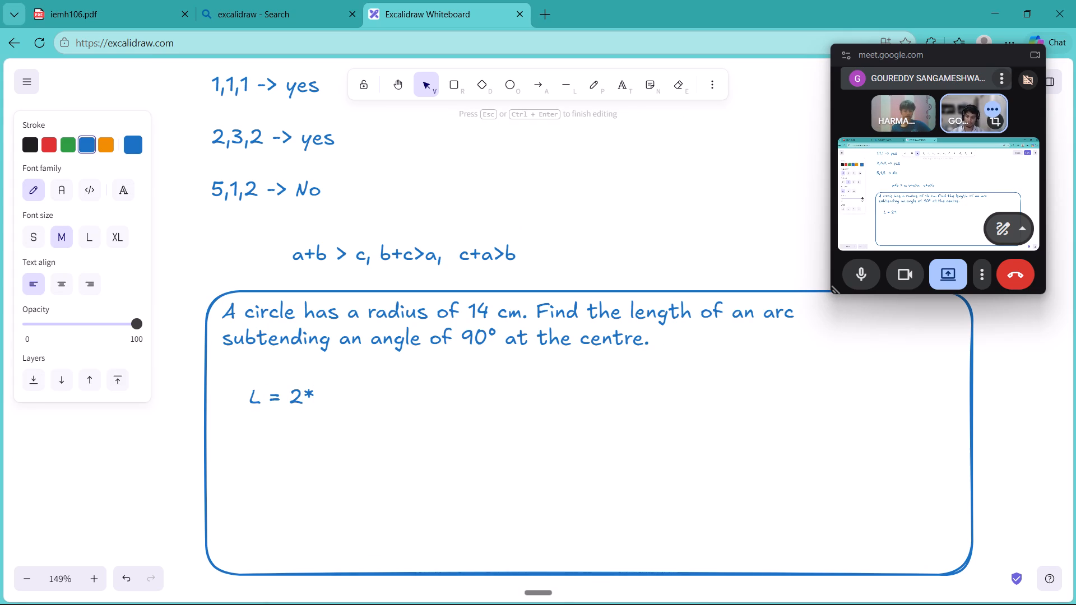
{"action": "type", "text": "22."}
{"action": "key", "text": "BackSpace"}
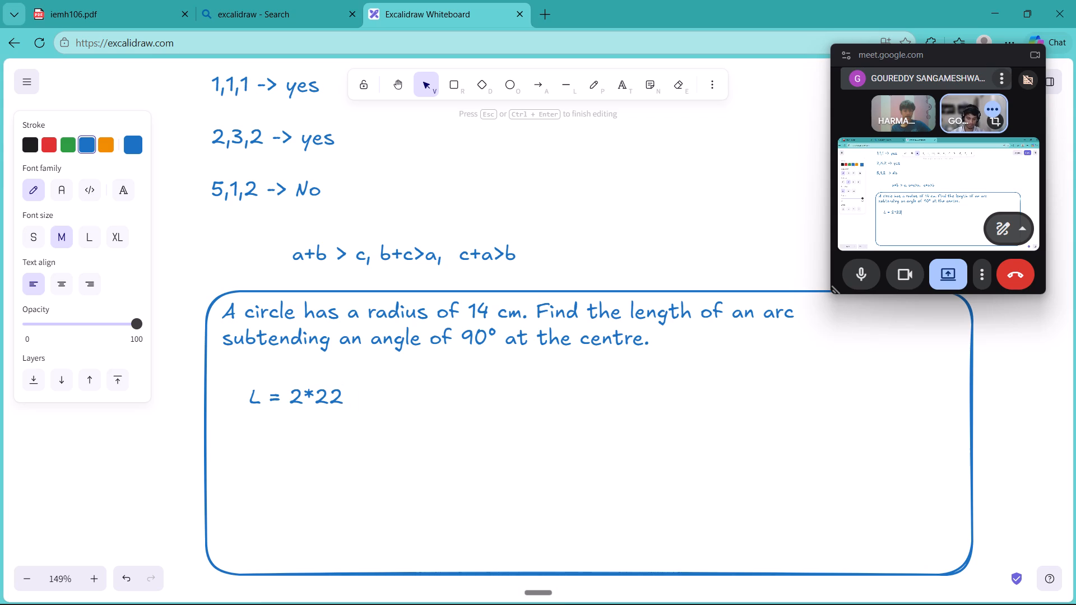
{"action": "type", "text": "/7"}
{"action": "key", "text": "shift+parenleft"}
{"action": "key", "text": "BackSpace"}
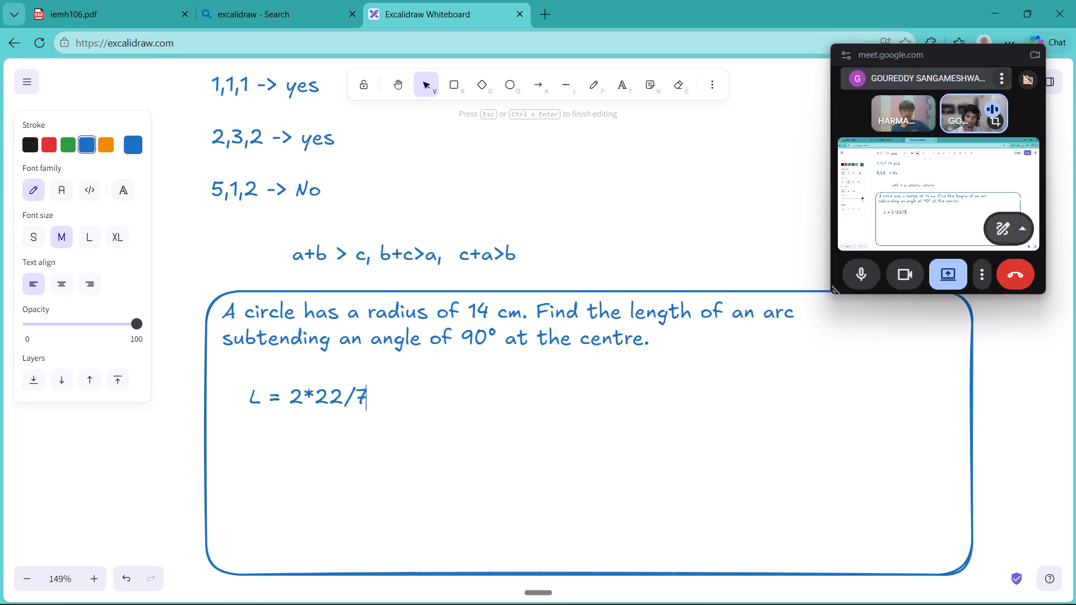
{"action": "key", "text": "shift+asterisk"}
{"action": "key", "text": "Left"}
{"action": "key", "text": "shift+parenright"}
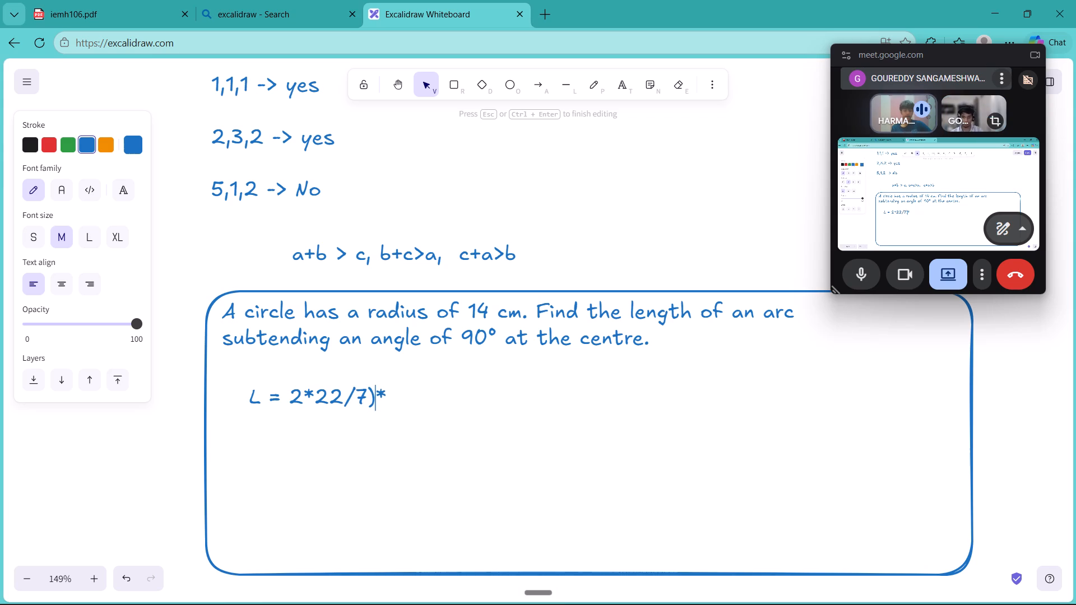
{"action": "key", "text": "ctrl+Left"}
{"action": "key", "text": "ctrl+Left"}
{"action": "key", "text": "ctrl+Left"}
{"action": "key", "text": "ctrl+Left"}
{"action": "key", "text": "shift+parenleft"}
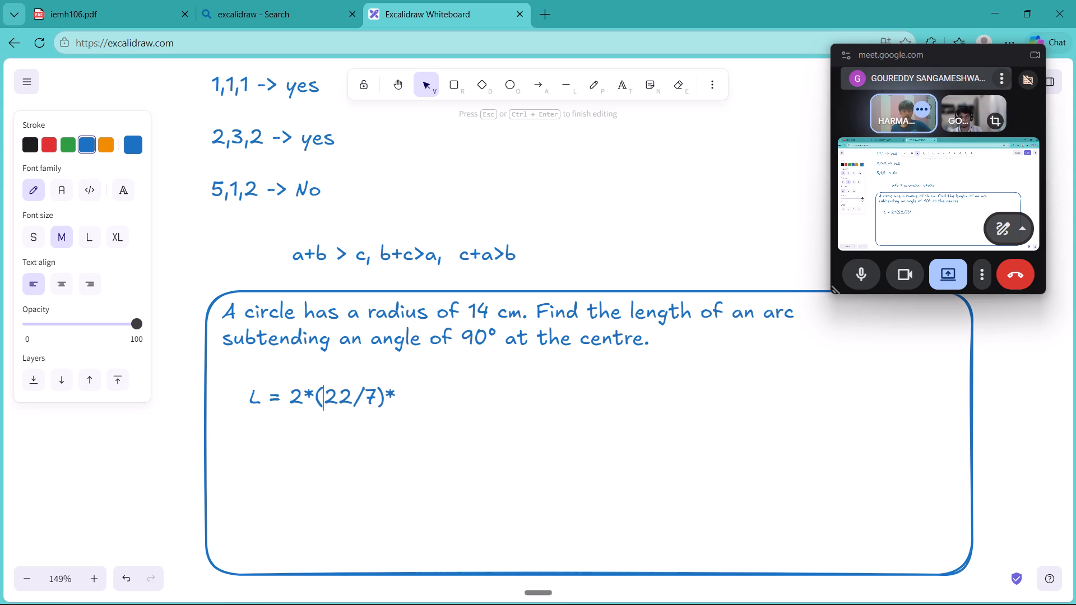
Append the radius and the circle fraction to the end of the arc-length expression as 14 * 1/4.
{"action": "key", "text": "ctrl+Right"}
{"action": "key", "text": "ctrl+Right"}
{"action": "key", "text": "ctrl+Right"}
{"action": "key", "text": "ctrl+Right"}
{"action": "type", "text": "14"}
{"action": "key", "text": "space"}
{"action": "type", "text": "*"}
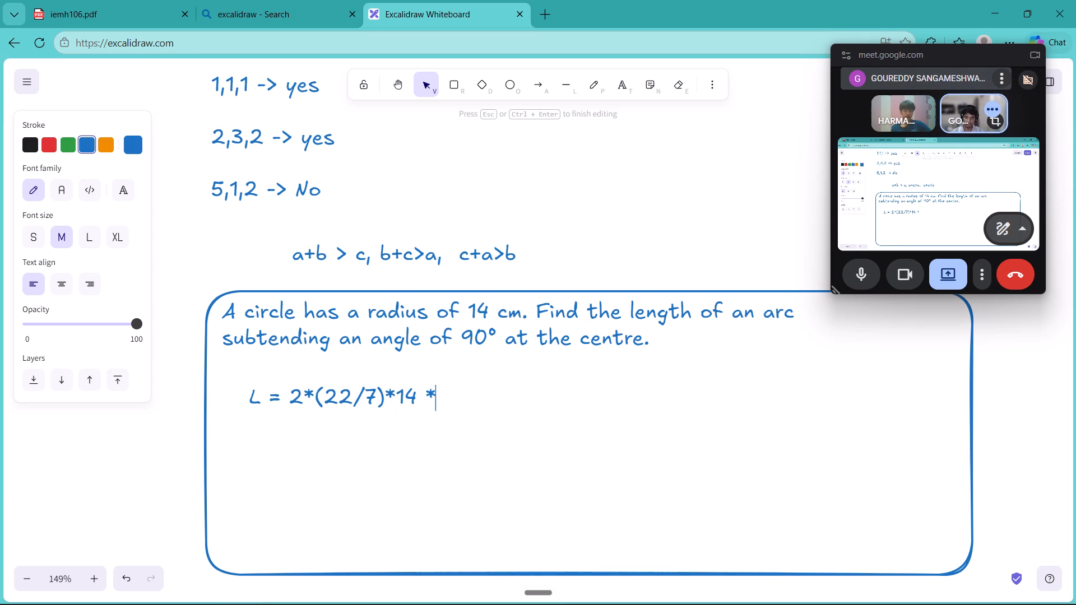
{"action": "key", "text": "space"}
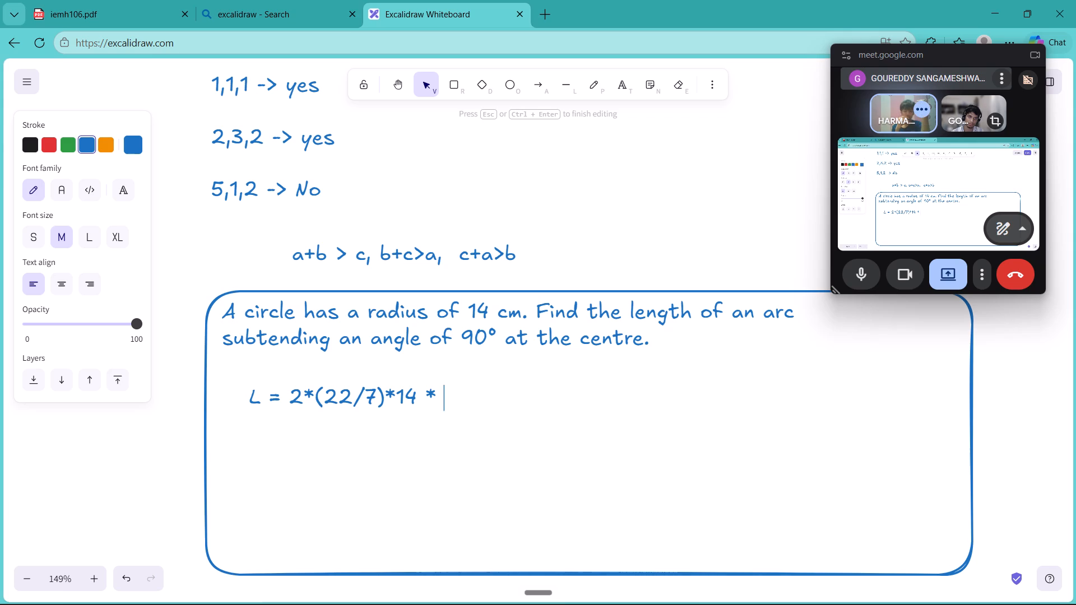
{"action": "type", "text": "1/"}
{"action": "key", "text": "4"}
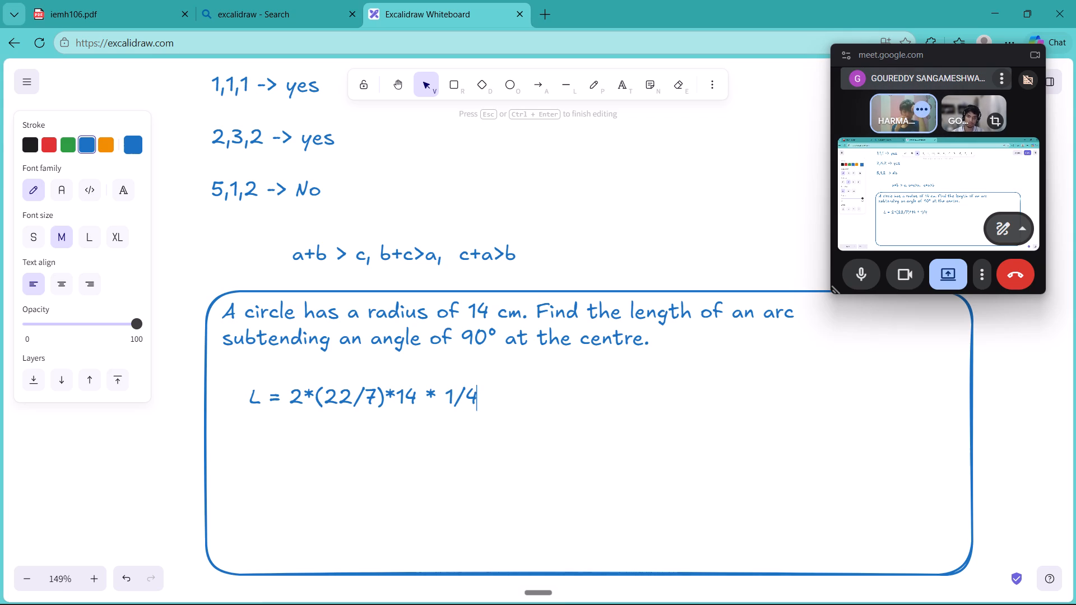
Finish the arc-length line by adding the answer "= 22 cm" after the expression.
{"action": "key", "text": "space"}
{"action": "type", "text": "="}
{"action": "key", "text": "space"}
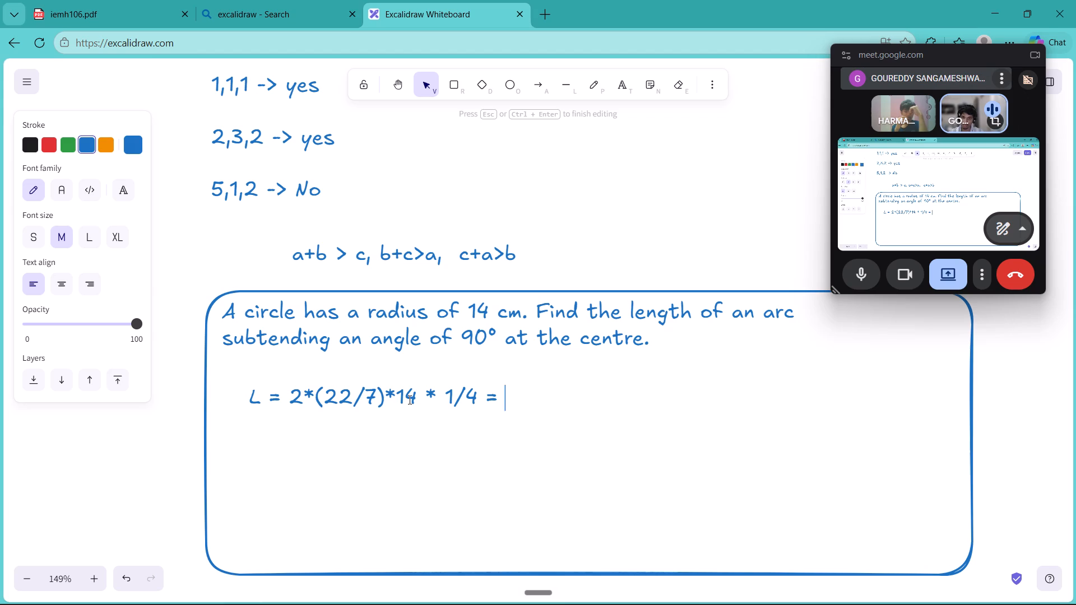
{"action": "type", "text": "22"}
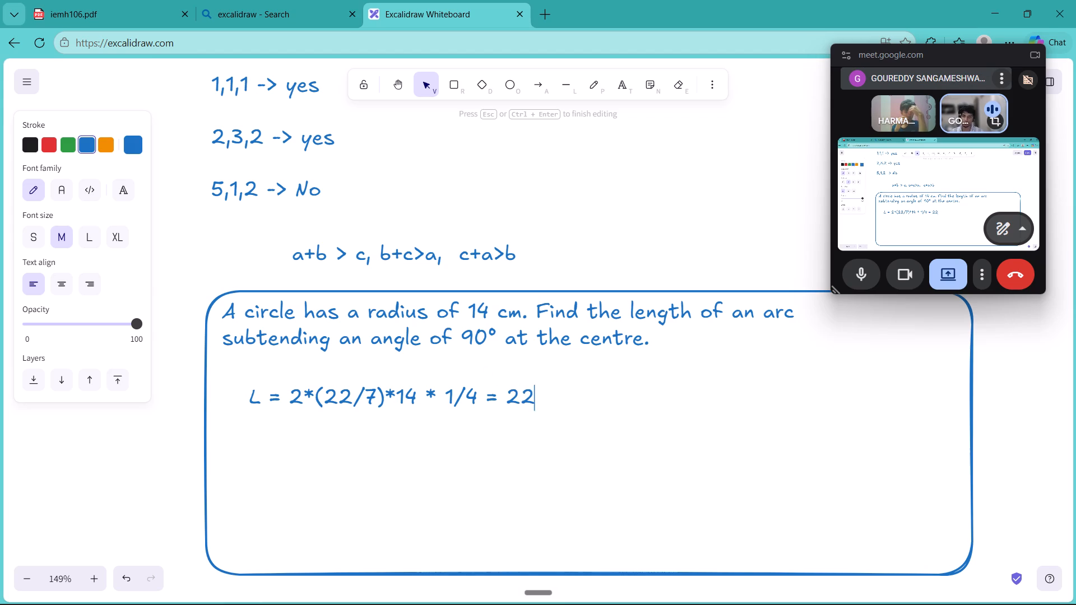
{"action": "key", "text": "space"}
{"action": "type", "text": "m"}
{"action": "key", "text": "BackSpace"}
{"action": "type", "text": "cm"}
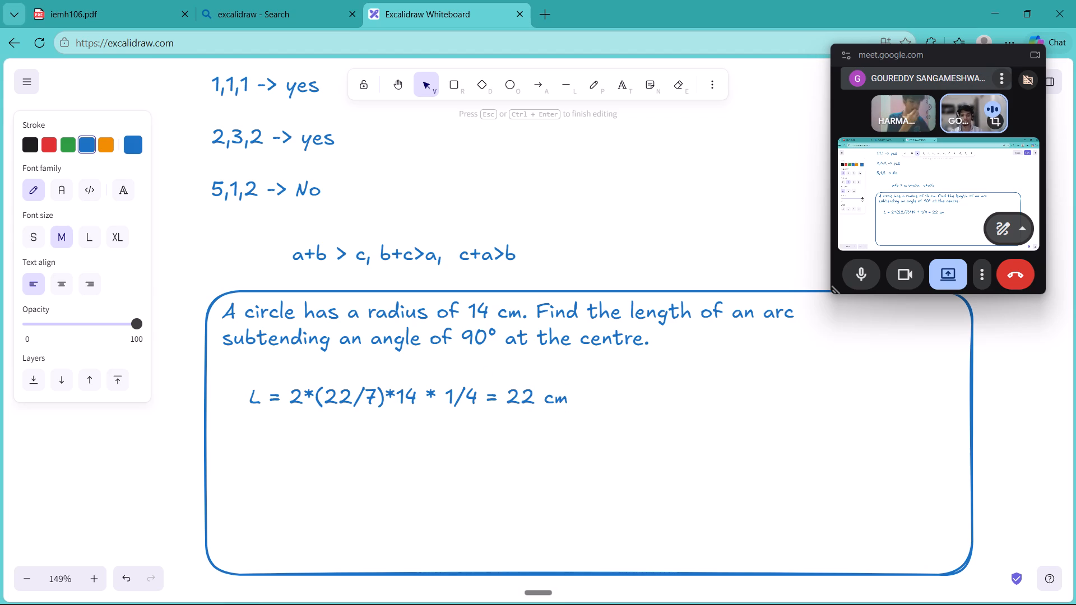
{"action": "scroll", "coordinate": [639, 337], "scroll_direction": "down", "scroll_amount": 2}
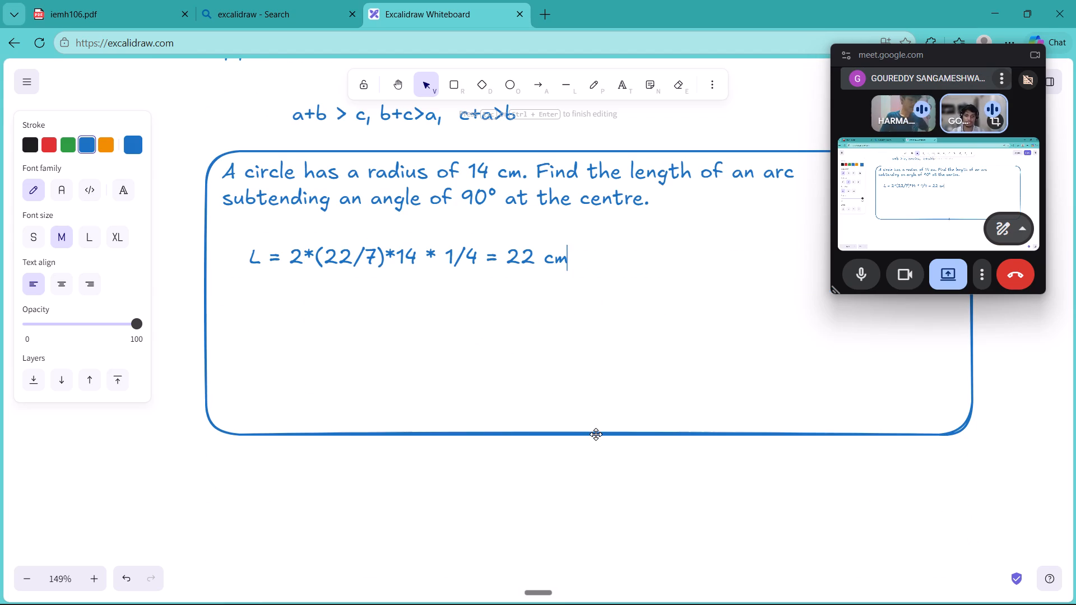
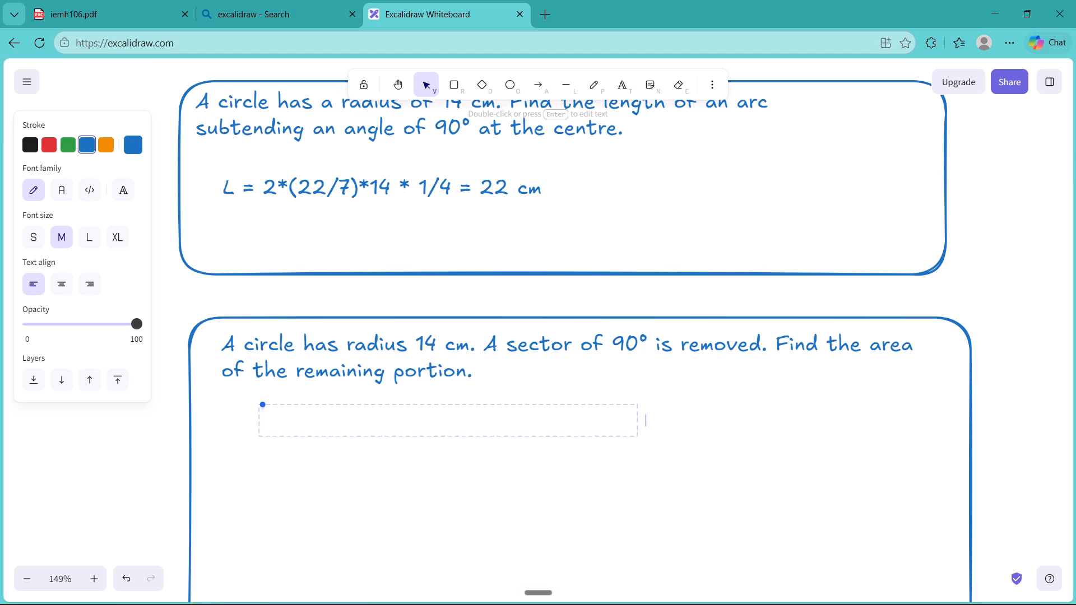
Write the formula "Perimeter of sector = 2pi*r * thetha/360" below the question about the removed 90° sector.
{"action": "type", "text": "erimer"}
{"action": "key", "text": "BackSpace"}
{"action": "type", "text": "ter of sectore"}
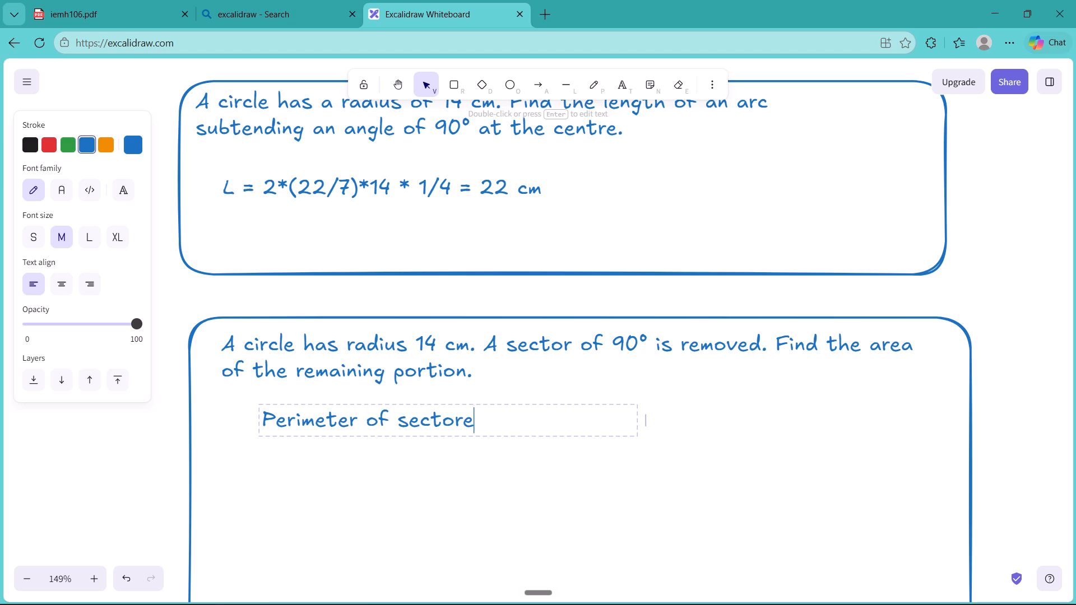
{"action": "key", "text": "BackSpace"}
{"action": "key", "text": "space"}
{"action": "type", "text": "-"}
{"action": "key", "text": "space"}
{"action": "key", "text": "BackSpace"}
{"action": "key", "text": "BackSpace"}
{"action": "type", "text": "= 2pi"}
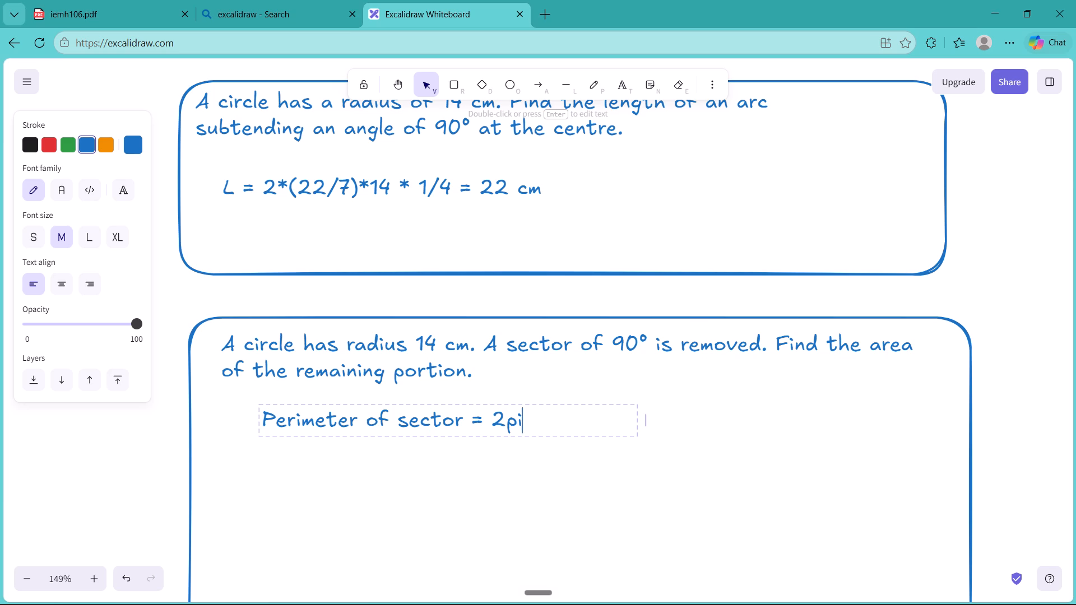
{"action": "type", "text": "*r"}
{"action": "key", "text": "space"}
{"action": "type", "text": "*"}
{"action": "key", "text": "space"}
{"action": "type", "text": "thetha"}
{"action": "type", "text": "/360"}
{"action": "left_click", "coordinate": [625, 508]}
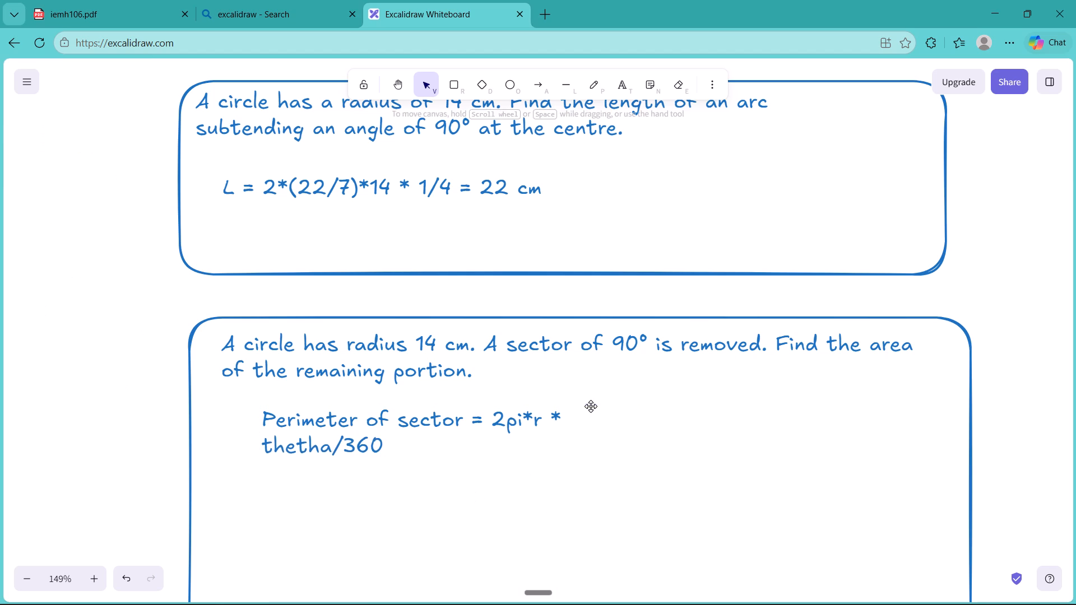
Widen the perimeter formula's text box so the whole formula fits on one line.
{"action": "left_click", "coordinate": [591, 406]}
{"action": "left_click_drag", "start_coordinate": [638, 429], "coordinate": [899, 426]}
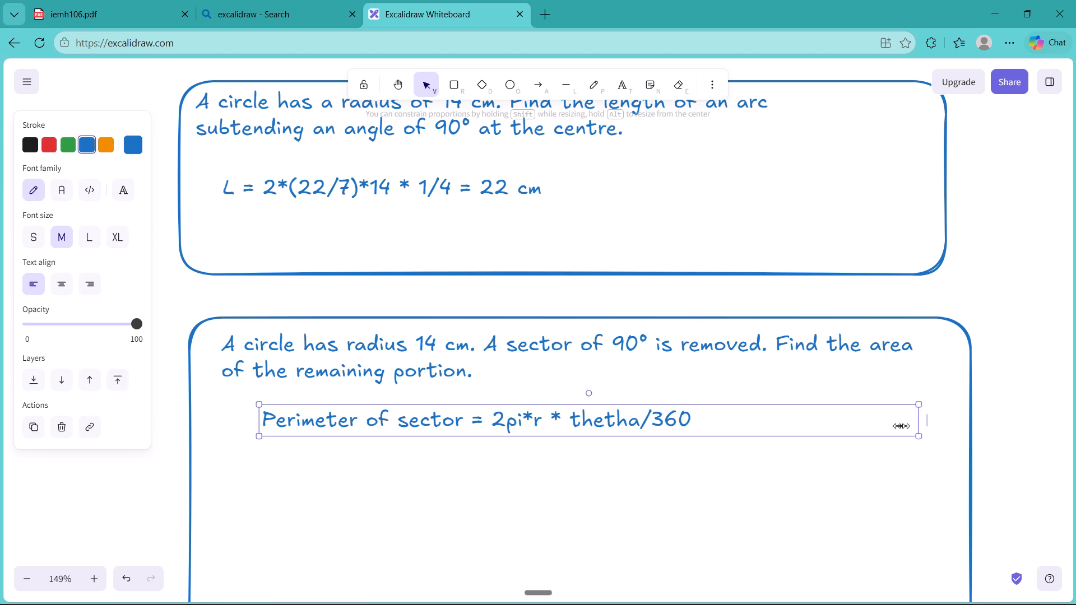
{"action": "left_click_drag", "start_coordinate": [899, 426], "coordinate": [861, 427]}
Add a second line reading "Area=" under the perimeter formula, indented so its equals sign sits roughly below the one above.
{"action": "double_click", "coordinate": [699, 424]}
{"action": "left_click", "coordinate": [699, 424]}
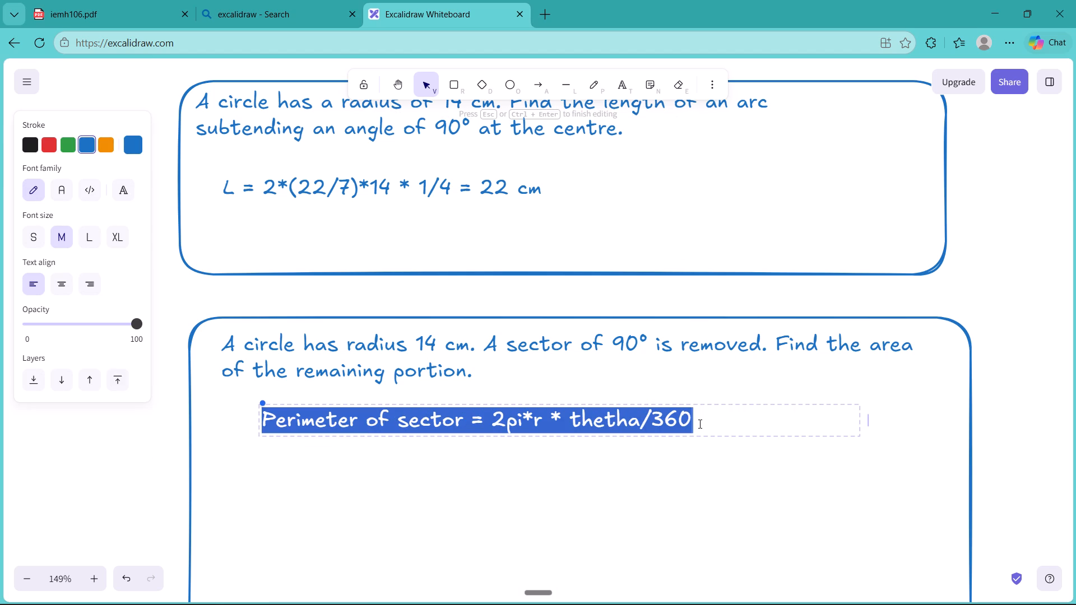
{"action": "left_click", "coordinate": [725, 429]}
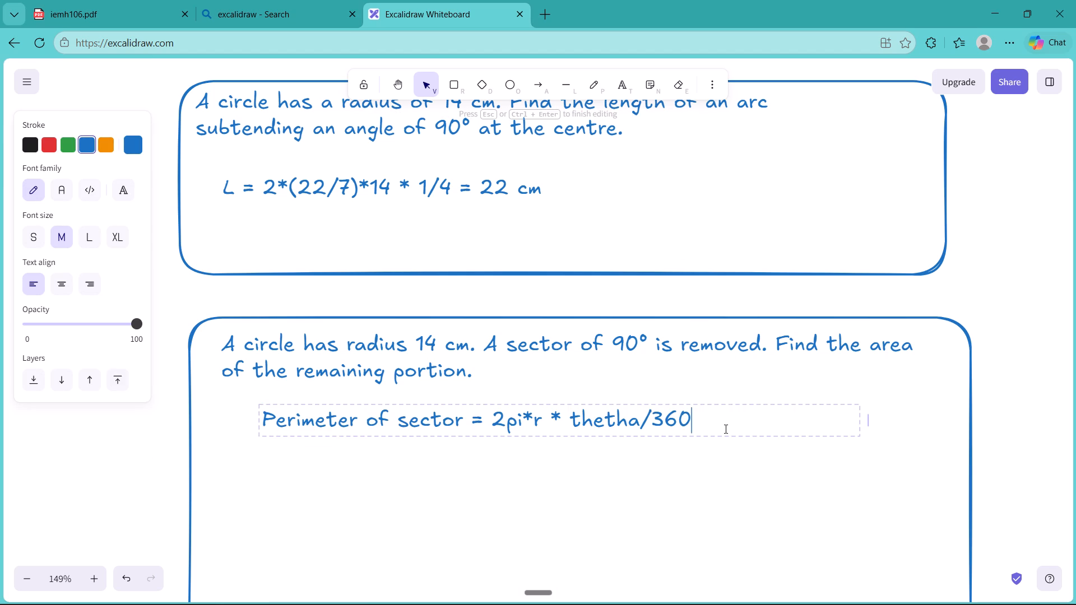
{"action": "key", "text": "Return"}
{"action": "type", "text": "Area"}
{"action": "key", "text": "space"}
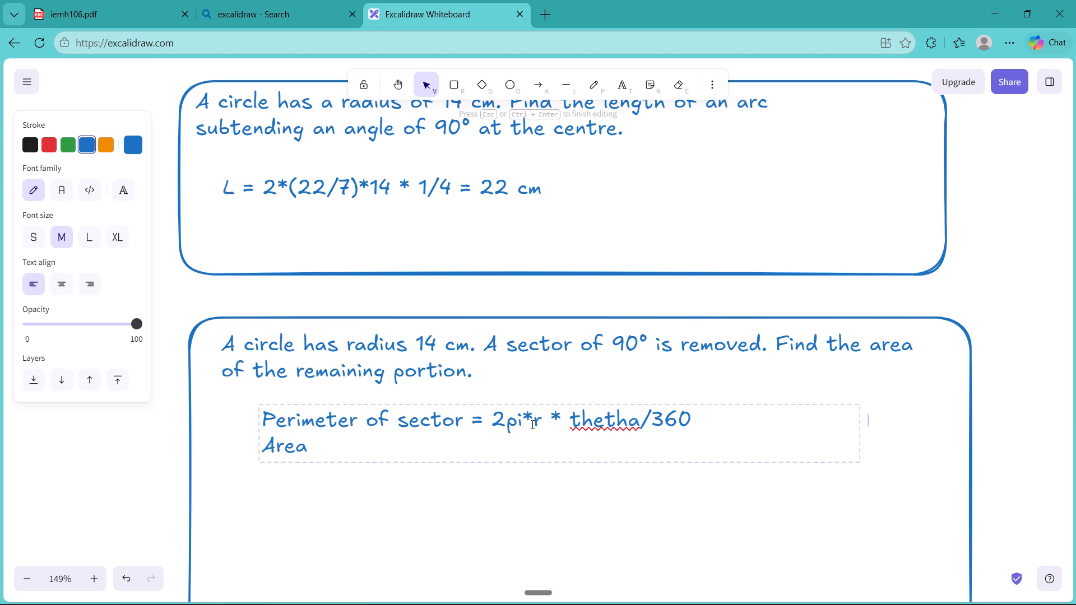
{"action": "left_click_drag", "start_coordinate": [542, 424], "coordinate": [490, 422]}
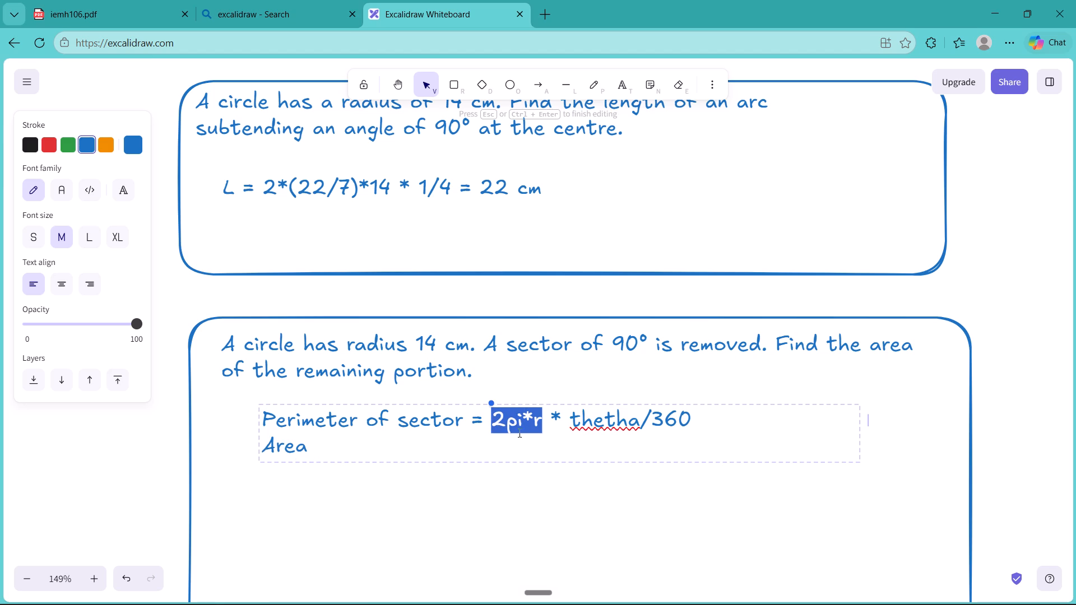
{"action": "left_click", "coordinate": [382, 457]}
{"action": "key", "text": "Tab"}
{"action": "key", "text": "Tab"}
{"action": "key", "text": "Tab"}
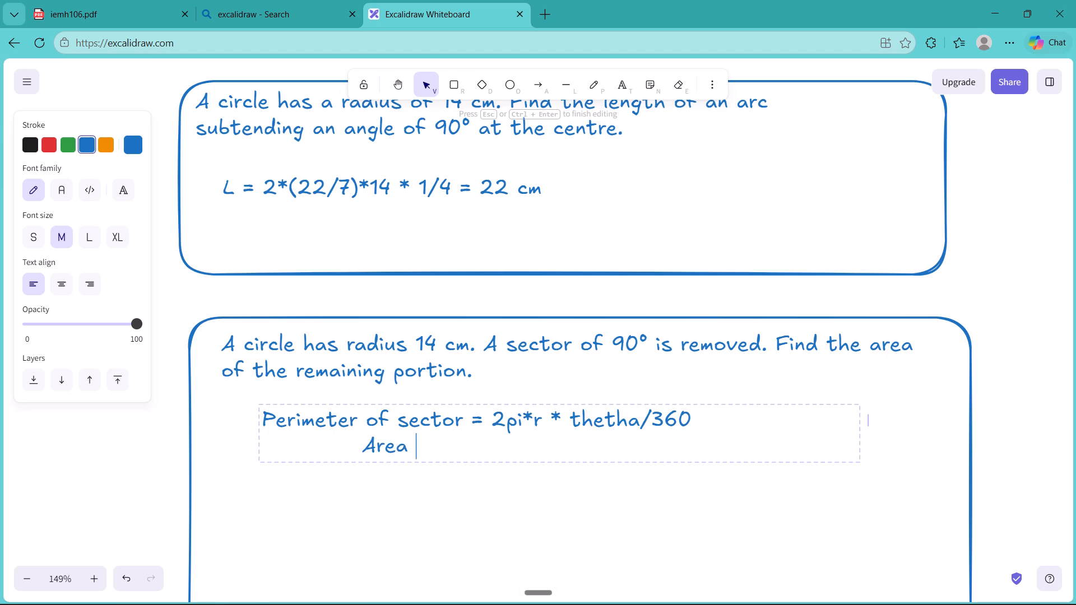
{"action": "key", "text": "Tab"}
{"action": "key", "text": "Tab"}
{"action": "key", "text": "BackSpace"}
{"action": "type", "text": "="}
{"action": "key", "text": "space"}
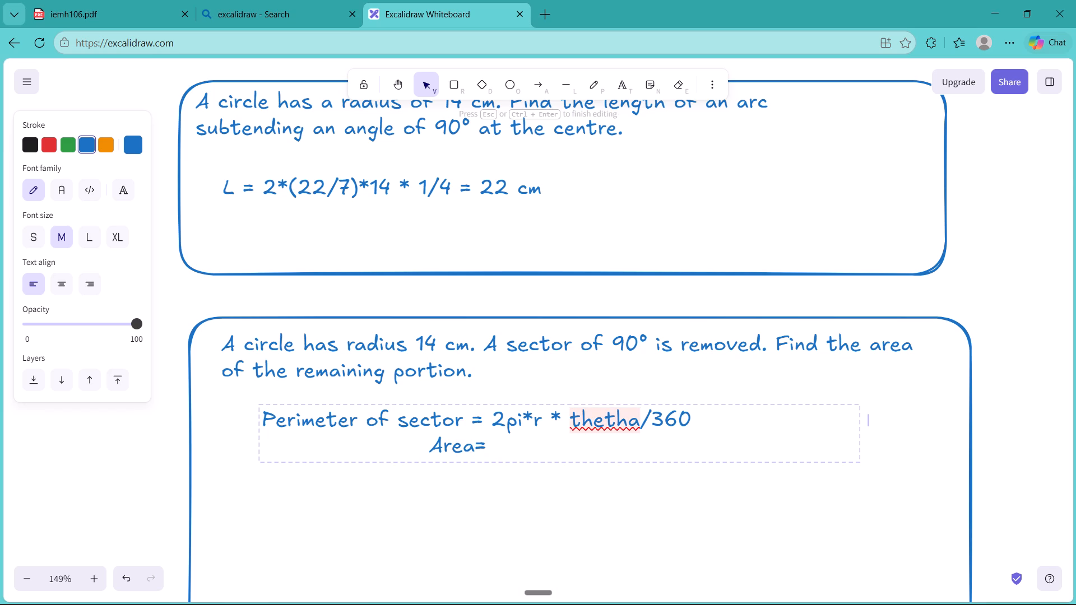
Complete the area line with the sector formula "pi *r^2 * theta /360".
{"action": "type", "text": "pi *r^2 * thetha"}
{"action": "key", "text": "BackSpace"}
{"action": "key", "text": "BackSpace"}
{"action": "type", "text": "a"}
{"action": "key", "text": "space"}
{"action": "key", "text": "slash"}
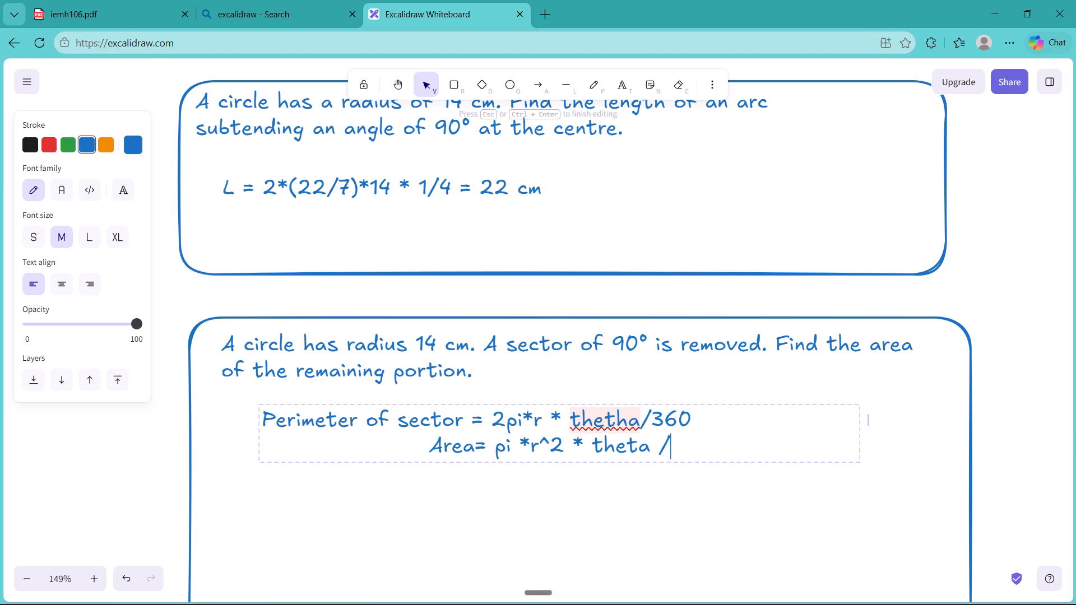
{"action": "key", "text": "3"}
{"action": "type", "text": "6-"}
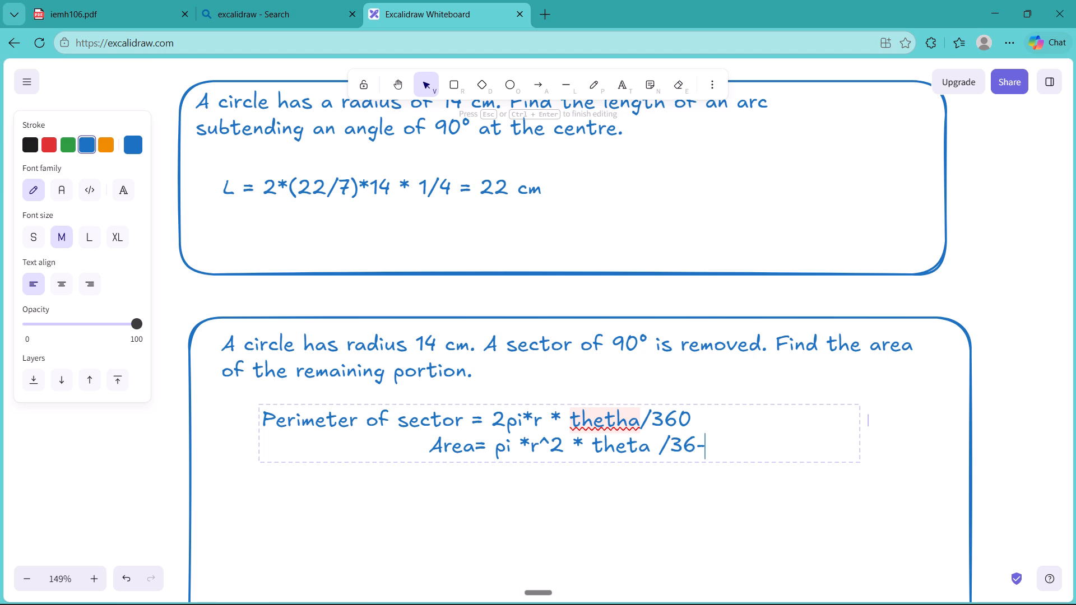
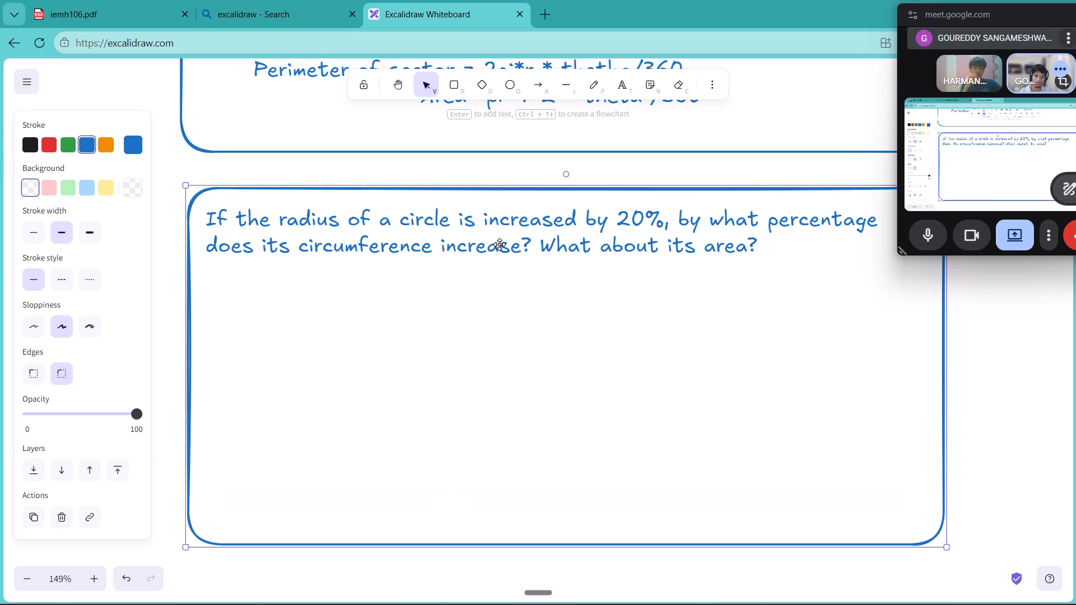
Add a wide text block below the question reading "Given," with the indented line "let r be the original radius.".
{"action": "left_click", "coordinate": [622, 95]}
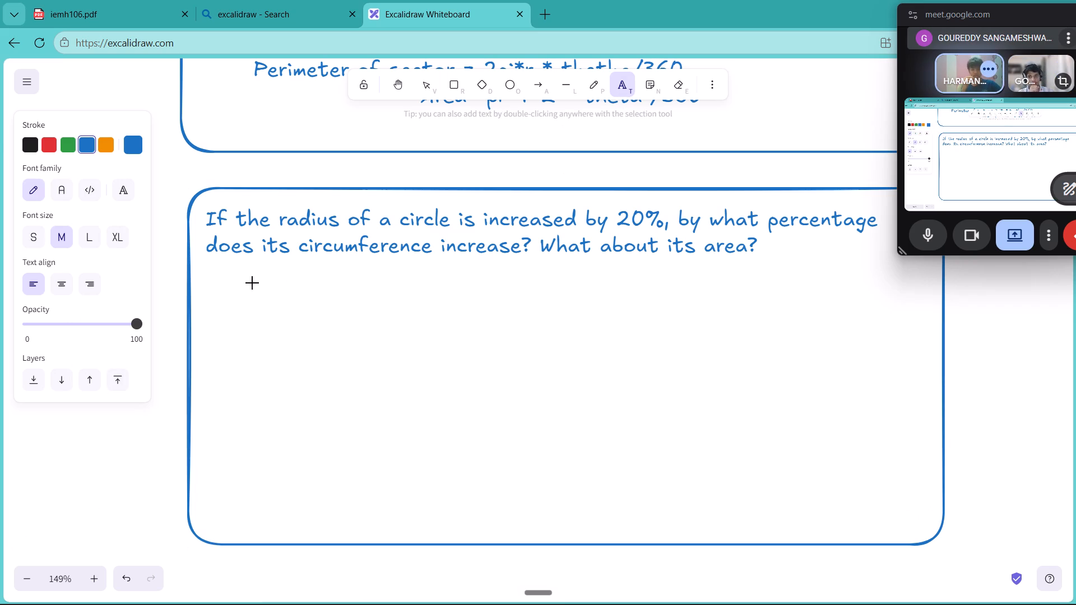
{"action": "left_click_drag", "start_coordinate": [206, 278], "coordinate": [970, 584]}
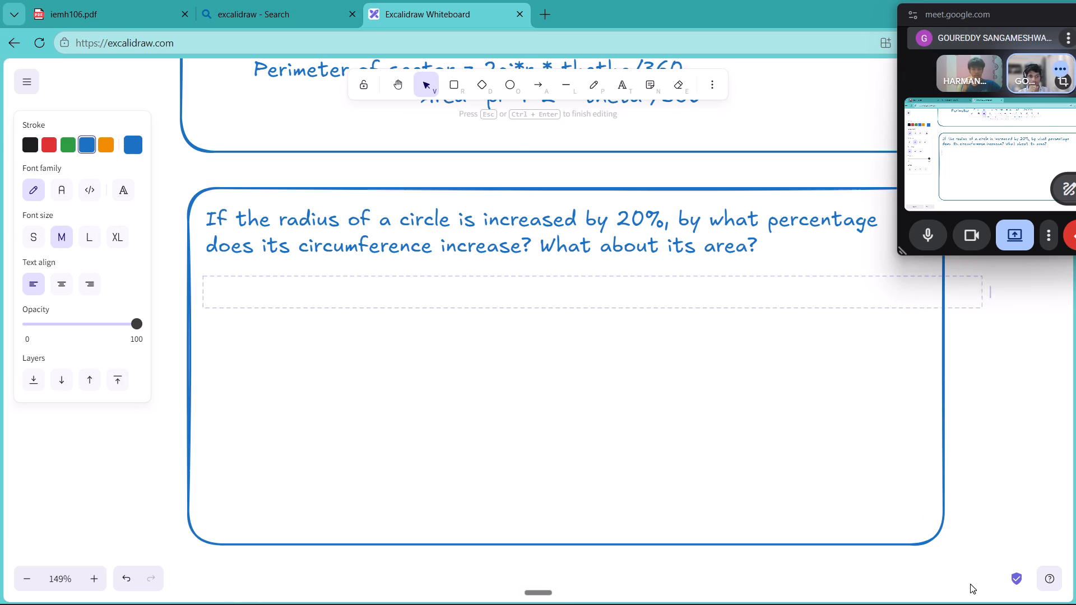
{"action": "left_click_drag", "start_coordinate": [970, 584], "coordinate": [893, 586]}
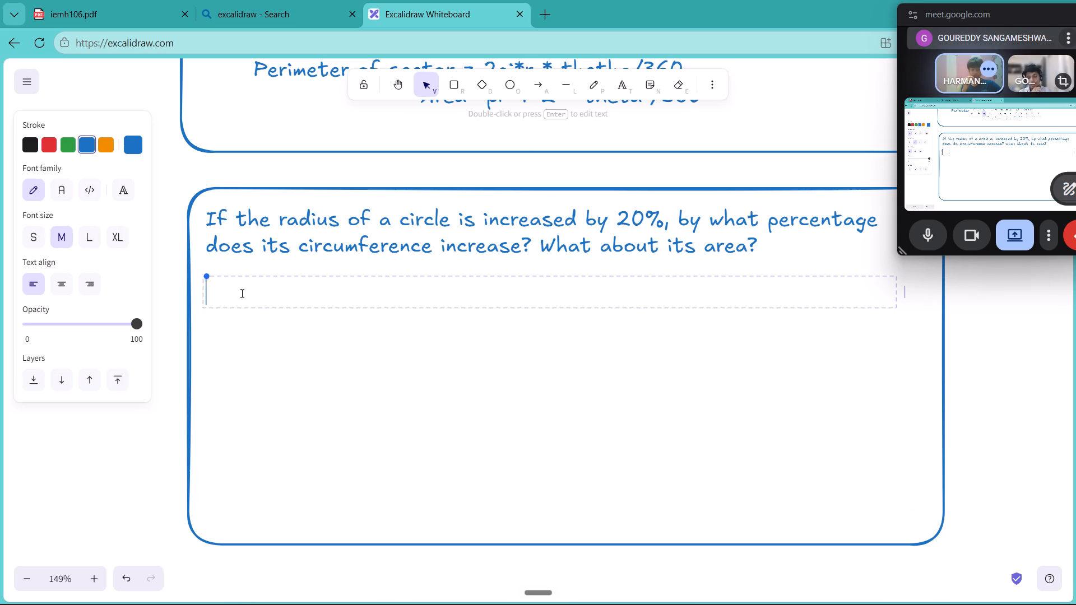
{"action": "type", "text": "Given,"}
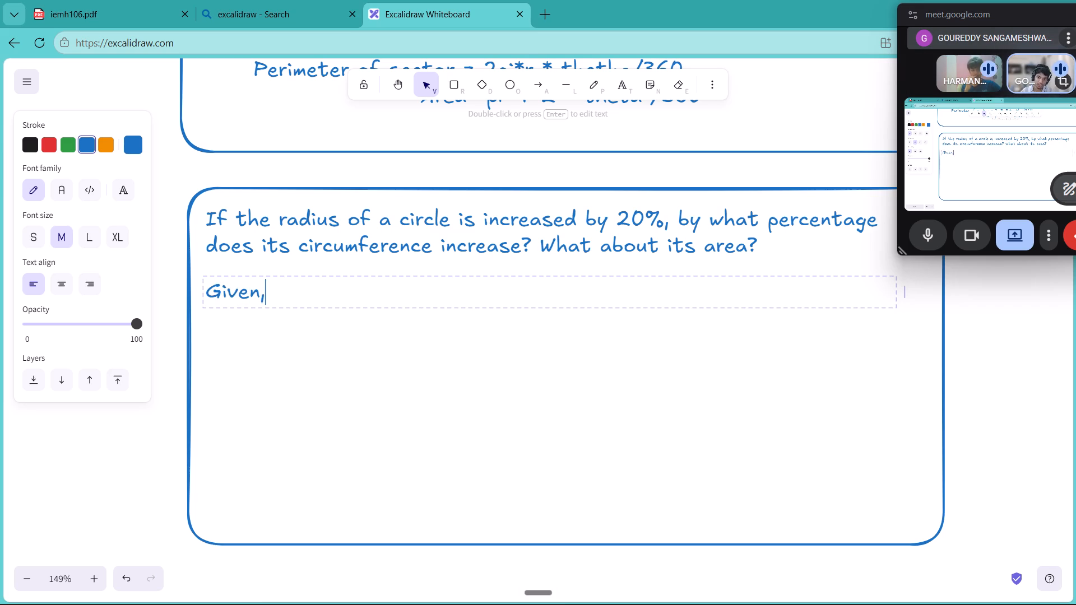
{"action": "key", "text": "Return"}
{"action": "key", "text": "Tab"}
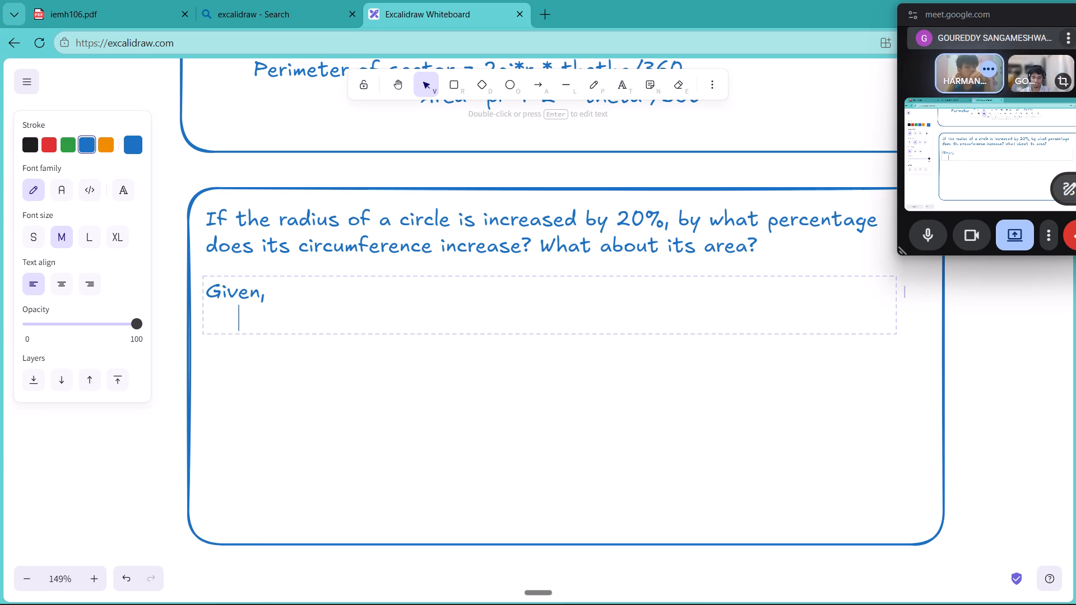
{"action": "type", "text": "let r be the original radius"}
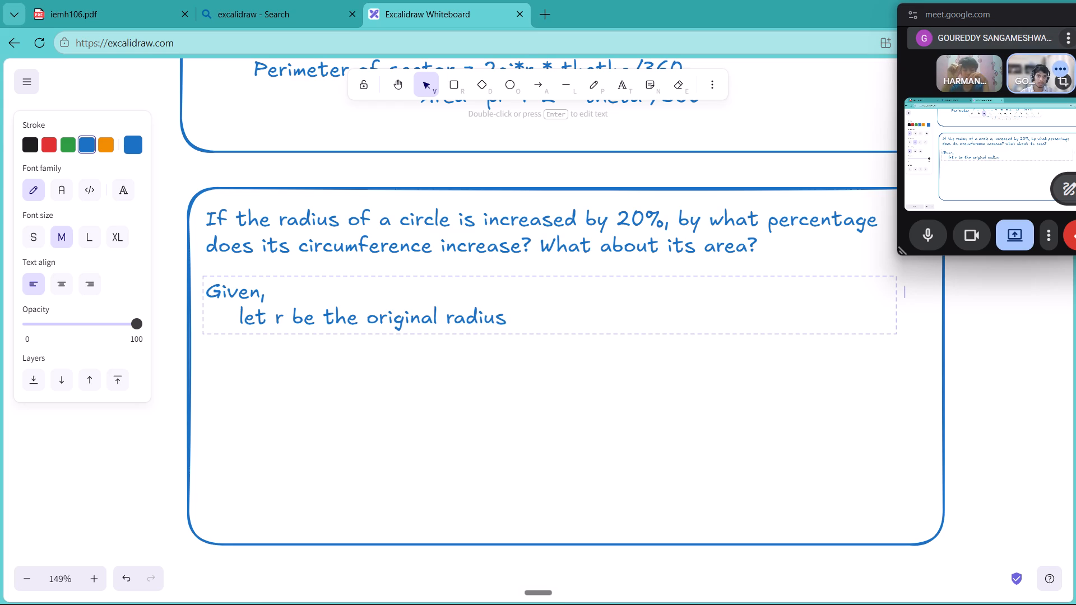
{"action": "type", "text": ".\\"}
{"action": "key", "text": "Return"}
{"action": "key", "text": "BackSpace"}
{"action": "key", "text": "BackSpace"}
Add a second indented line under "Given," reading "new radius = 20%r = 0.2r".
{"action": "key", "text": "Return"}
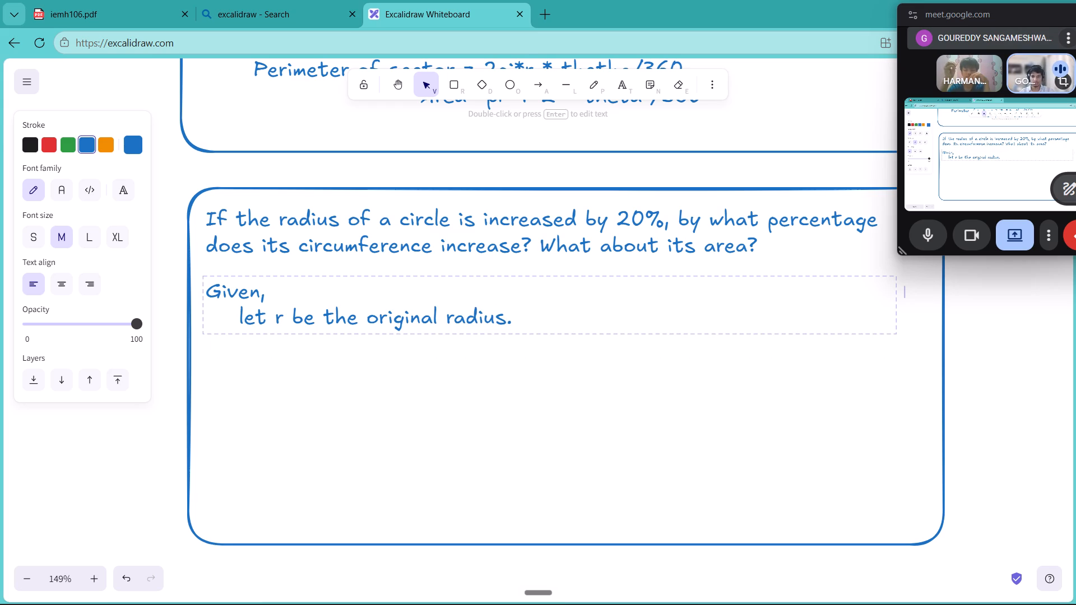
{"action": "key", "text": "Tab"}
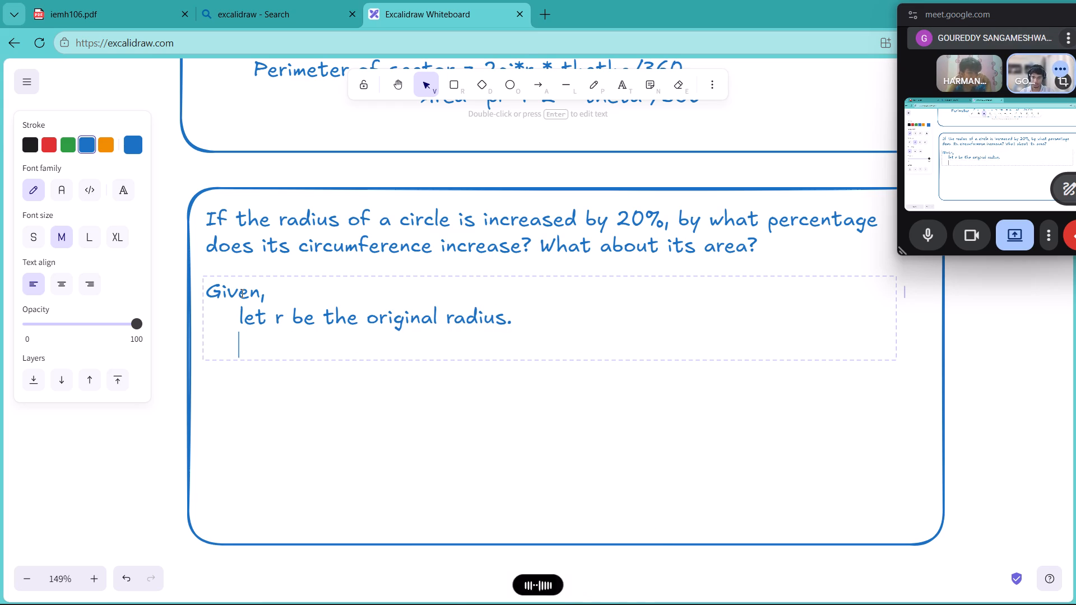
{"action": "key", "text": "m"}
{"action": "key", "text": "BackSpace"}
{"action": "type", "text": "new radius ="}
{"action": "key", "text": "space"}
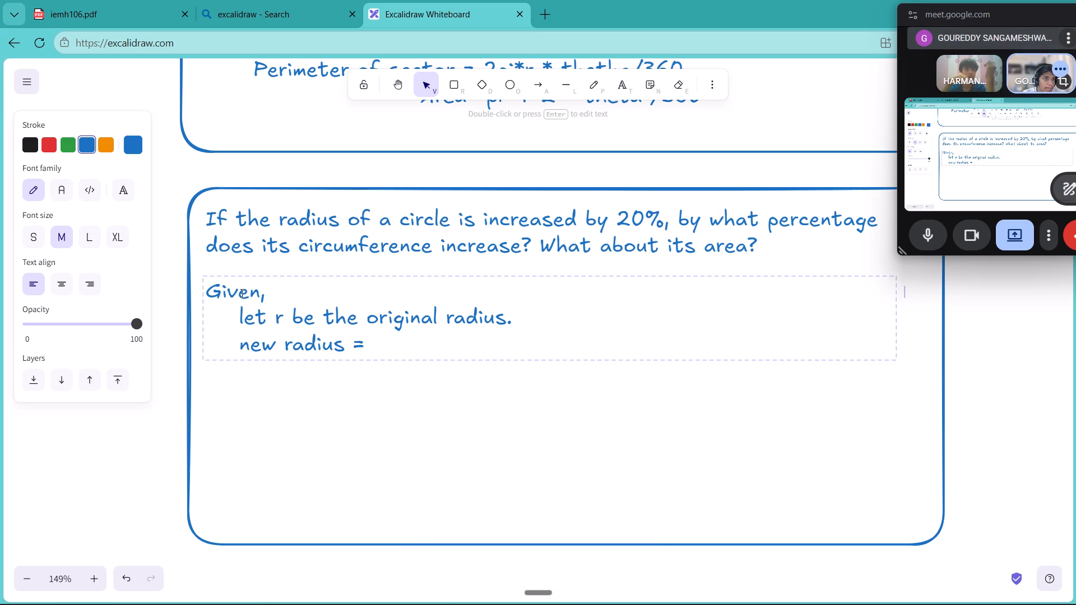
{"action": "key", "text": "Up"}
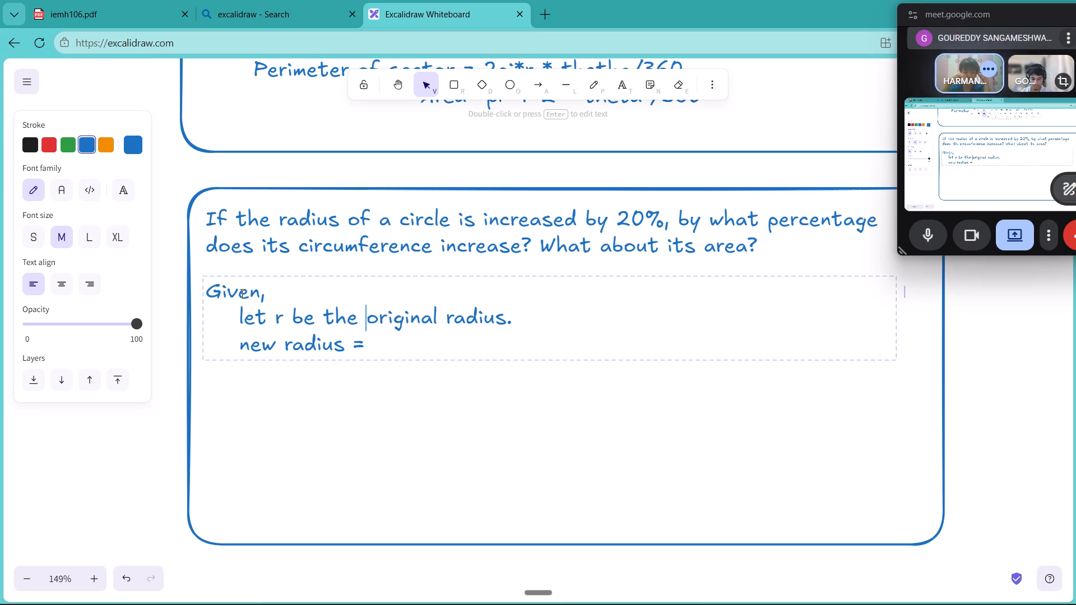
{"action": "key", "text": "Down"}
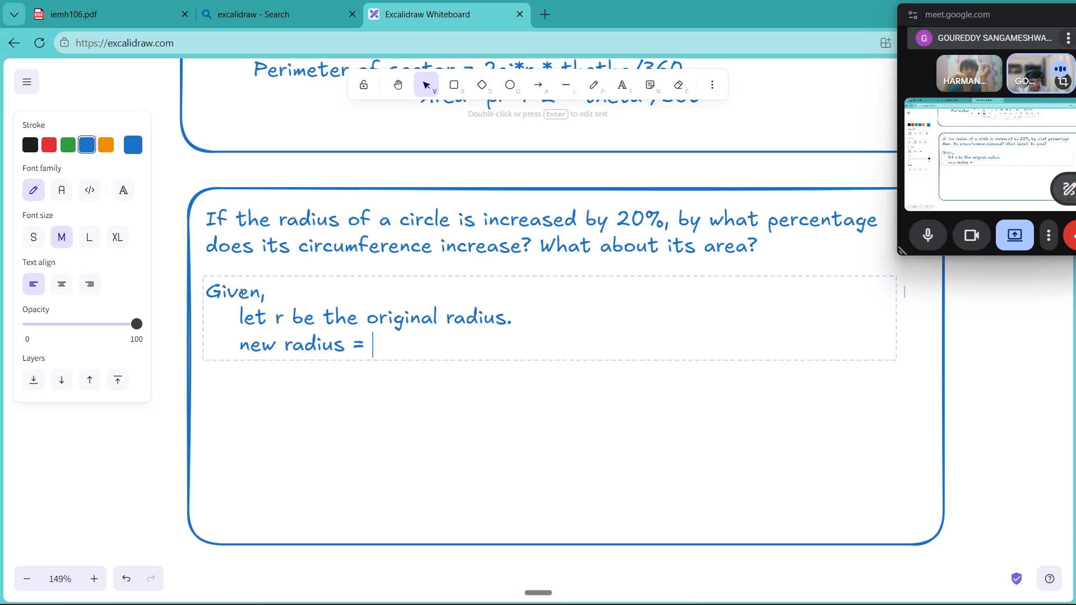
{"action": "type", "text": "20"}
{"action": "key", "text": "shift+percent"}
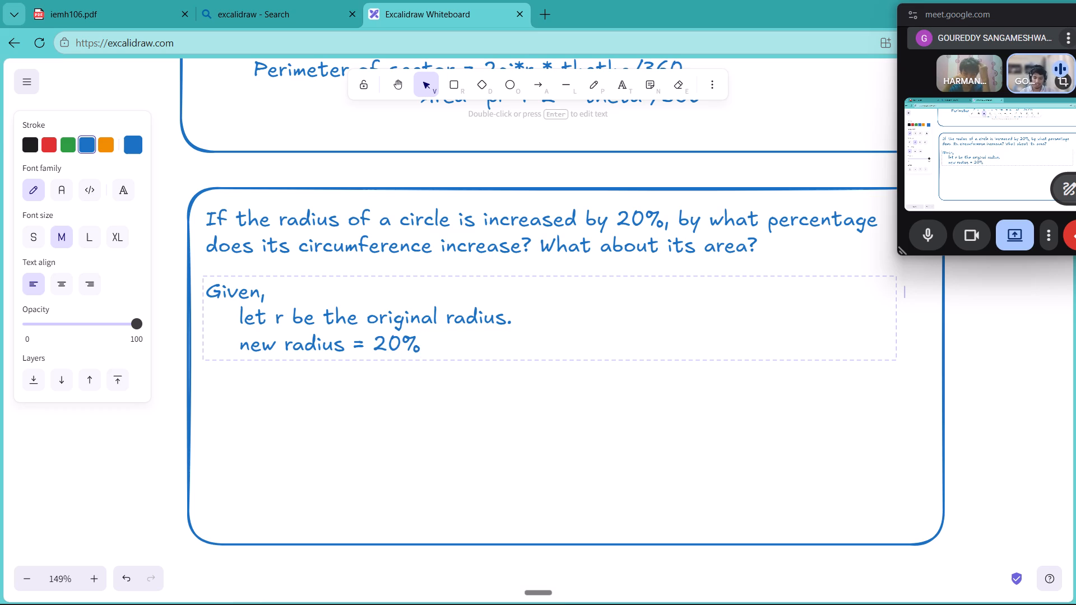
{"action": "type", "text": "r ="}
{"action": "key", "text": "space"}
{"action": "key", "text": "0"}
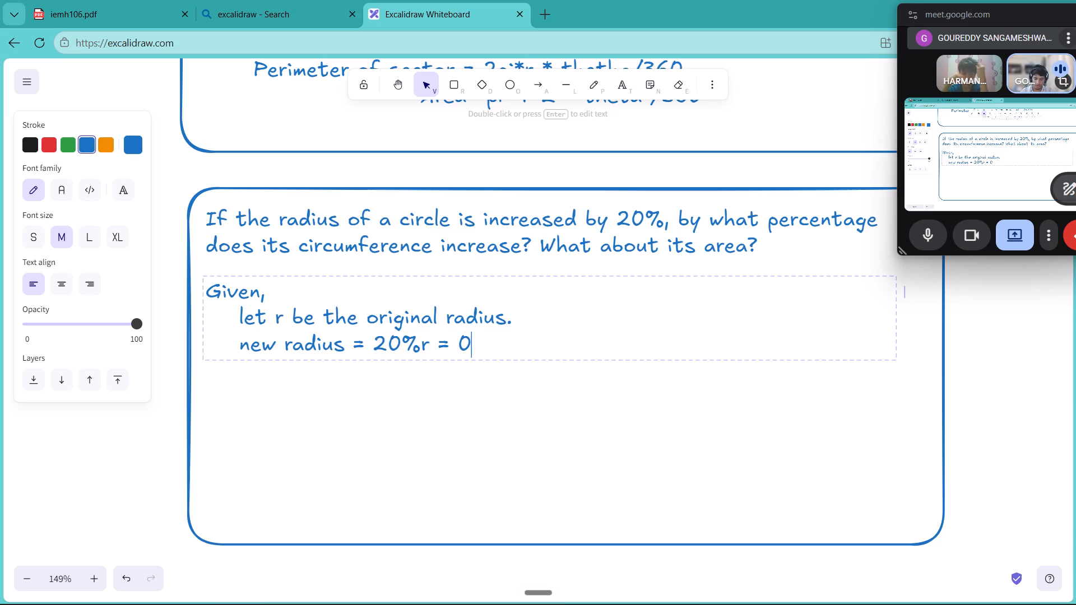
{"action": "type", "text": ".2r"}
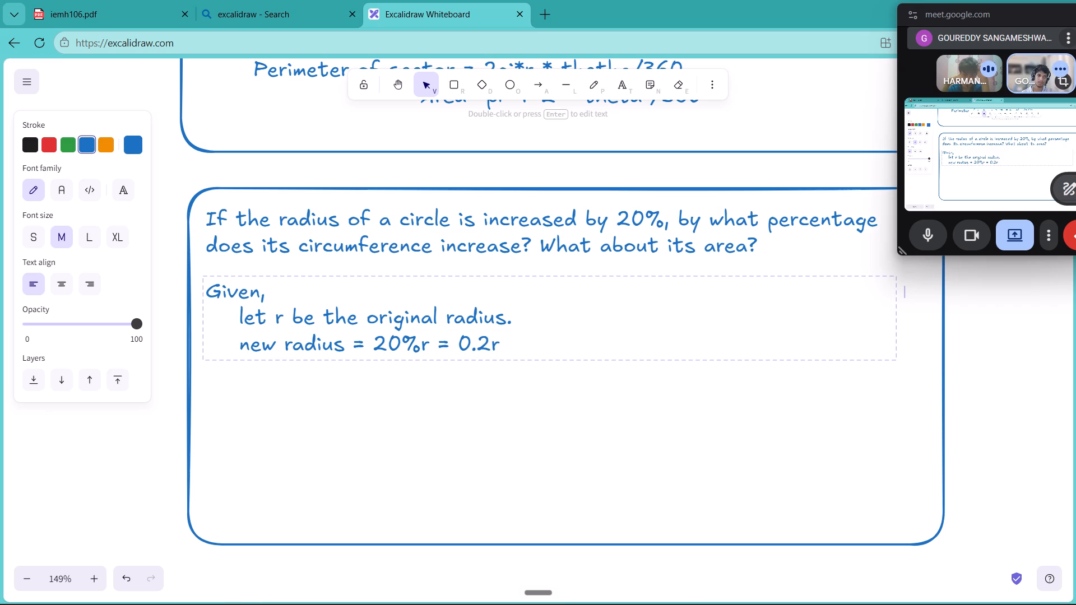
Move "20%r = 0.2r" out of the new radius line into a separate text near the frame's right edge, just below that line.
{"action": "key", "text": "ctrl+Left"}
{"action": "key", "text": "ctrl+shift+Left"}
{"action": "key", "text": "ctrl+shift+Left"}
{"action": "key", "text": "ctrl+shift+Left"}
{"action": "key", "text": "ctrl+shift+Left"}
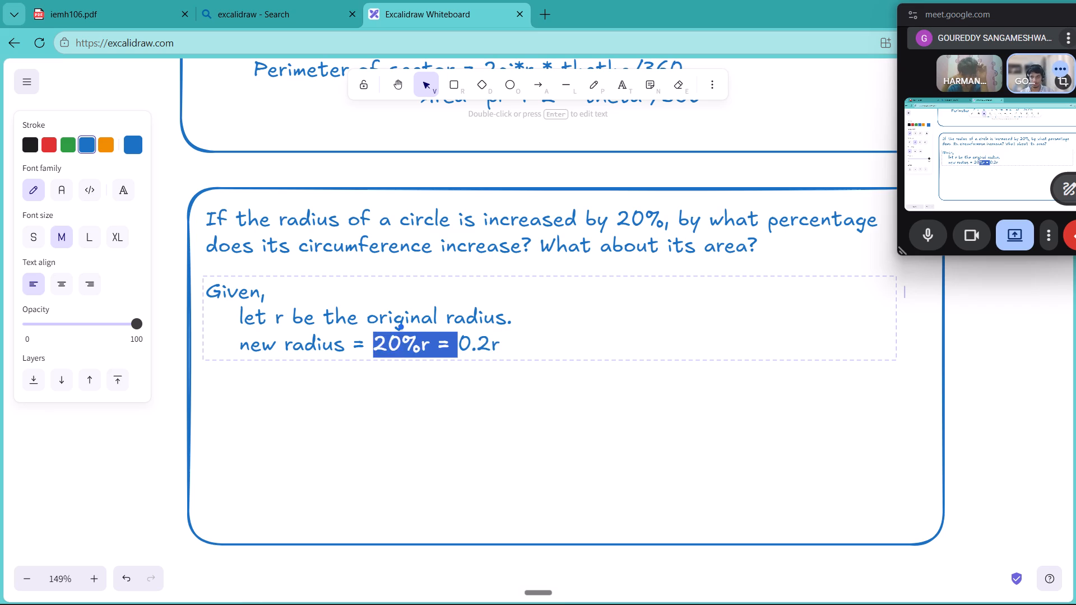
{"action": "key", "text": "Right"}
{"action": "key", "text": "Right"}
{"action": "key", "text": "Right"}
{"action": "key", "text": "Right"}
{"action": "key", "text": "Right"}
{"action": "key", "text": "ctrl+shift+Left"}
{"action": "key", "text": "ctrl+shift+Left"}
{"action": "key", "text": "ctrl+shift+Left"}
{"action": "key", "text": "ctrl+shift+Left"}
{"action": "key", "text": "ctrl+shift+Left"}
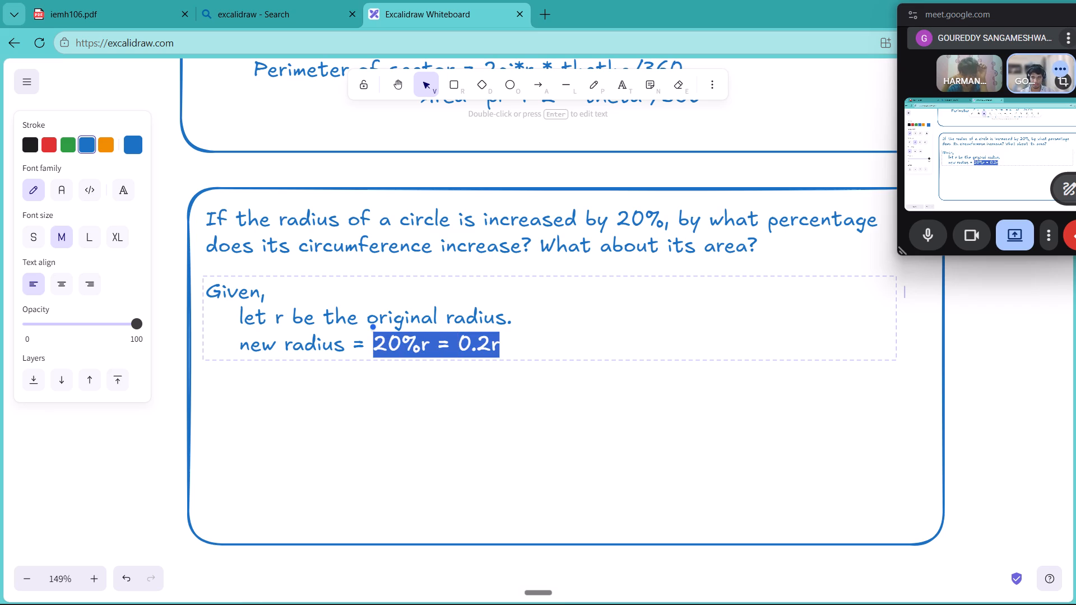
{"action": "key", "text": "ctrl+x"}
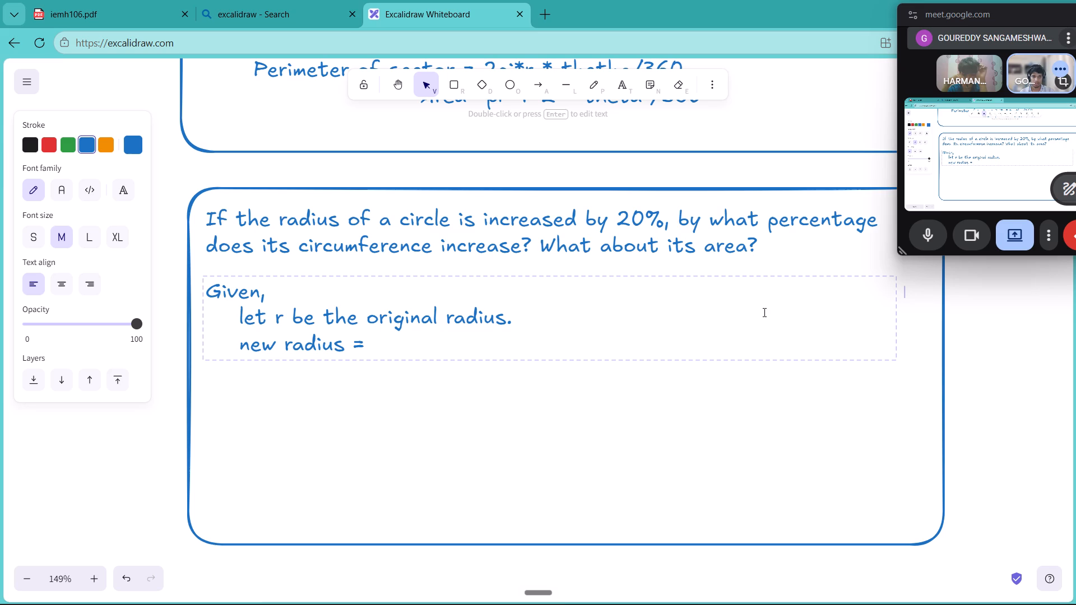
{"action": "left_click", "coordinate": [763, 312]}
{"action": "left_click", "coordinate": [774, 464]}
{"action": "double_click", "coordinate": [755, 331]}
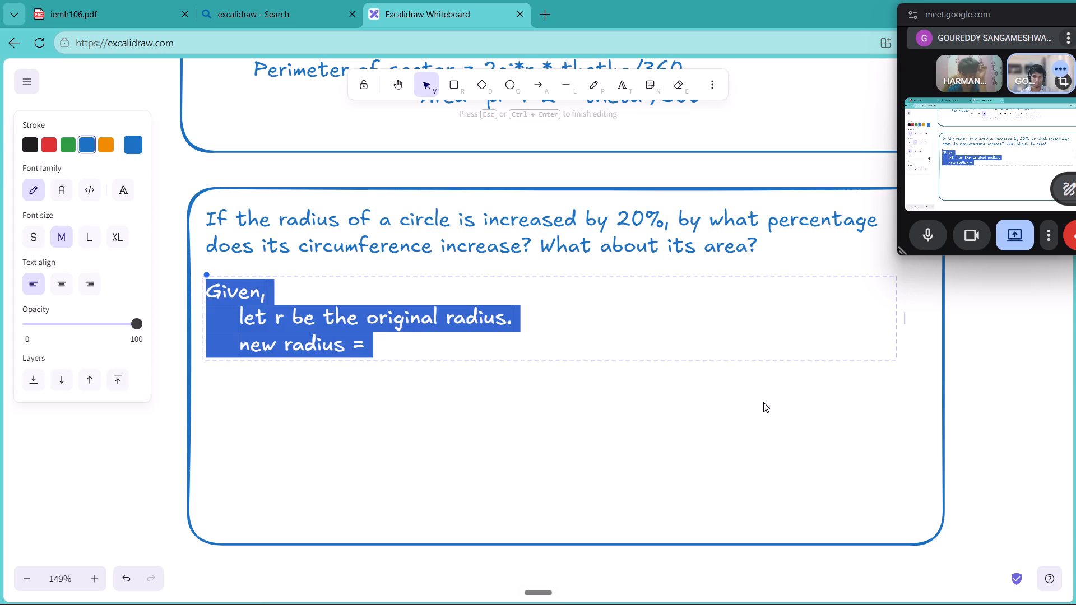
{"action": "left_click", "coordinate": [763, 407]}
{"action": "left_click_drag", "start_coordinate": [767, 382], "coordinate": [767, 367]}
{"action": "double_click", "coordinate": [773, 366]}
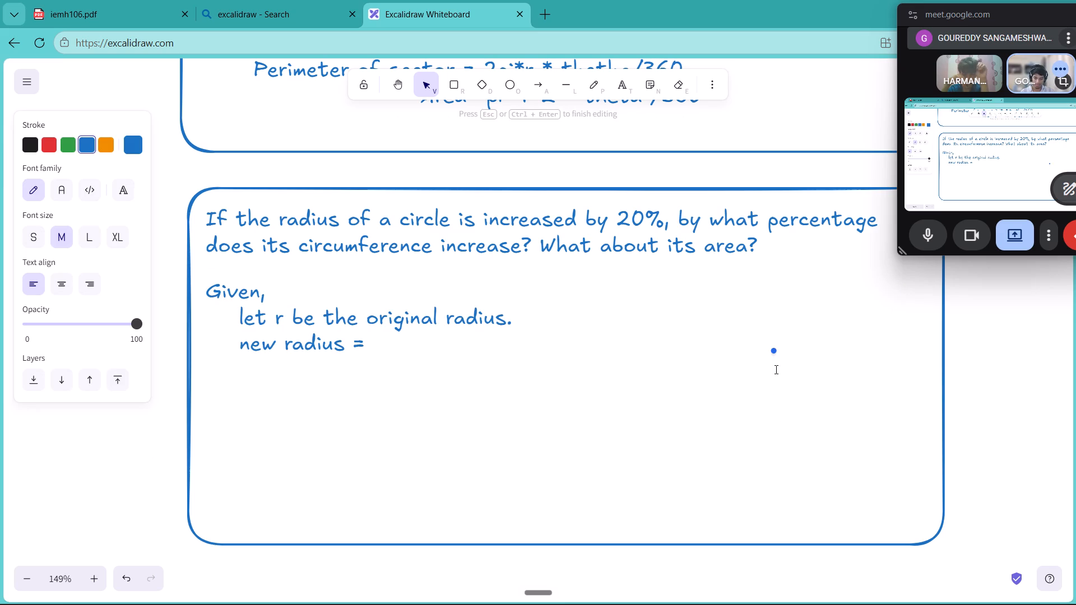
{"action": "key", "text": "ctrl+v"}
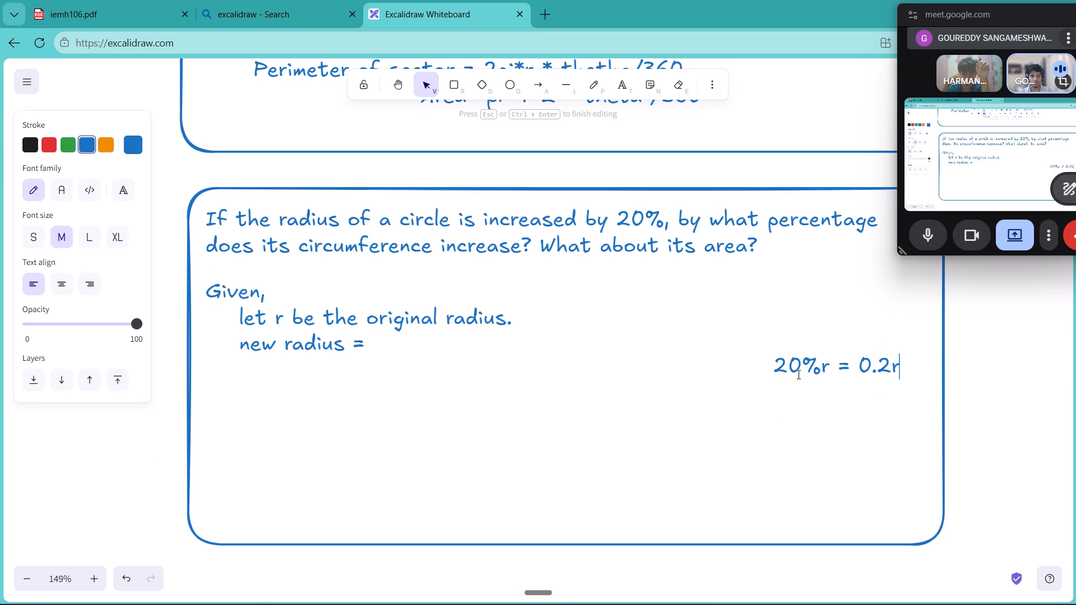
Expand the separate working so it reads "20%r = 20/100*r 0.2r".
{"action": "double_click", "coordinate": [800, 370]}
{"action": "left_click", "coordinate": [801, 381]}
{"action": "left_click", "coordinate": [873, 375]}
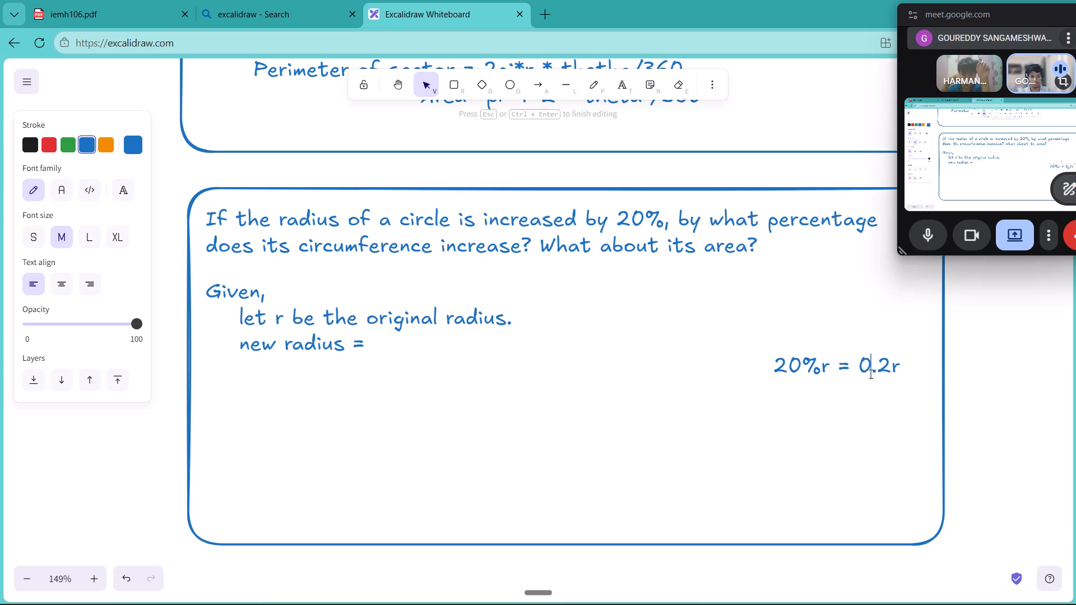
{"action": "left_click", "coordinate": [861, 367]}
{"action": "left_click_drag", "start_coordinate": [861, 367], "coordinate": [879, 365]}
{"action": "type", "text": "200"}
{"action": "key", "text": "BackSpace"}
{"action": "type", "text": "/100"}
{"action": "type", "text": "*r"}
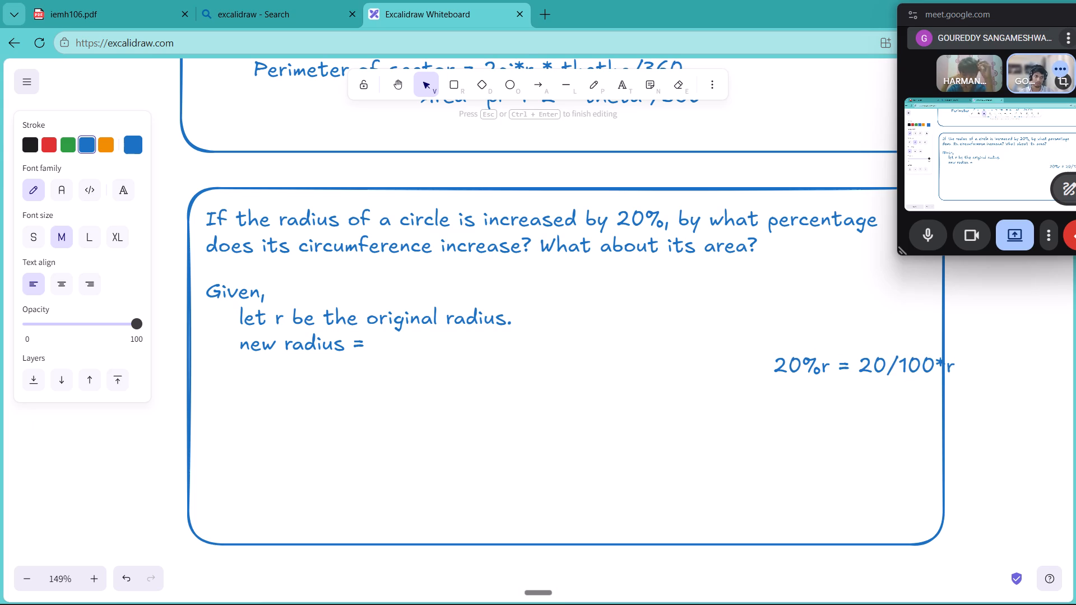
{"action": "key", "text": "space"}
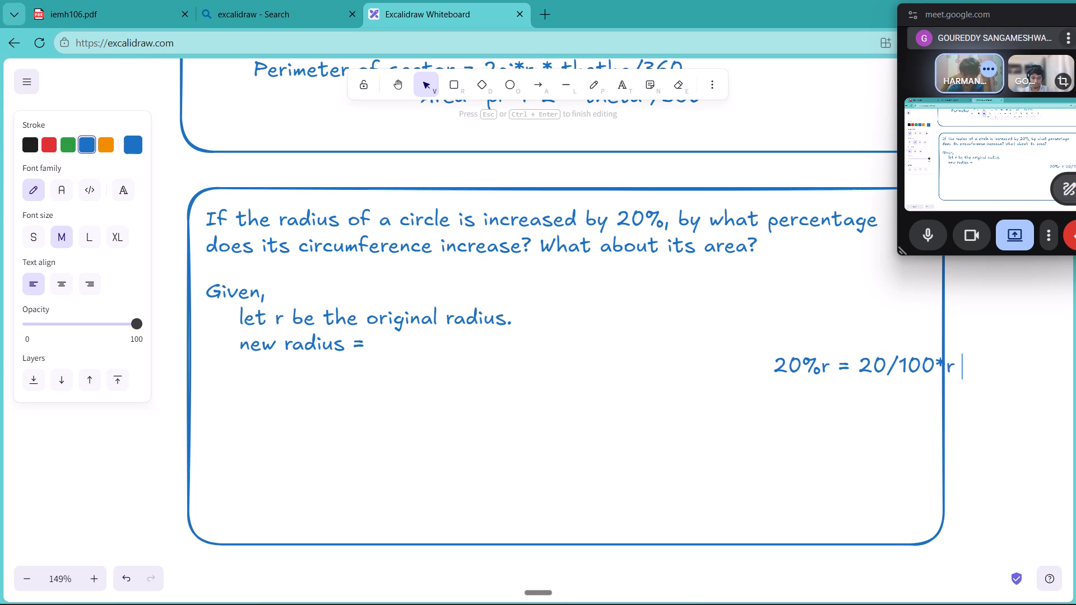
{"action": "type", "text": "0.2r"}
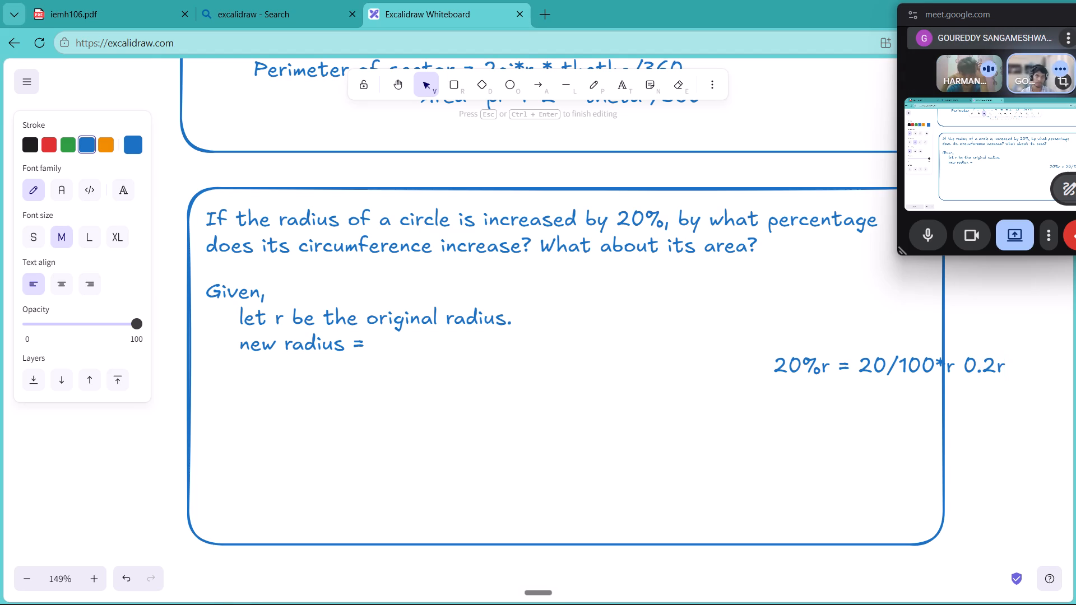
Complete the new radius line under "Given," so it reads "new radius = r + 0.2r = 1.2r".
{"action": "left_click", "coordinate": [372, 348]}
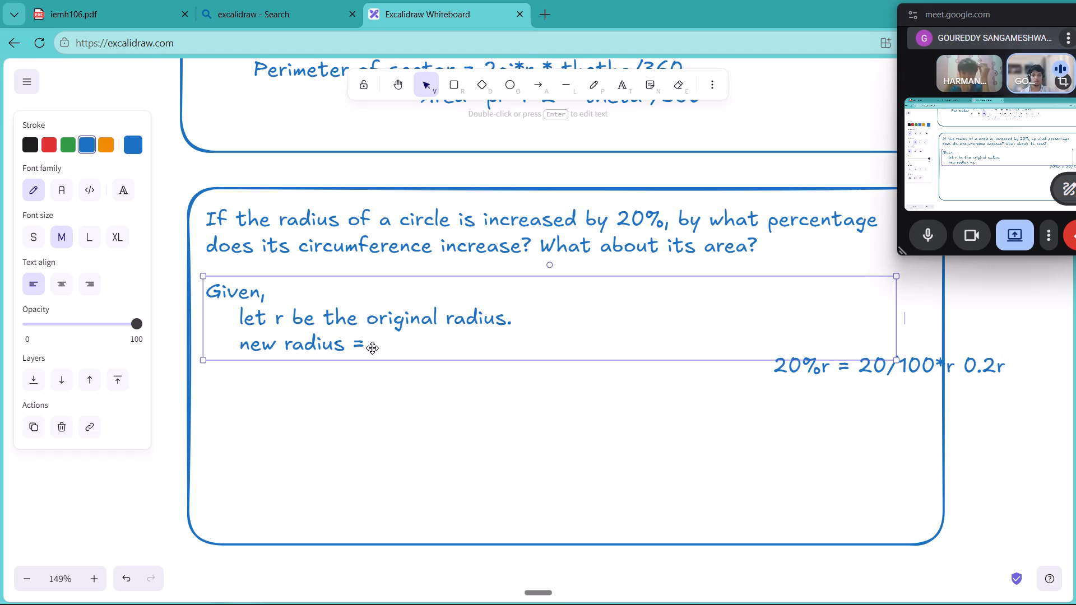
{"action": "left_click", "coordinate": [375, 346]}
{"action": "type", "text": "r+"}
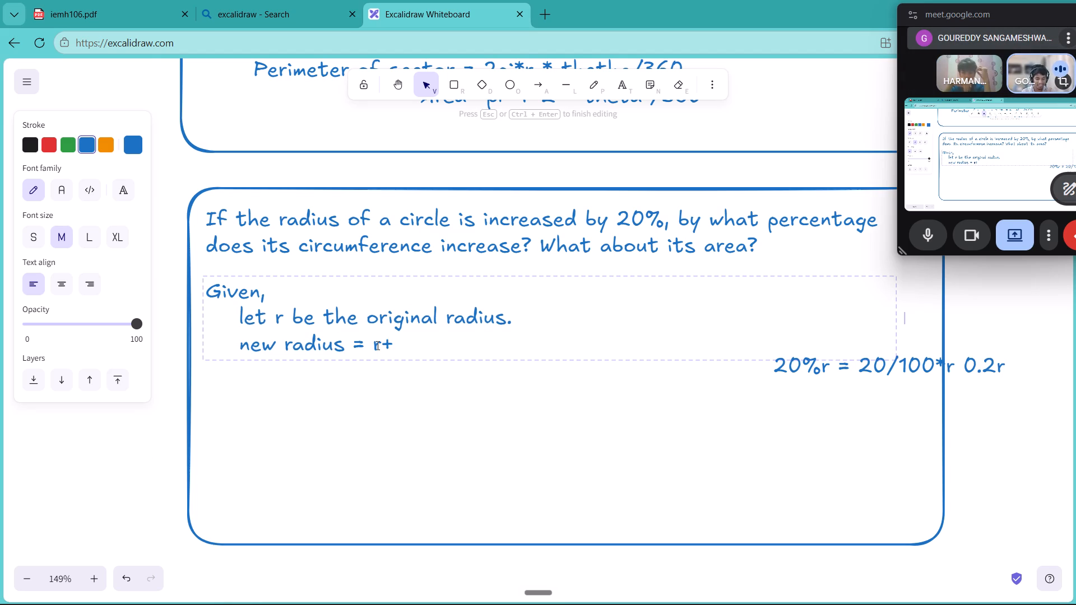
{"action": "key", "text": "Left"}
{"action": "key", "text": "space"}
{"action": "key", "text": "Right"}
{"action": "key", "text": "space"}
{"action": "type", "text": "0.2r = 1.2r"}
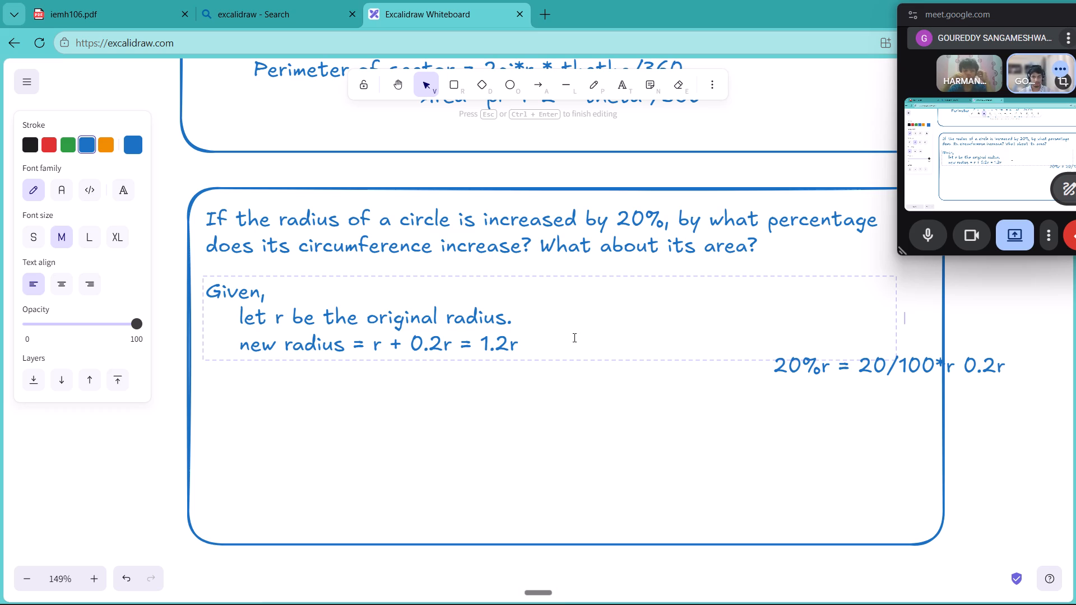
After a blank line below the new radius, add the line "Original circumference = 2pi*r".
{"action": "key", "text": "Return"}
{"action": "key", "text": "Return"}
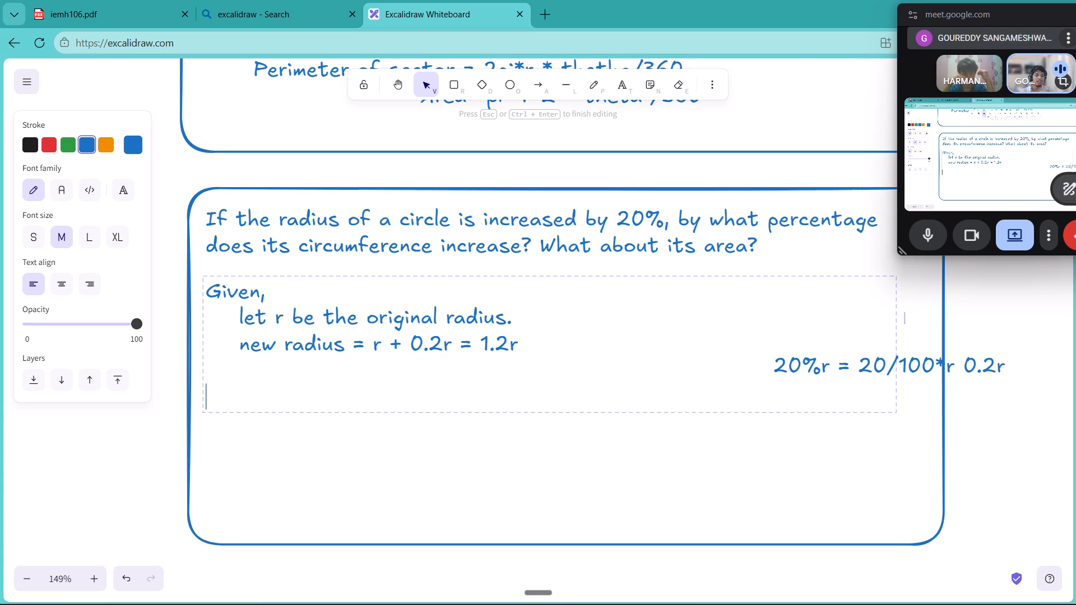
{"action": "type", "text": "Original circumference = 2"}
{"action": "type", "text": "pir"}
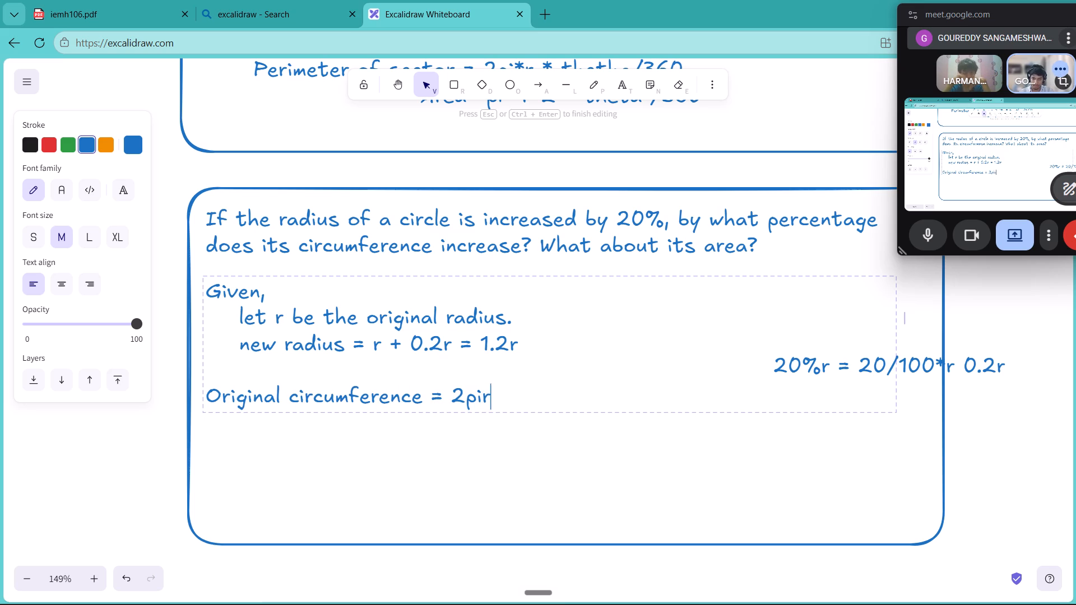
{"action": "key", "text": "Left"}
{"action": "key", "text": "shift+asterisk"}
{"action": "key", "text": "Right"}
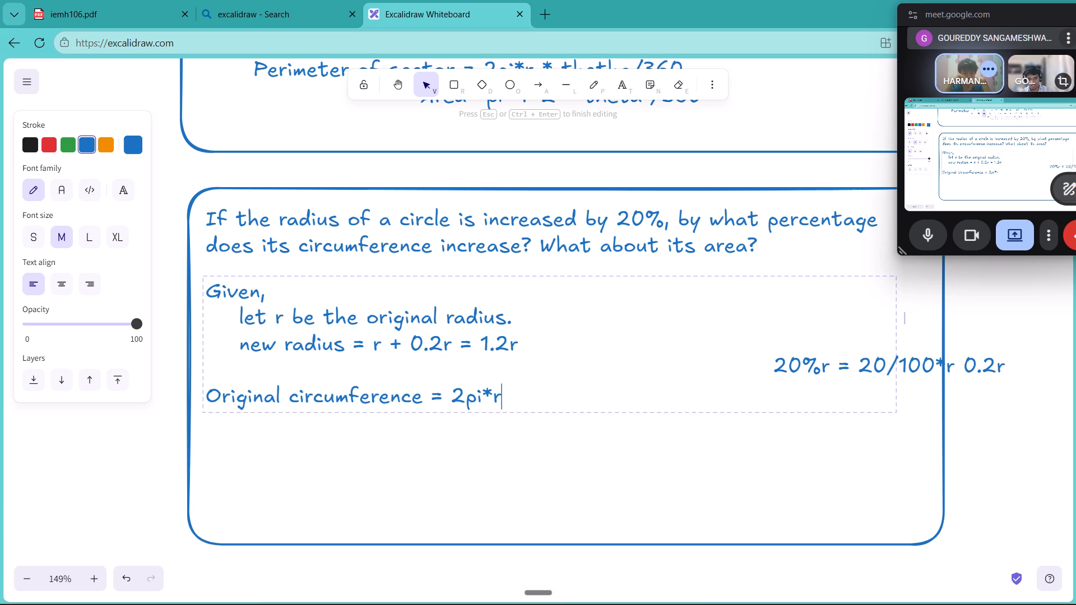
Add the line "new circumference = 2*pi*1.2r" directly below the original circumference.
{"action": "key", "text": "Return"}
{"action": "type", "text": "new circulm"}
{"action": "key", "text": "BackSpace"}
{"action": "key", "text": "BackSpace"}
{"action": "type", "text": "mference = 2"}
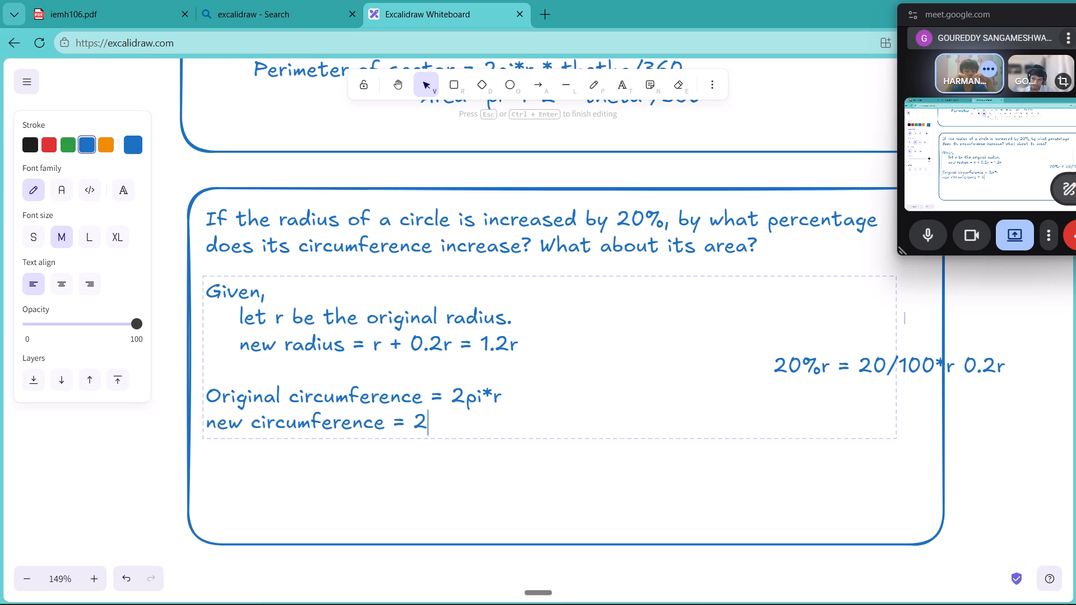
{"action": "type", "text": "*pi*"}
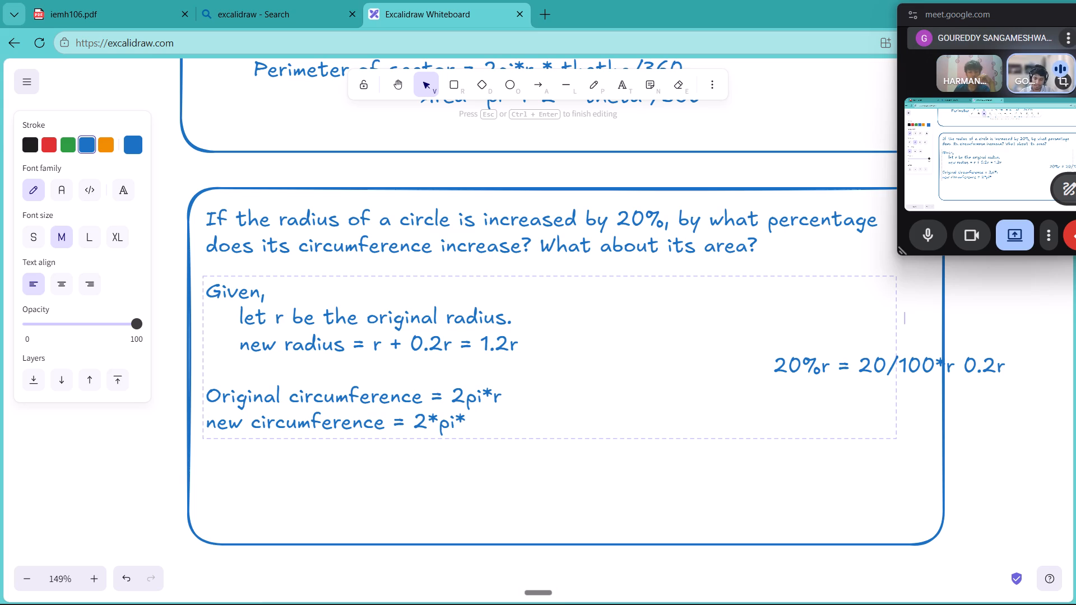
{"action": "type", "text": "1.2r"}
Extend the original circumference line with "= x" and the new circumference line with "= 1.2x".
{"action": "key", "text": "space"}
{"action": "type", "text": "="}
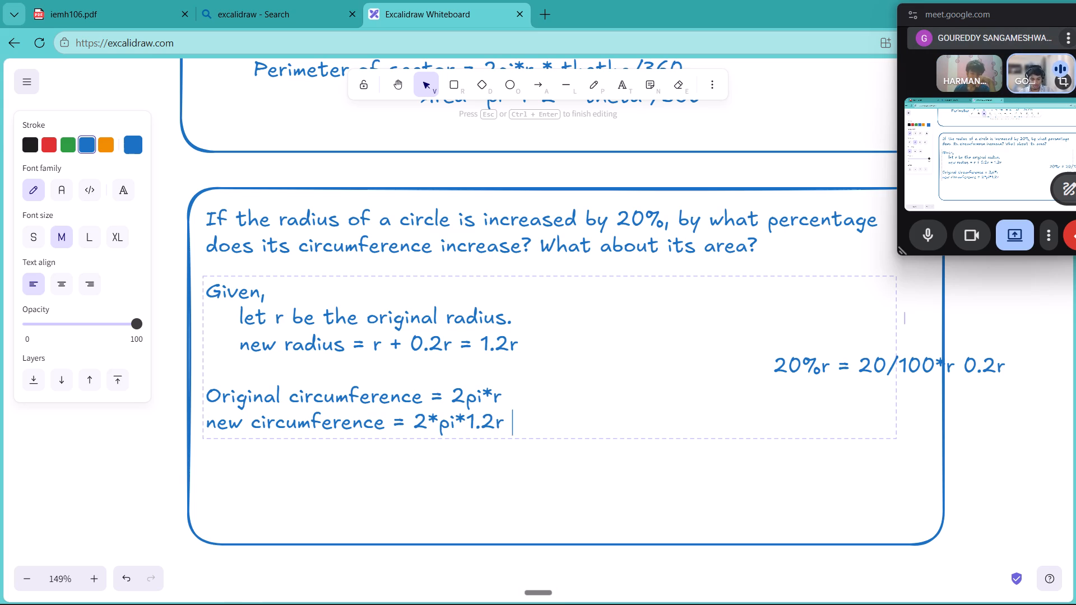
{"action": "key", "text": "space"}
{"action": "key", "text": "Up"}
{"action": "key", "text": "space"}
{"action": "type", "text": "= x"}
{"action": "key", "text": "Down"}
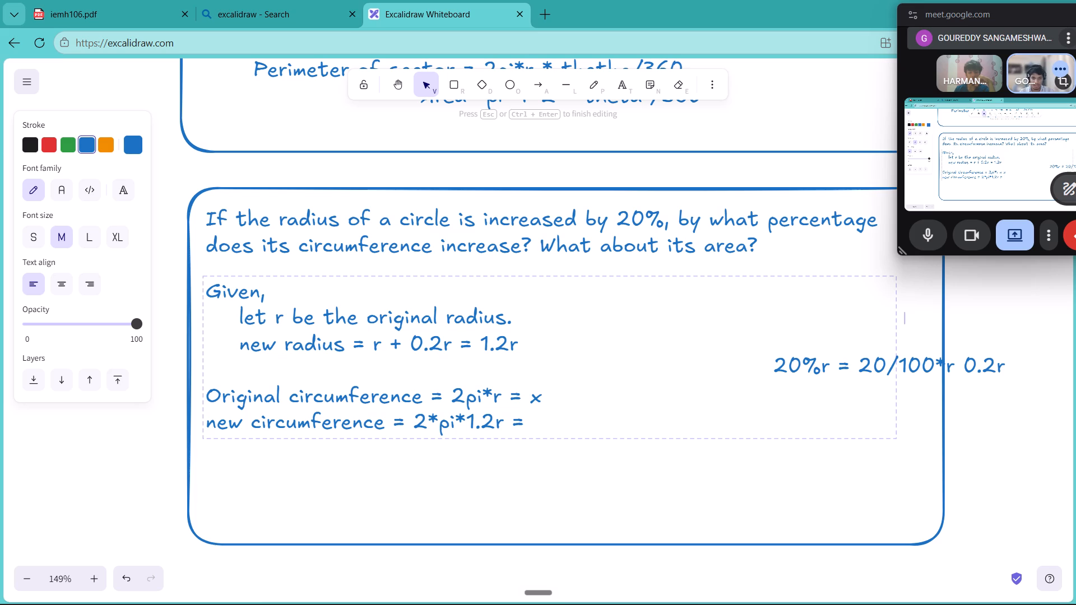
{"action": "type", "text": "1.2x"}
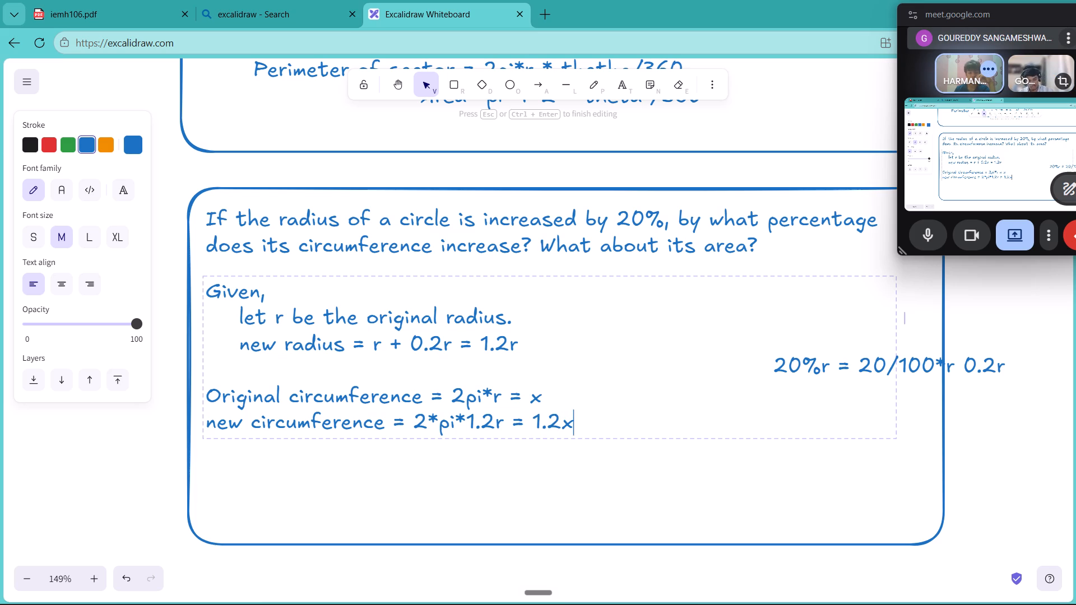
After a blank line below the circumferences, add the formula "Percentage increase = (new - original)/original".
{"action": "key", "text": "Return"}
{"action": "key", "text": "Return"}
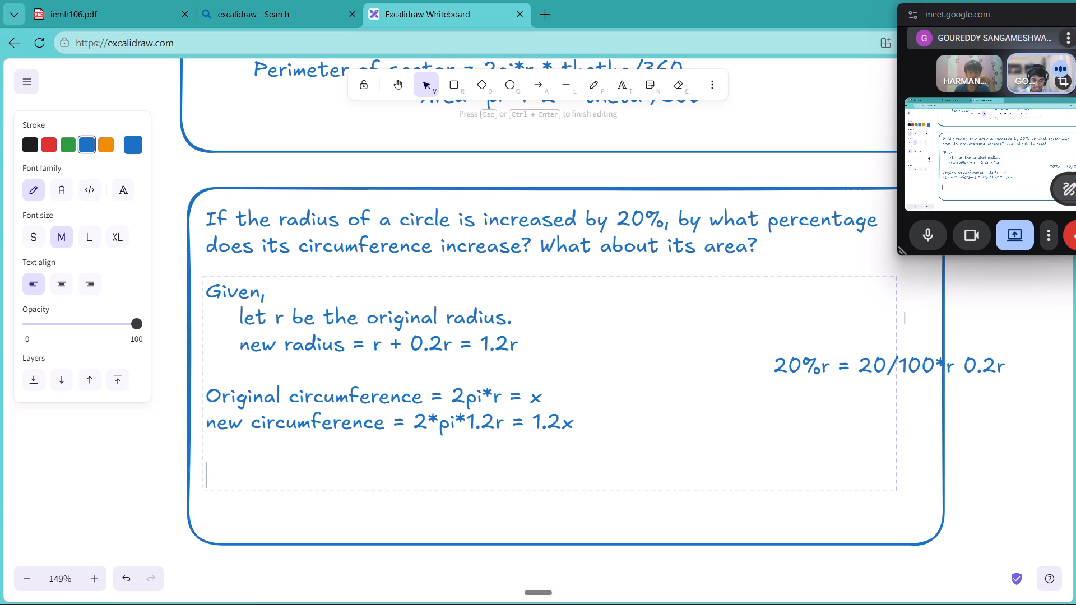
{"action": "type", "text": "Percentage increase ="}
{"action": "key", "text": "space"}
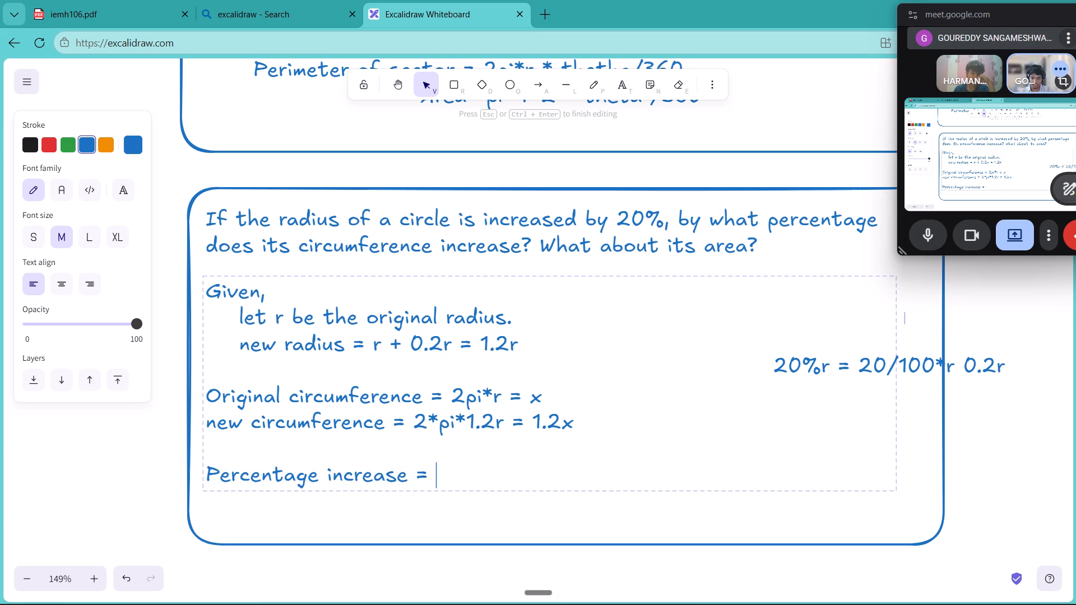
{"action": "type", "text": "new - ori"}
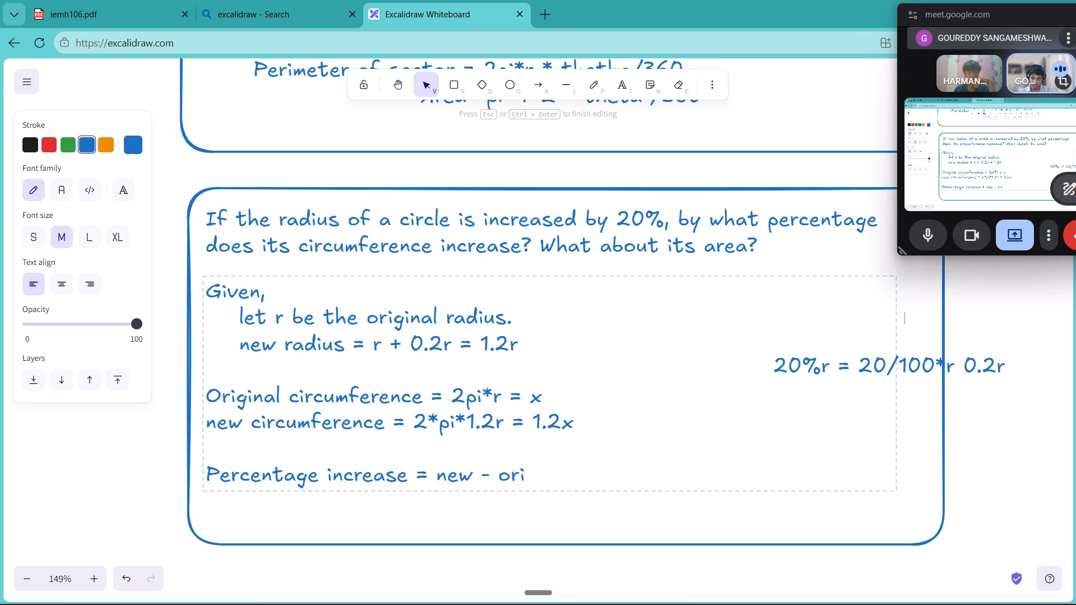
{"action": "type", "text": "igi"}
{"action": "key", "text": "BackSpace"}
{"action": "key", "text": "BackSpace"}
{"action": "key", "text": "BackSpace"}
{"action": "type", "text": "ginal"}
{"action": "key", "text": "slash"}
{"action": "key", "text": "Left"}
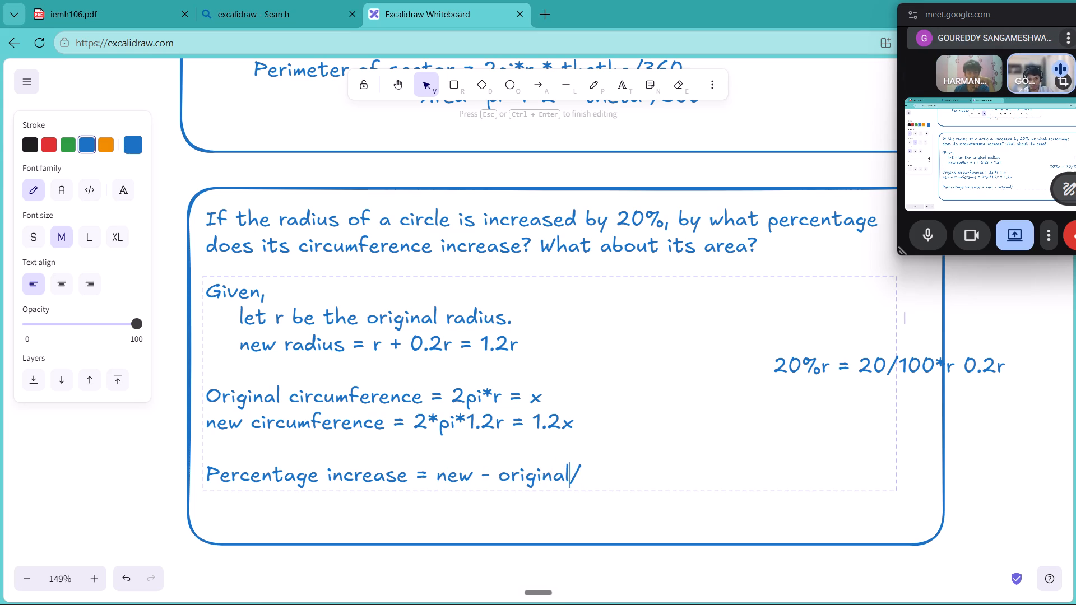
{"action": "key", "text": "shift+parenright"}
{"action": "key", "text": "ctrl+Left"}
{"action": "key", "text": "ctrl+Left"}
{"action": "key", "text": "ctrl+Left"}
{"action": "key", "text": "ctrl+Left"}
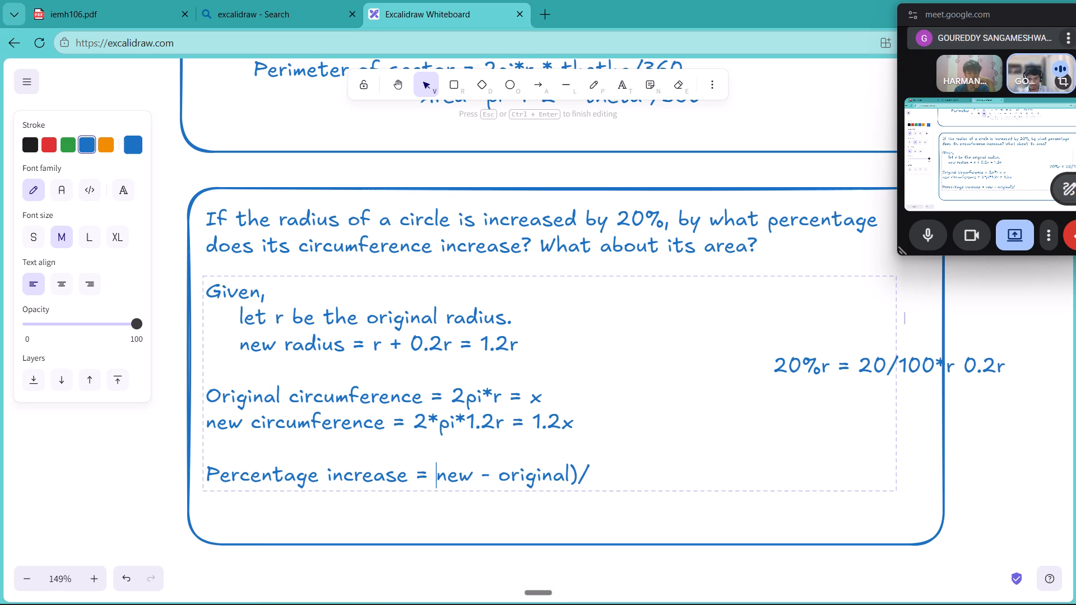
{"action": "key", "text": "shift+parenleft"}
{"action": "key", "text": "ctrl+Right"}
{"action": "key", "text": "ctrl+Right"}
{"action": "key", "text": "ctrl+Right"}
{"action": "key", "text": "ctrl+Right"}
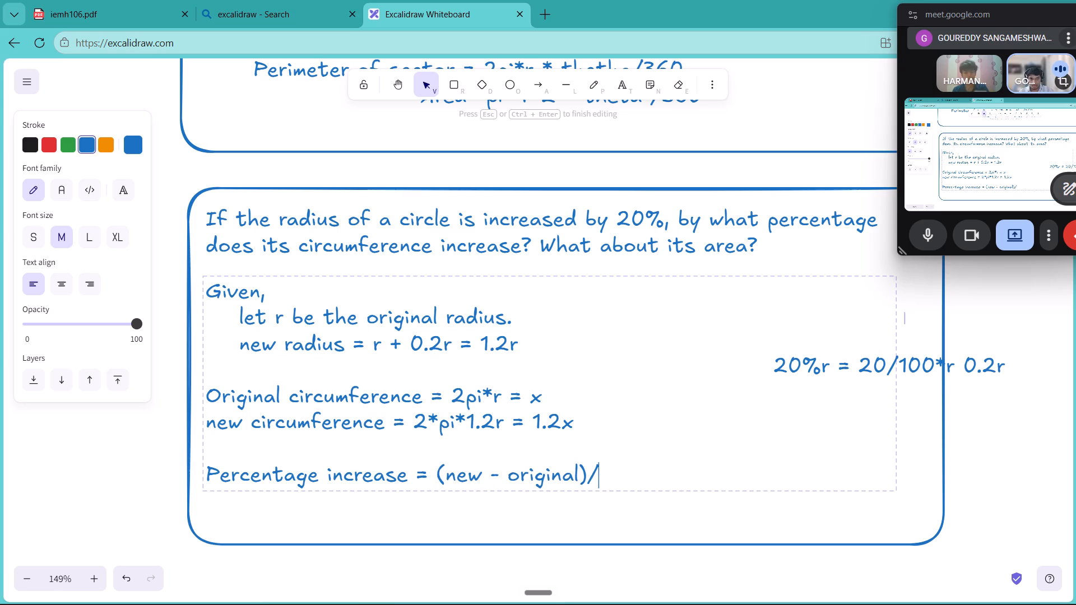
{"action": "type", "text": "original"}
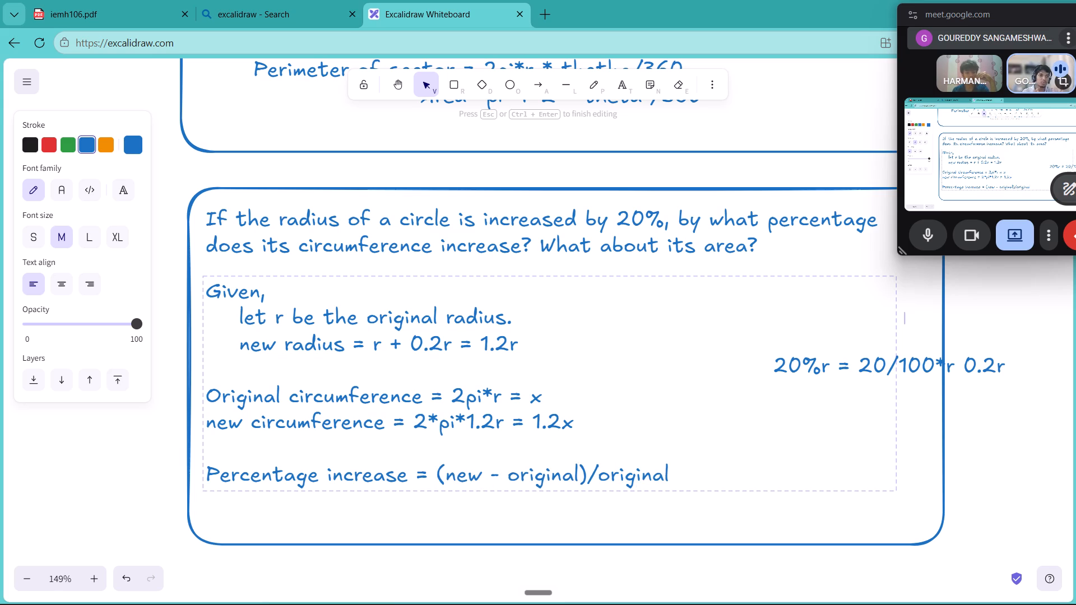
Substitute the circumferences into the percentage increase formula by appending "= (1.2x - x ) /x".
{"action": "key", "text": "space"}
{"action": "type", "text": "="}
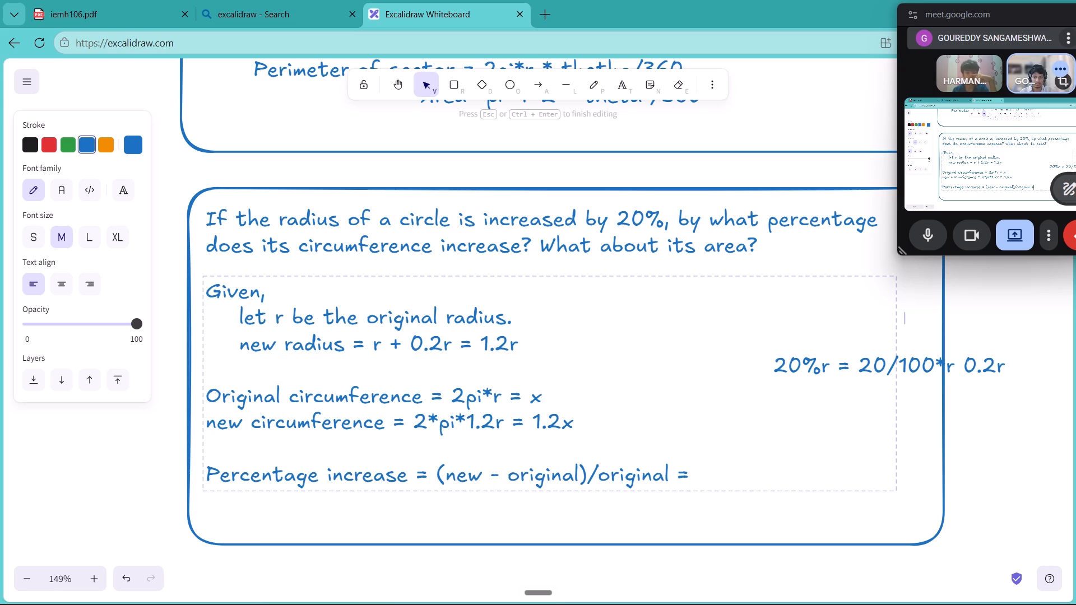
{"action": "key", "text": "space"}
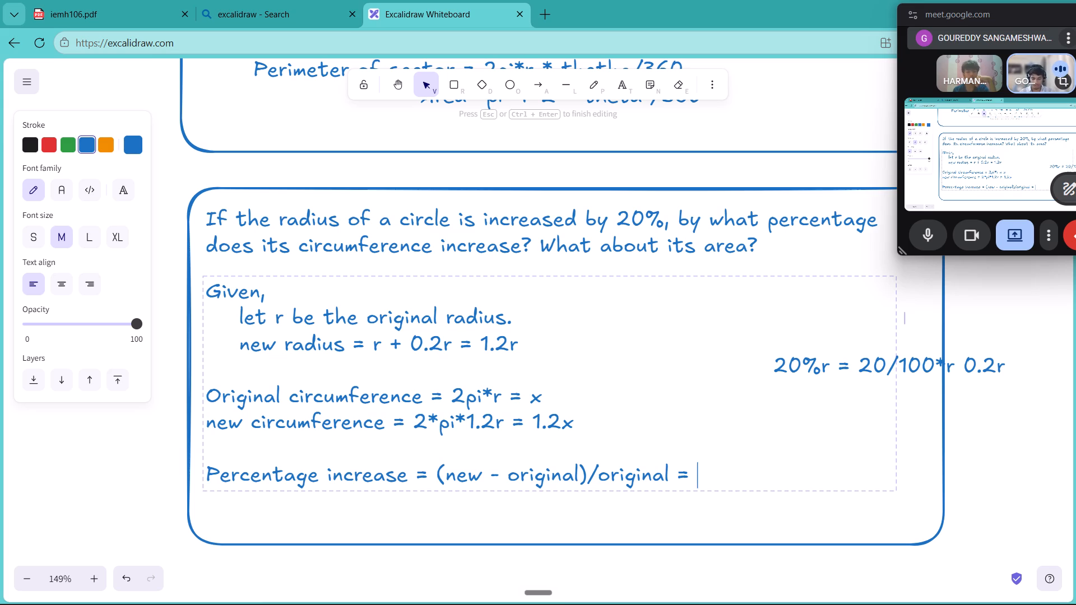
{"action": "type", "text": "1.2x"}
{"action": "key", "text": "space"}
{"action": "type", "text": "-"}
{"action": "key", "text": "space"}
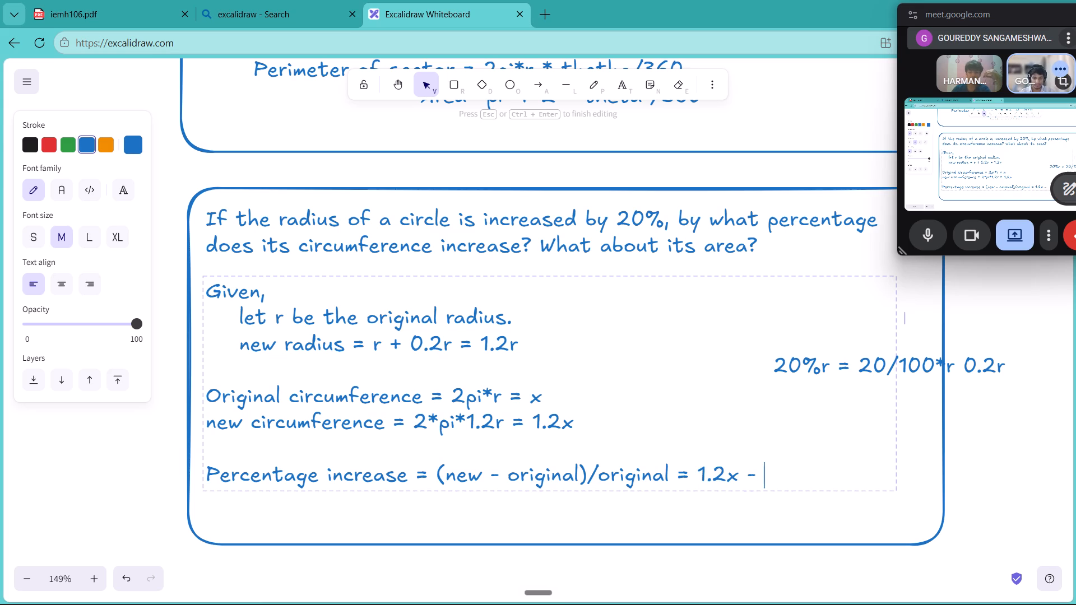
{"action": "key", "text": "x"}
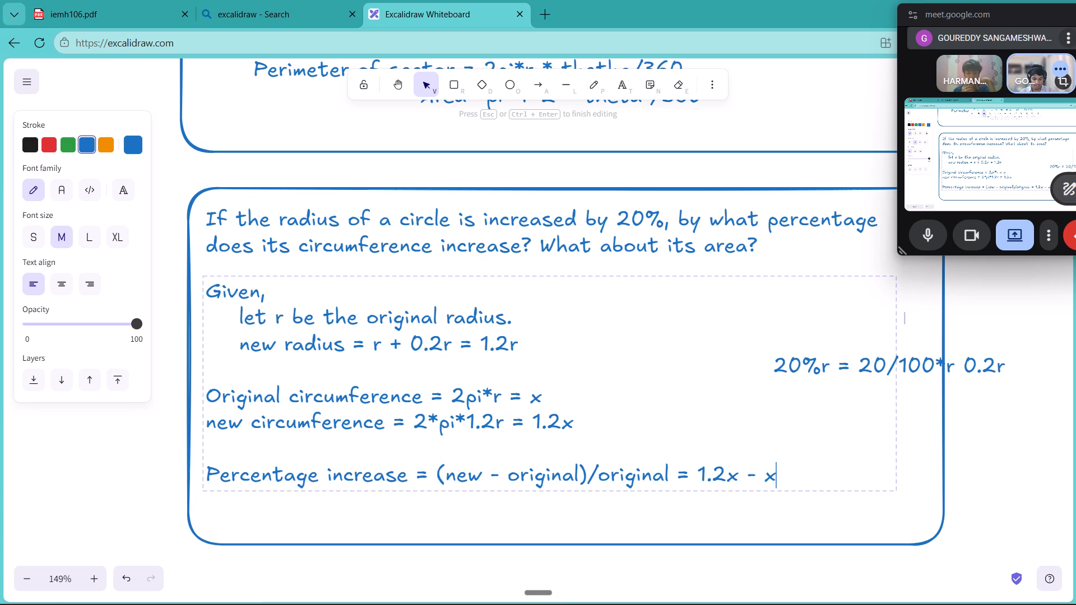
{"action": "key", "text": "space"}
{"action": "type", "text": ") /x"}
{"action": "key", "text": "Left"}
{"action": "key", "text": "Left"}
{"action": "key", "text": "Left"}
{"action": "key", "text": "Left"}
{"action": "key", "text": "Left"}
{"action": "key", "text": "Left"}
{"action": "key", "text": "Left"}
{"action": "key", "text": "Left"}
{"action": "key", "text": "Left"}
{"action": "key", "text": "Left"}
{"action": "key", "text": "Left"}
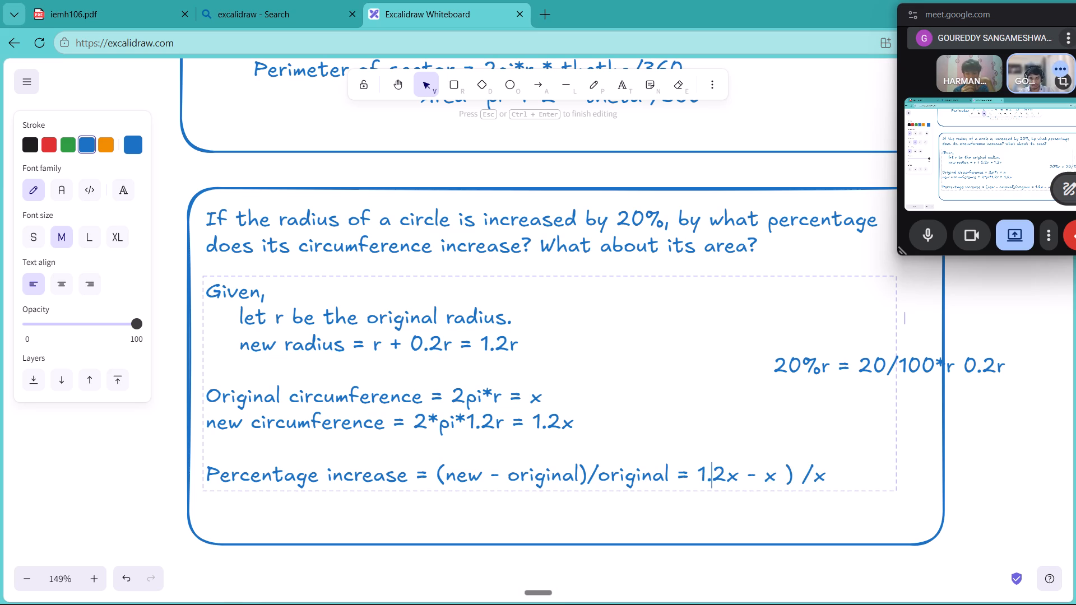
{"action": "key", "text": "Left"}
{"action": "key", "text": "Left"}
{"action": "key", "text": "shift+parenleft"}
{"action": "key", "text": "Right"}
{"action": "key", "text": "Right"}
{"action": "key", "text": "Right"}
{"action": "key", "text": "Right"}
{"action": "key", "text": "Right"}
{"action": "key", "text": "Right"}
{"action": "key", "text": "Right"}
{"action": "key", "text": "Right"}
{"action": "key", "text": "Right"}
{"action": "key", "text": "Right"}
{"action": "key", "text": "Right"}
{"action": "key", "text": "Right"}
{"action": "key", "text": "Right"}
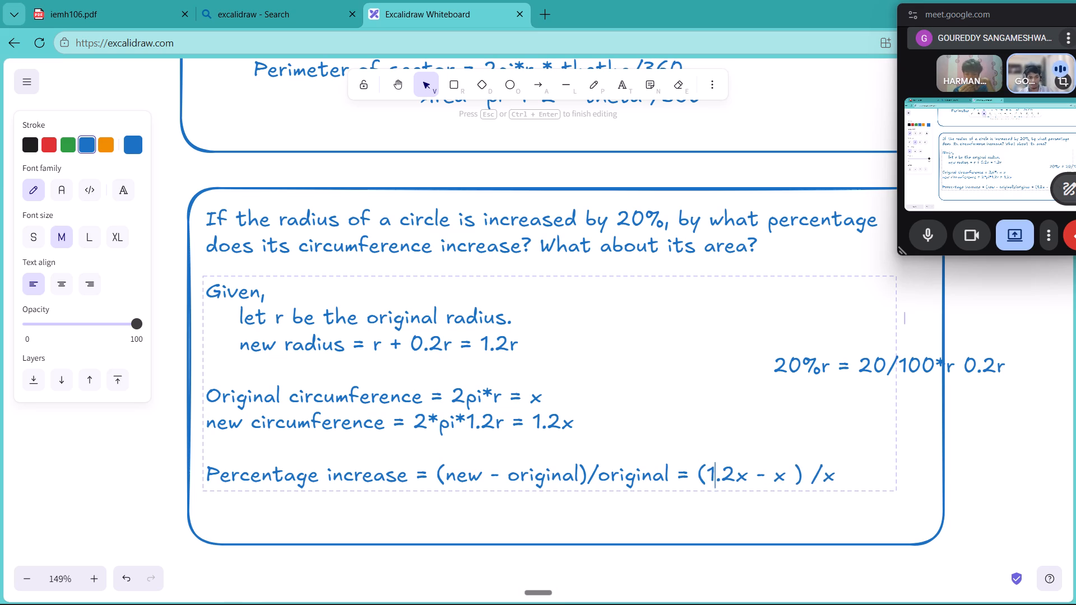
Continue the percentage increase working with "= 0.2x/x" on a new line of its own.
{"action": "key", "text": "space"}
{"action": "type", "text": "="}
{"action": "key", "text": "space"}
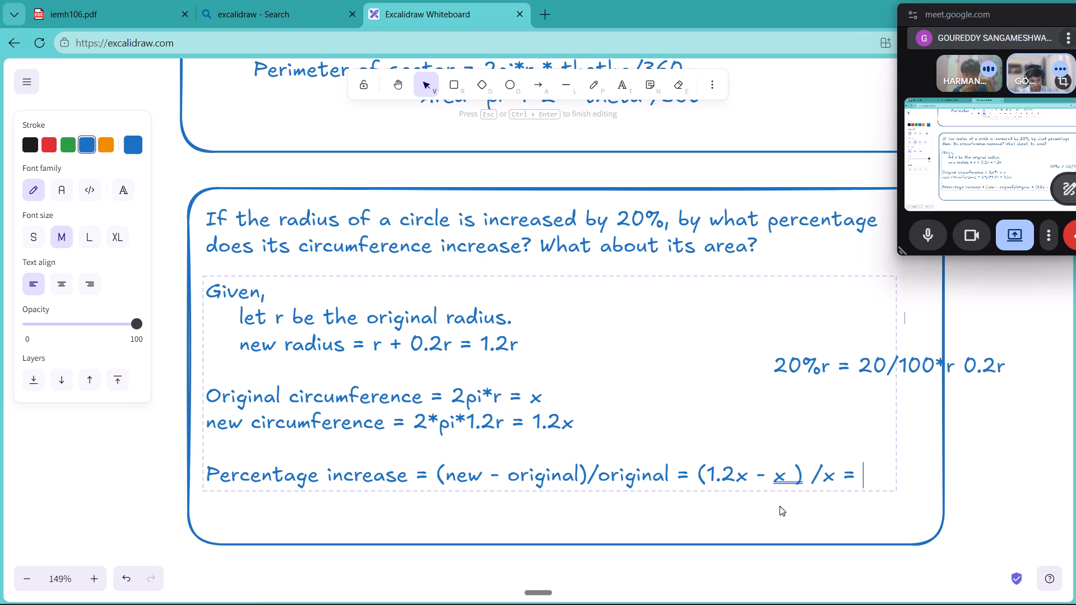
{"action": "type", "text": "0.2x"}
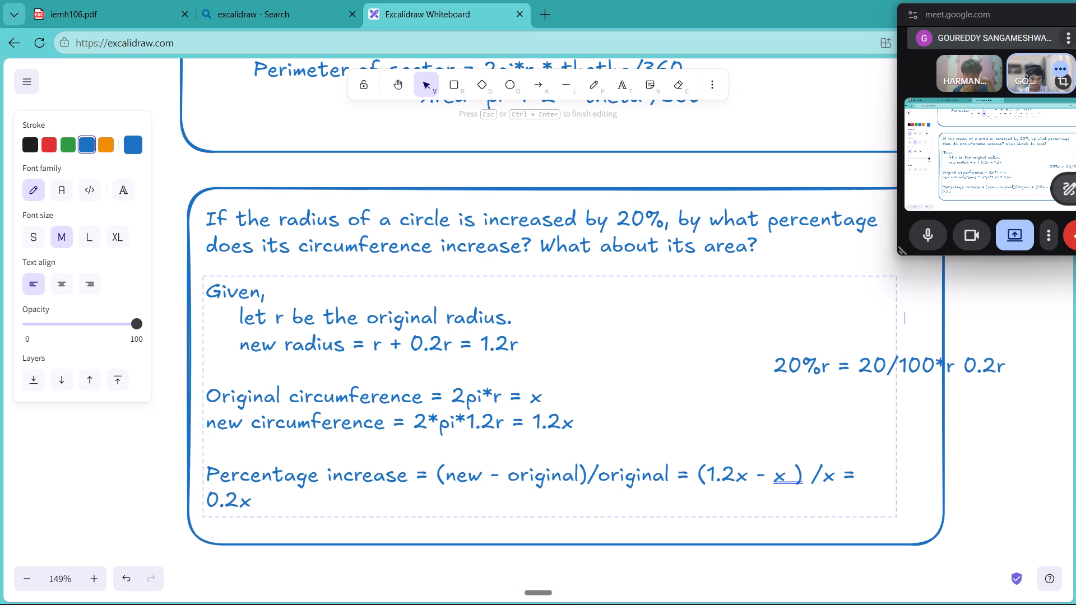
{"action": "type", "text": "/x"}
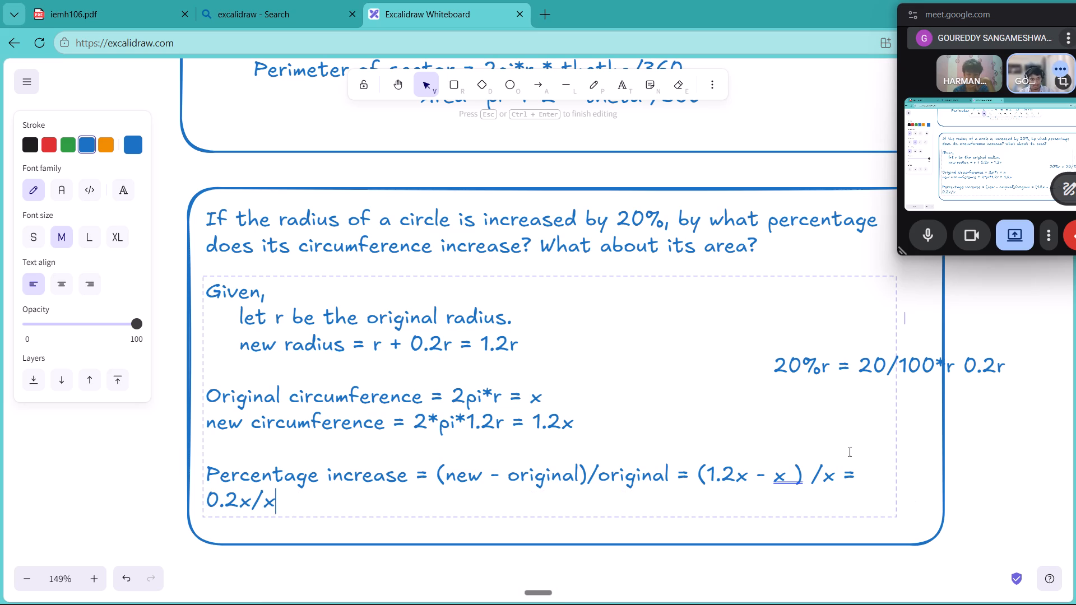
{"action": "left_click", "coordinate": [840, 478]}
{"action": "key", "text": "Return"}
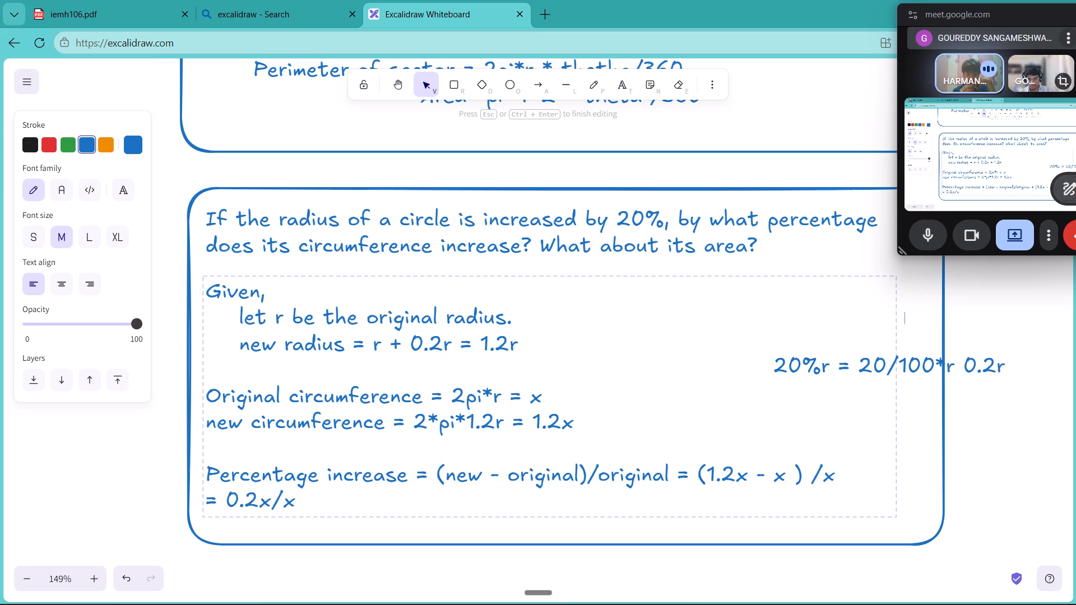
Append "= o.2*100" after "0.2x/x" in the second line of the percentage working.
{"action": "left_click", "coordinate": [343, 500]}
{"action": "key", "text": "space"}
{"action": "type", "text": "="}
{"action": "key", "text": "space"}
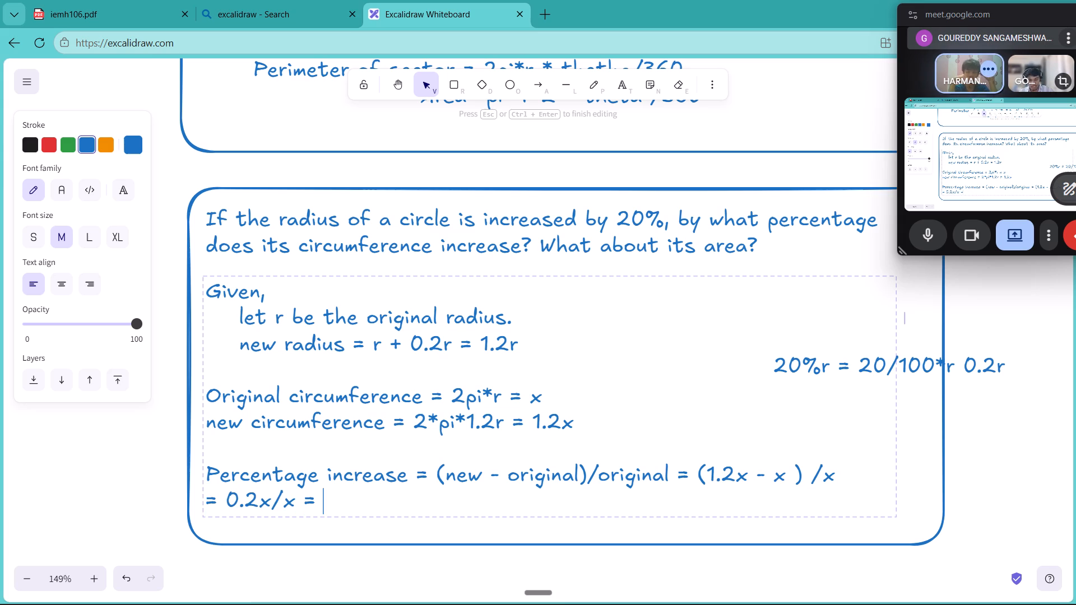
{"action": "key", "text": "o"}
{"action": "type", "text": ".e"}
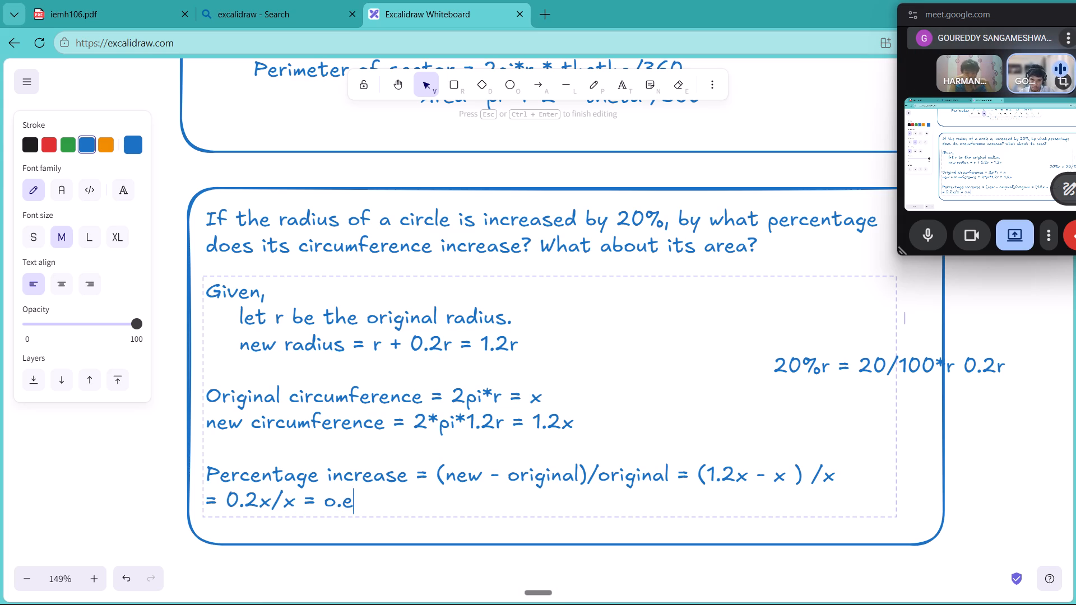
{"action": "key", "text": "BackSpace"}
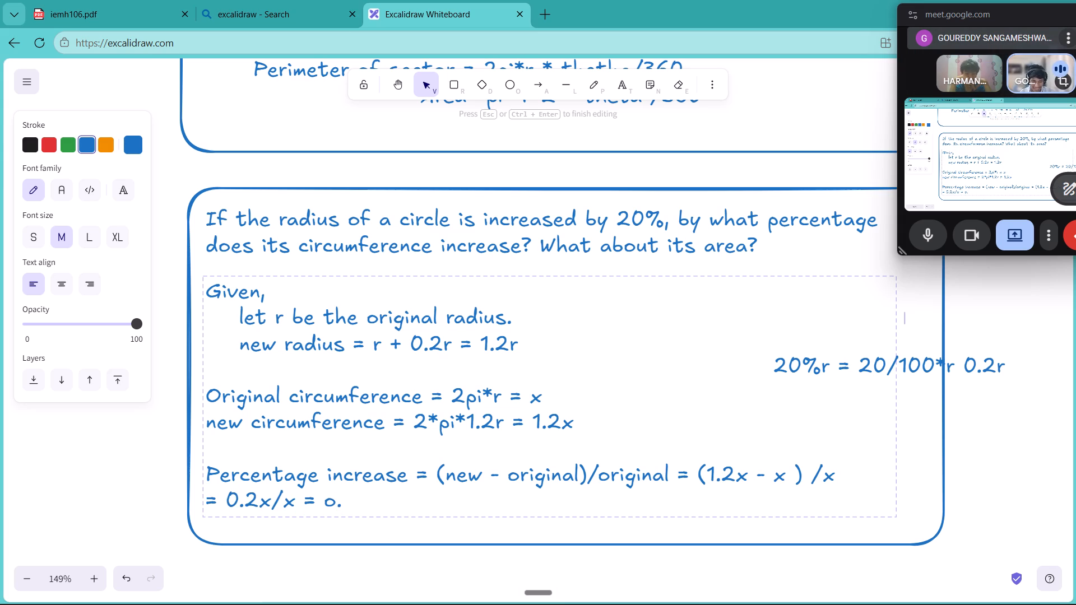
{"action": "key", "text": "2"}
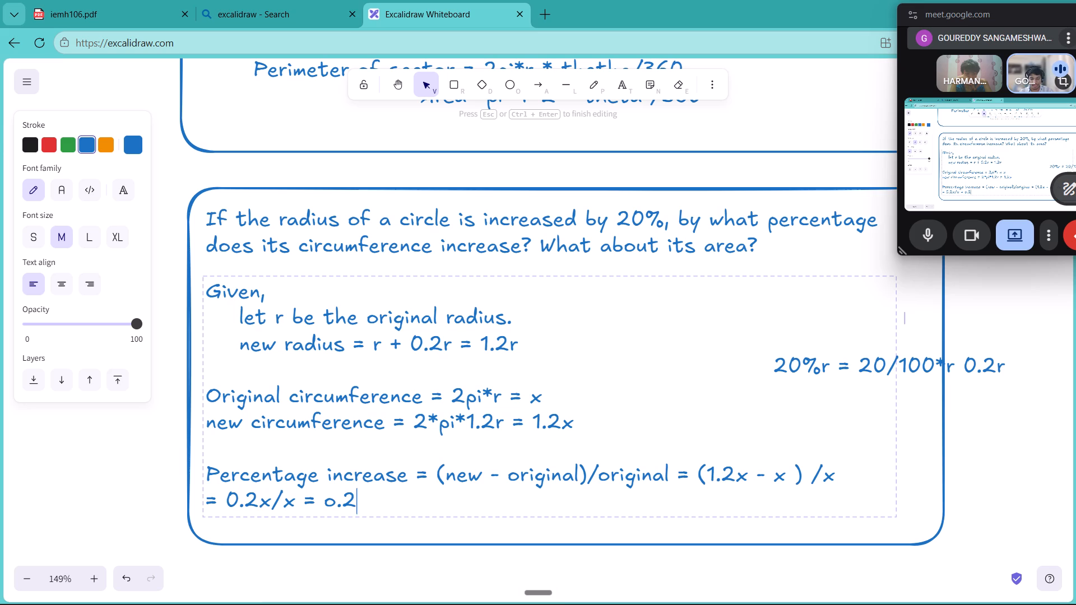
{"action": "type", "text": "*100"}
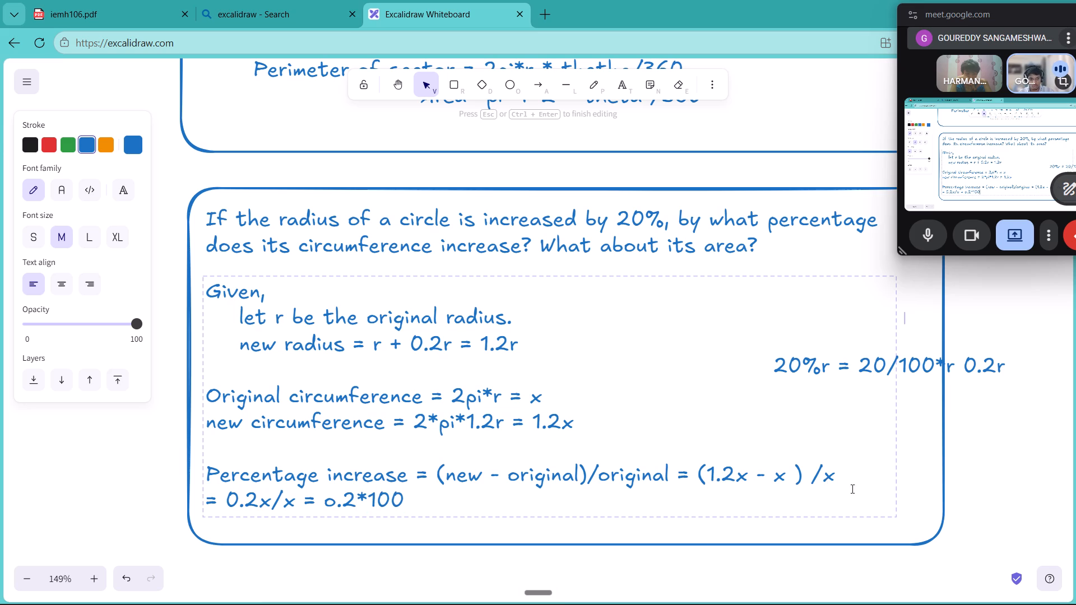
Add "*100" to the end of the "(1.2x - x ) /x" expression in the percentage increase line.
{"action": "left_click", "coordinate": [856, 474]}
{"action": "type", "text": "*100"}
Finish the last line of the percentage working with the result "= 20".
{"action": "left_click", "coordinate": [448, 508]}
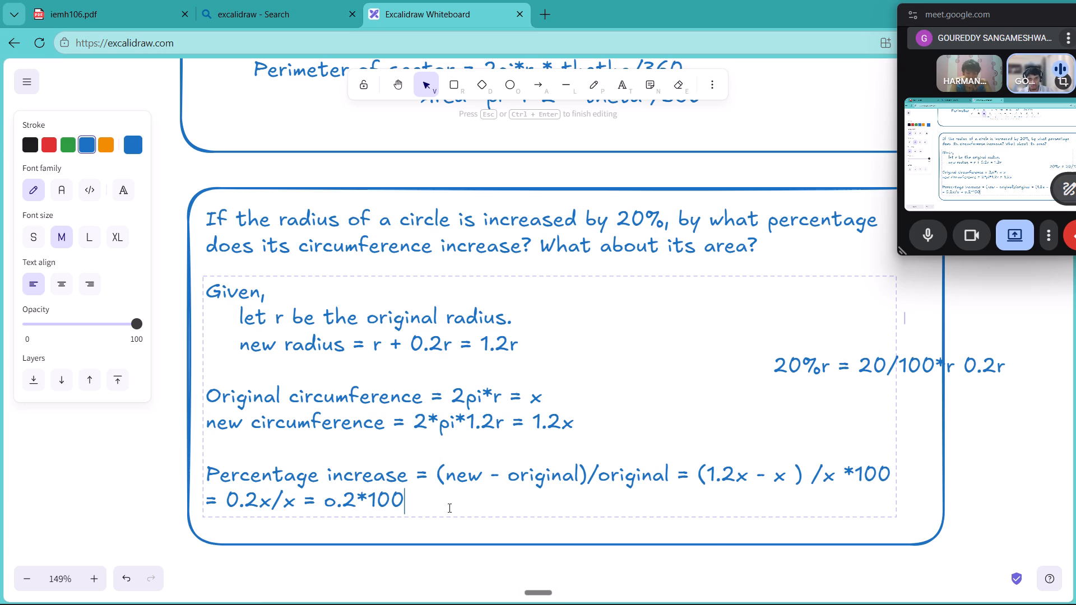
{"action": "key", "text": "space"}
{"action": "type", "text": "= 20"}
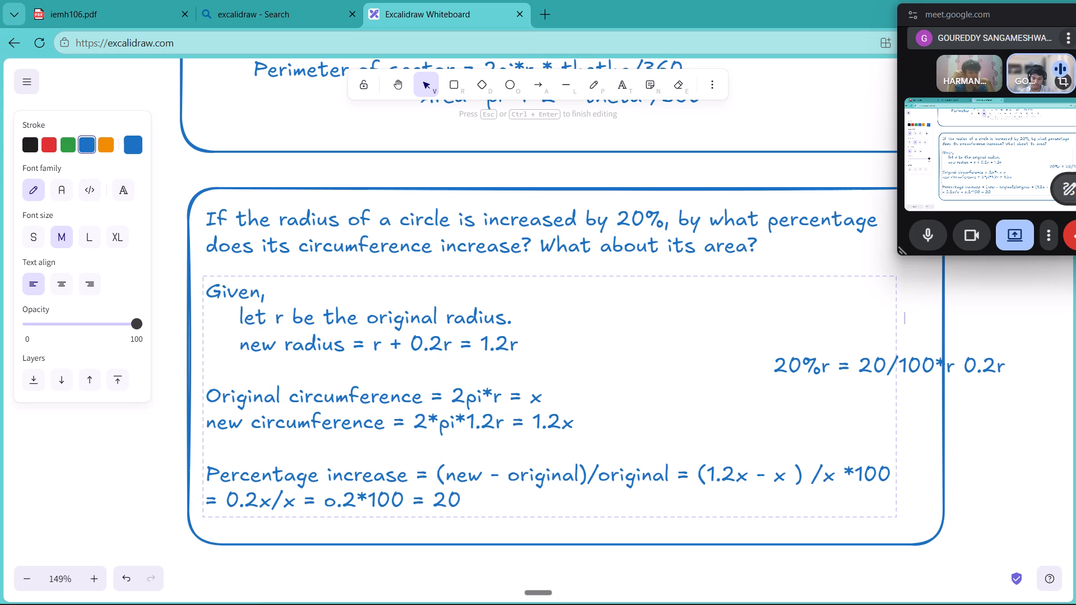
Add a percent sign after the 20 at the end of the circumference percentage working.
{"action": "key", "text": "shift+percent"}
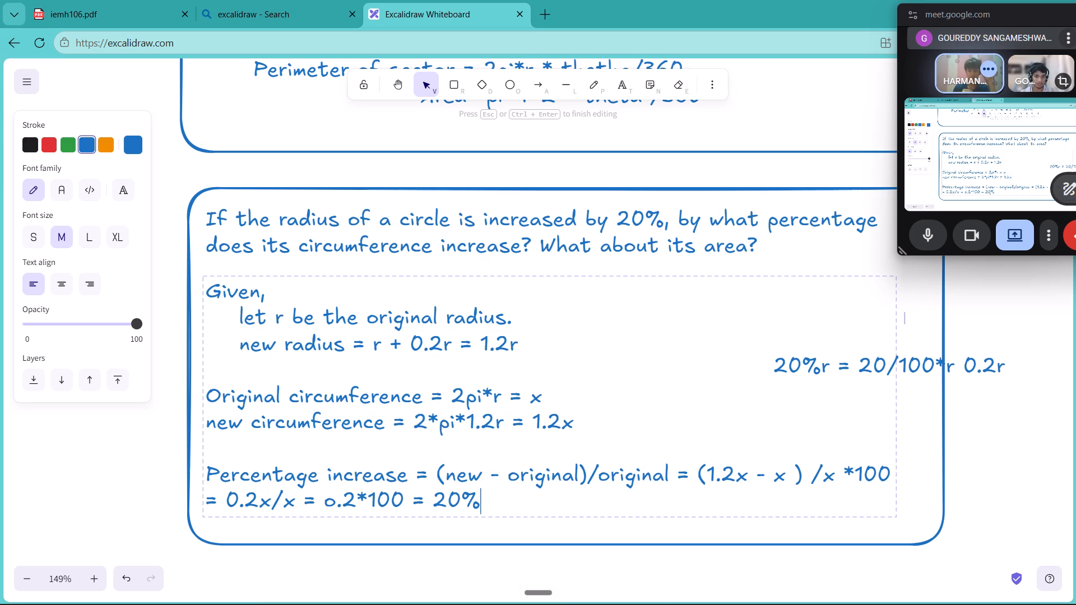
Extend the bottom edge of the frame around the radius question downward to make room below the solution.
{"action": "left_click", "coordinate": [660, 551]}
{"action": "left_click", "coordinate": [656, 544]}
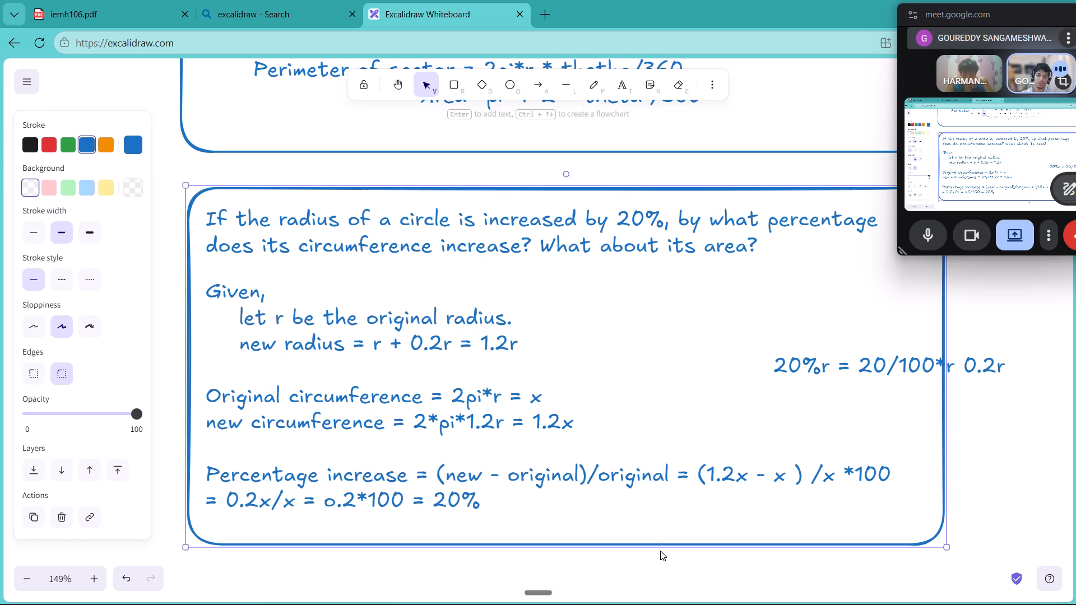
{"action": "left_click_drag", "start_coordinate": [661, 548], "coordinate": [661, 604]}
{"action": "scroll", "coordinate": [605, 516], "scroll_direction": "down", "scroll_amount": 2}
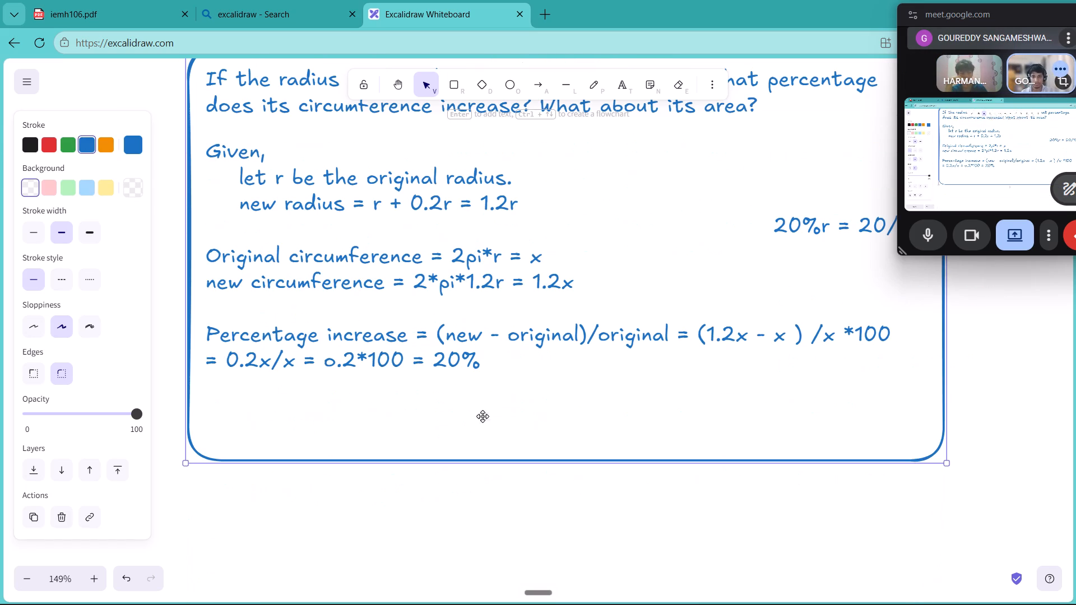
{"action": "left_click", "coordinate": [465, 403]}
{"action": "left_click", "coordinate": [321, 397]}
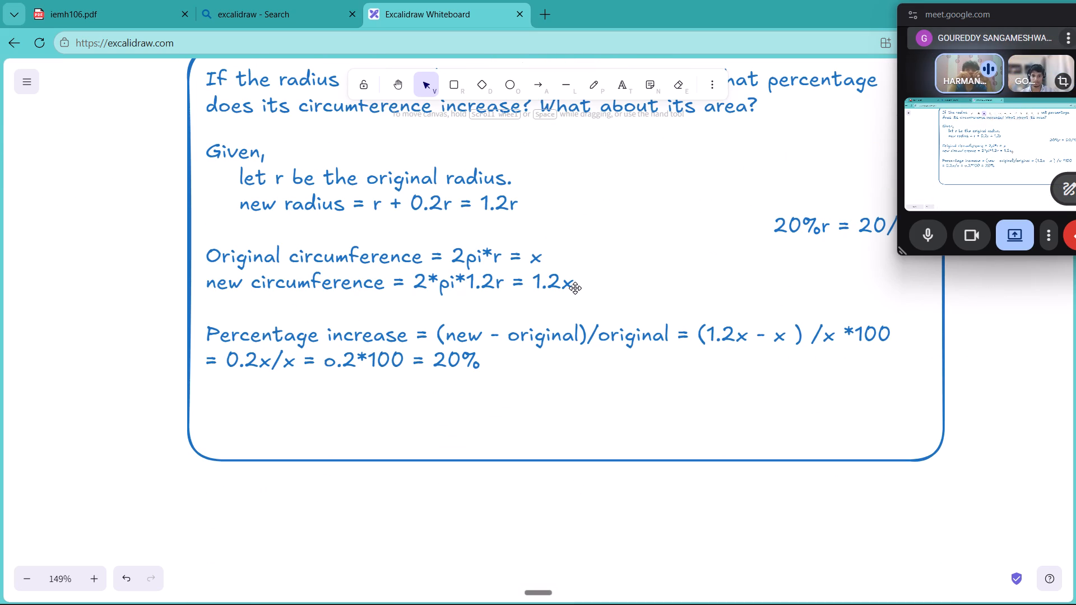
Copy the circumference working from "Original circumference" through the "20%" result.
{"action": "left_click", "coordinate": [575, 288]}
{"action": "double_click", "coordinate": [208, 257]}
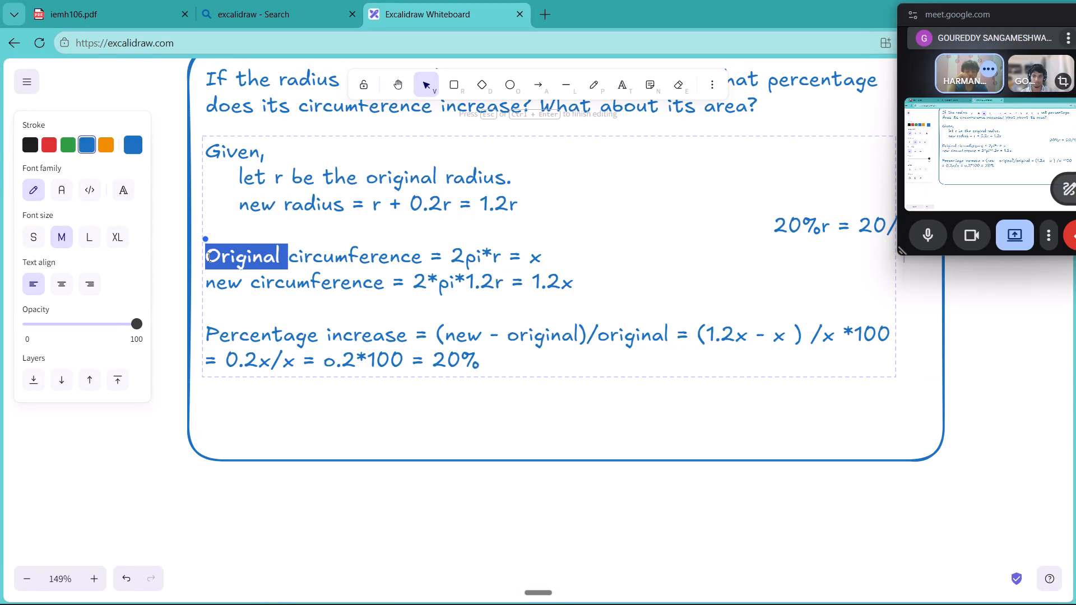
{"action": "left_click", "coordinate": [231, 267]}
{"action": "left_click", "coordinate": [221, 279]}
{"action": "left_click_drag", "start_coordinate": [207, 258], "coordinate": [495, 360]}
{"action": "key", "text": "ctrl+c"}
{"action": "left_click", "coordinate": [349, 395]}
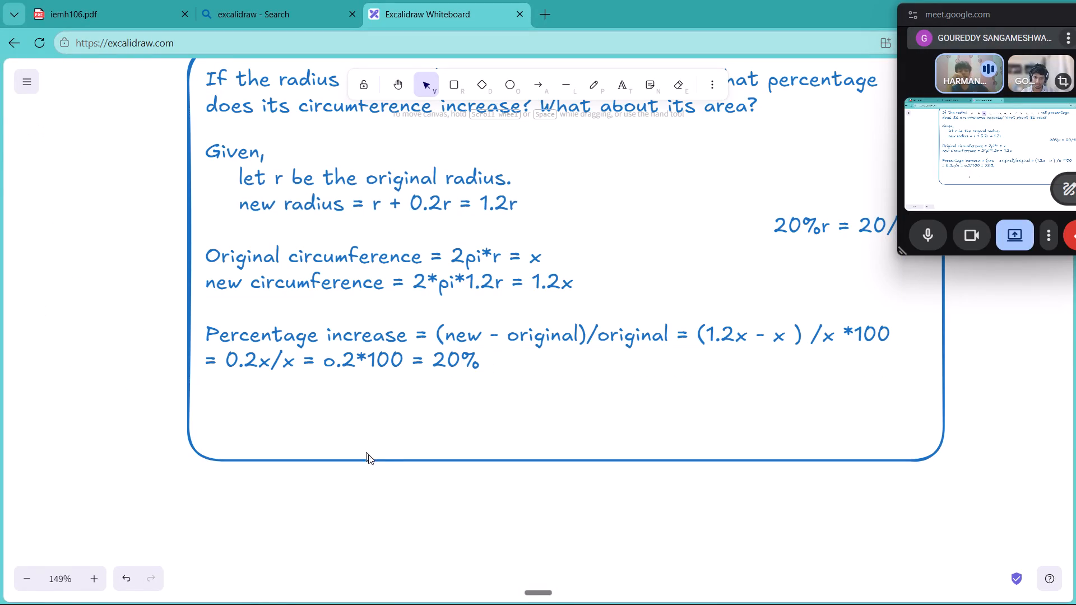
Stretch the frame's bottom edge further down to leave space for a second working.
{"action": "left_click", "coordinate": [380, 458]}
{"action": "left_click_drag", "start_coordinate": [387, 462], "coordinate": [387, 462]}
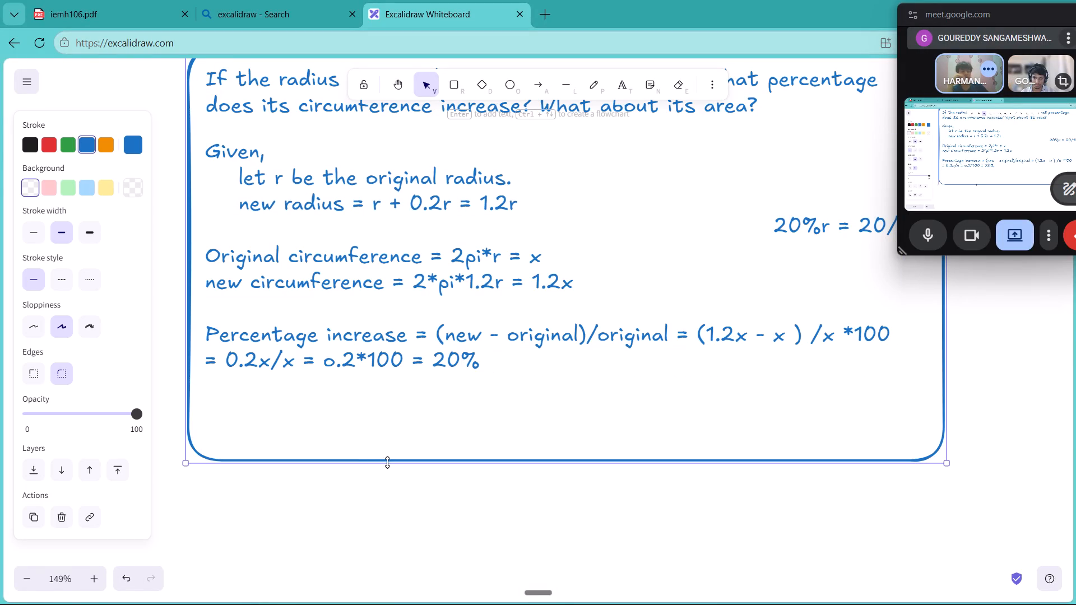
{"action": "left_click_drag", "start_coordinate": [387, 462], "coordinate": [389, 524]}
Paste the copied circumference working below the "20%" result, separated by a blank line.
{"action": "left_click", "coordinate": [513, 375]}
{"action": "left_click", "coordinate": [520, 370]}
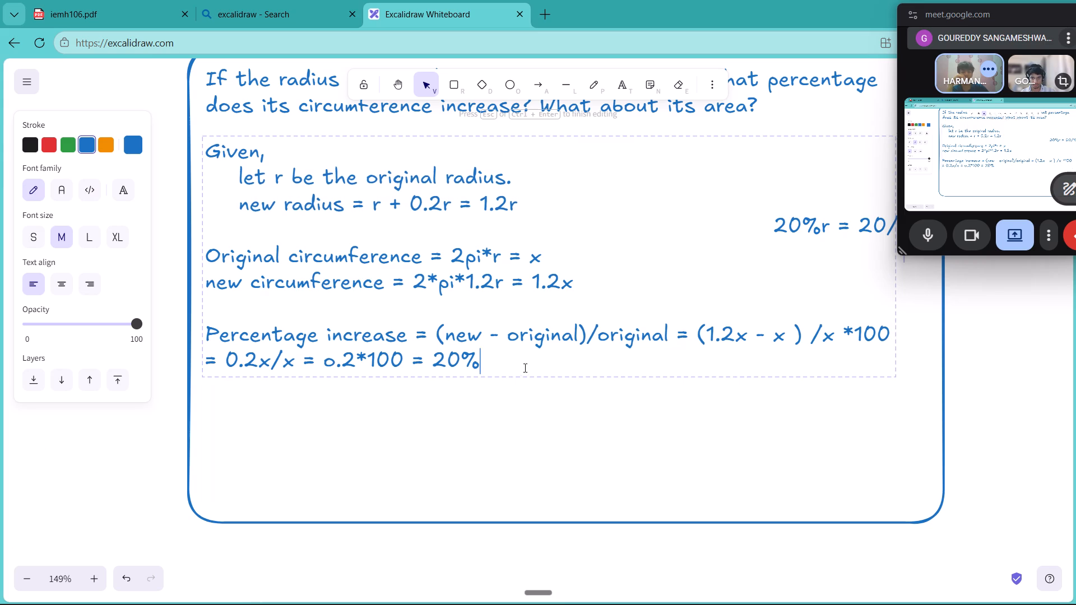
{"action": "key", "text": "Return"}
{"action": "key", "text": "Return"}
{"action": "key", "text": "ctrl+v"}
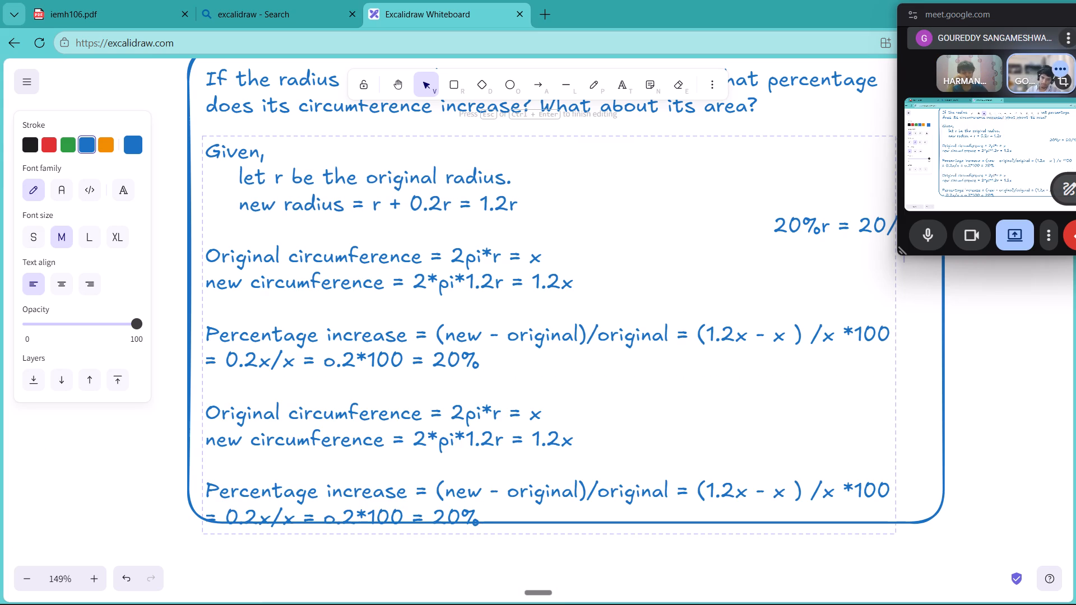
Replace "circumference" with "area" in the original and new lines of the pasted working.
{"action": "double_click", "coordinate": [327, 420]}
{"action": "key", "text": "a"}
{"action": "type", "text": "rea"}
{"action": "double_click", "coordinate": [303, 436]}
{"action": "key", "text": "a"}
{"action": "type", "text": "re"}
{"action": "key", "text": "a"}
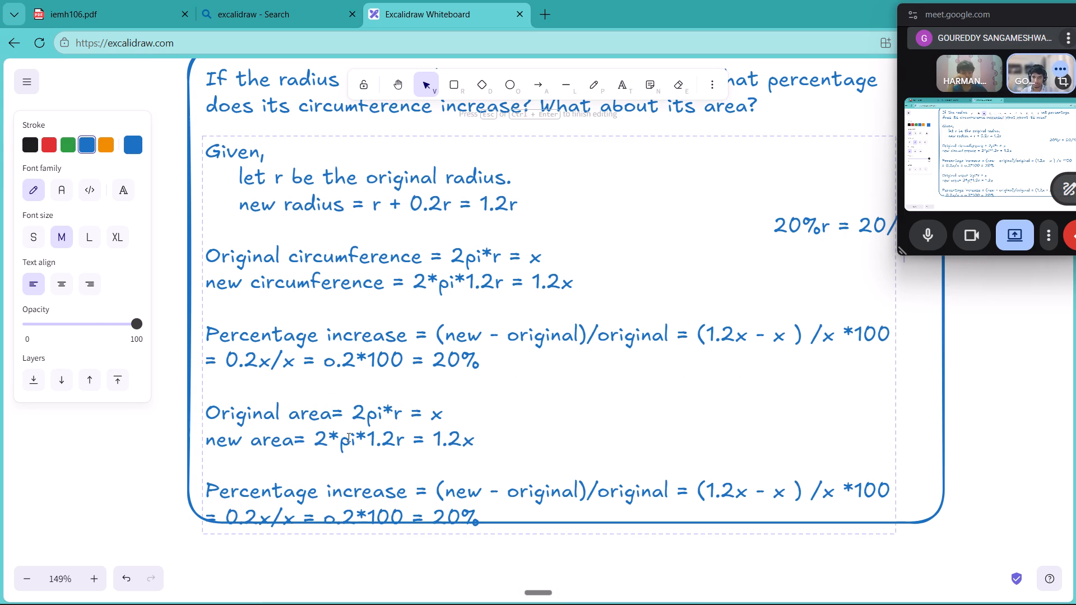
Delete the circumference expressions following "Original area=" and "new area=".
{"action": "left_click_drag", "start_coordinate": [356, 409], "coordinate": [456, 412]}
{"action": "key", "text": "BackSpace"}
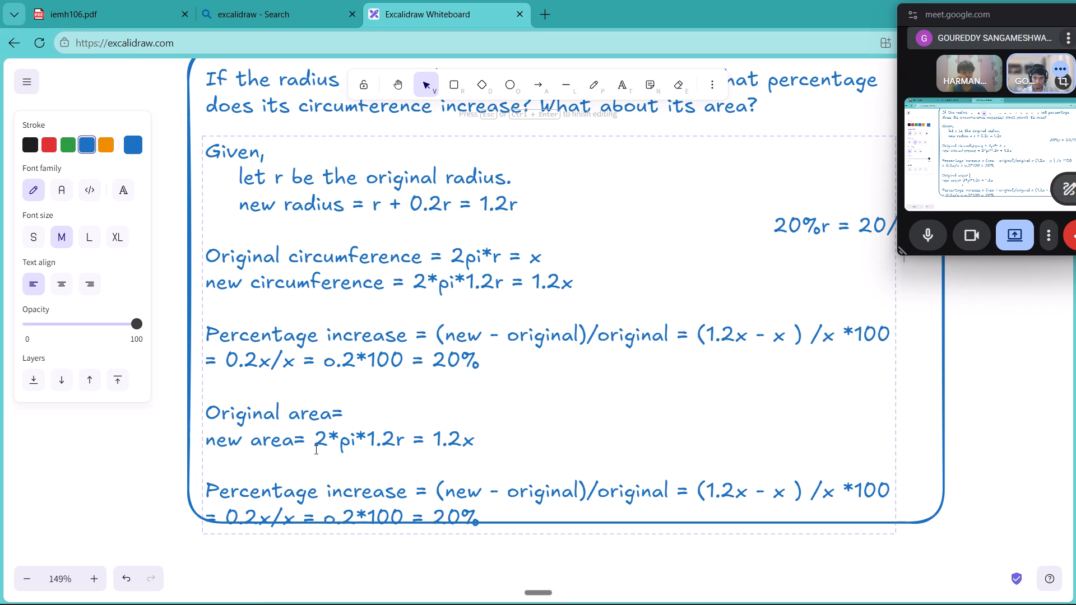
{"action": "left_click_drag", "start_coordinate": [317, 441], "coordinate": [500, 441]}
{"action": "key", "text": "BackSpace"}
Enter "pi*r^2" as the expression after "Original area=".
{"action": "left_click", "coordinate": [375, 412]}
{"action": "key", "text": "space"}
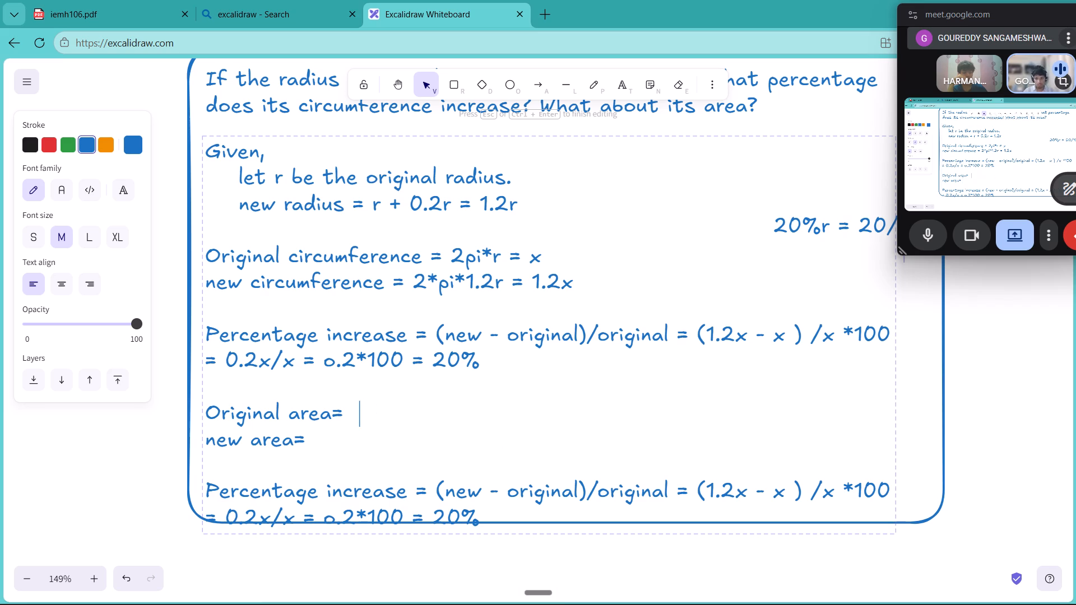
{"action": "key", "text": "BackSpace"}
{"action": "type", "text": "pu"}
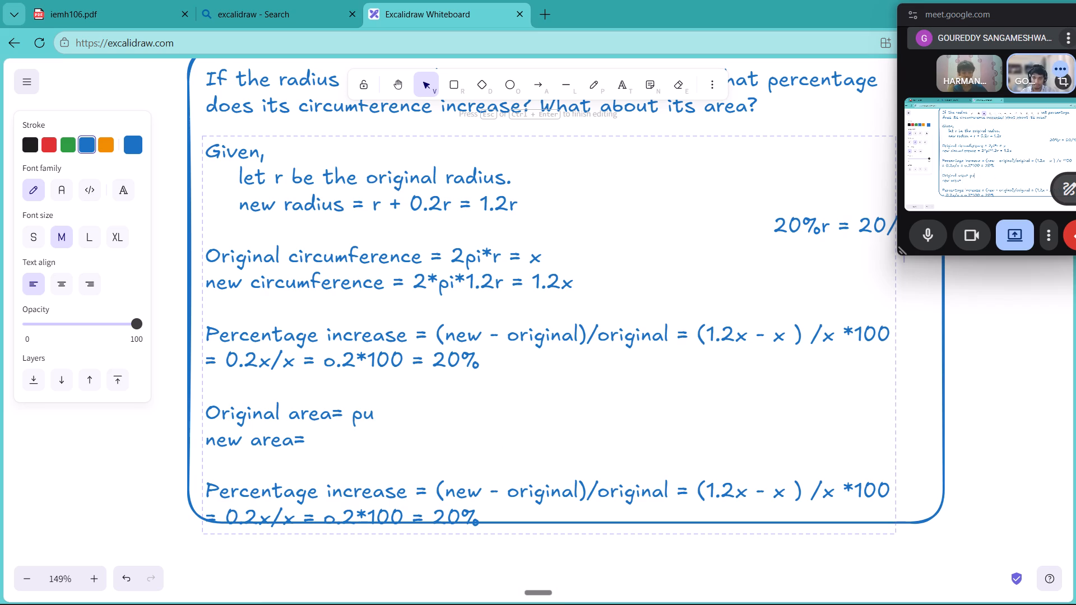
{"action": "key", "text": "BackSpace"}
{"action": "type", "text": "i*r"}
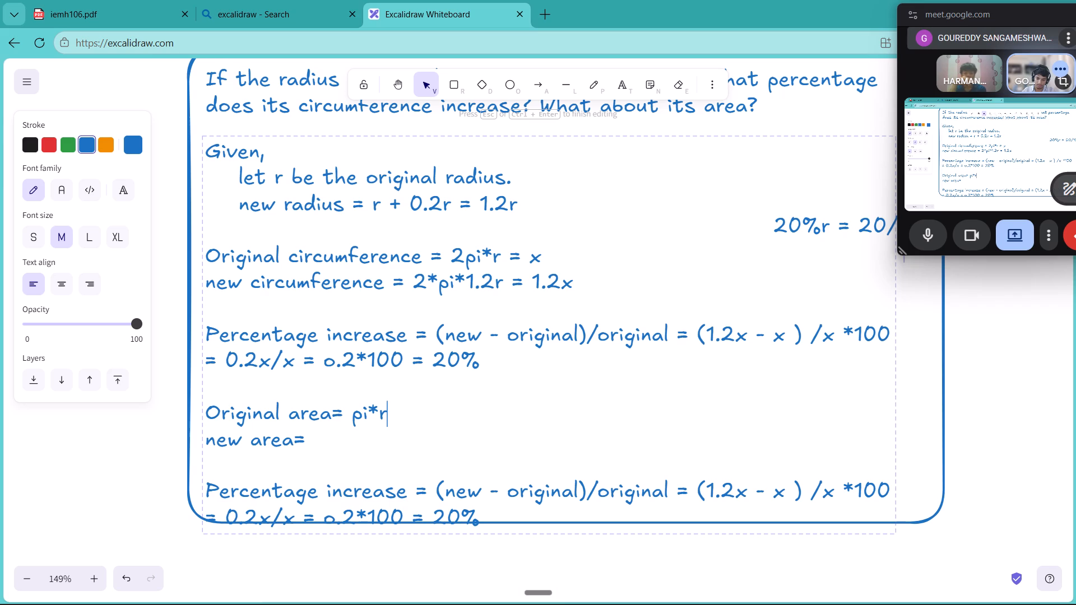
{"action": "scroll", "coordinate": [395, 373], "scroll_direction": "up", "scroll_amount": 20}
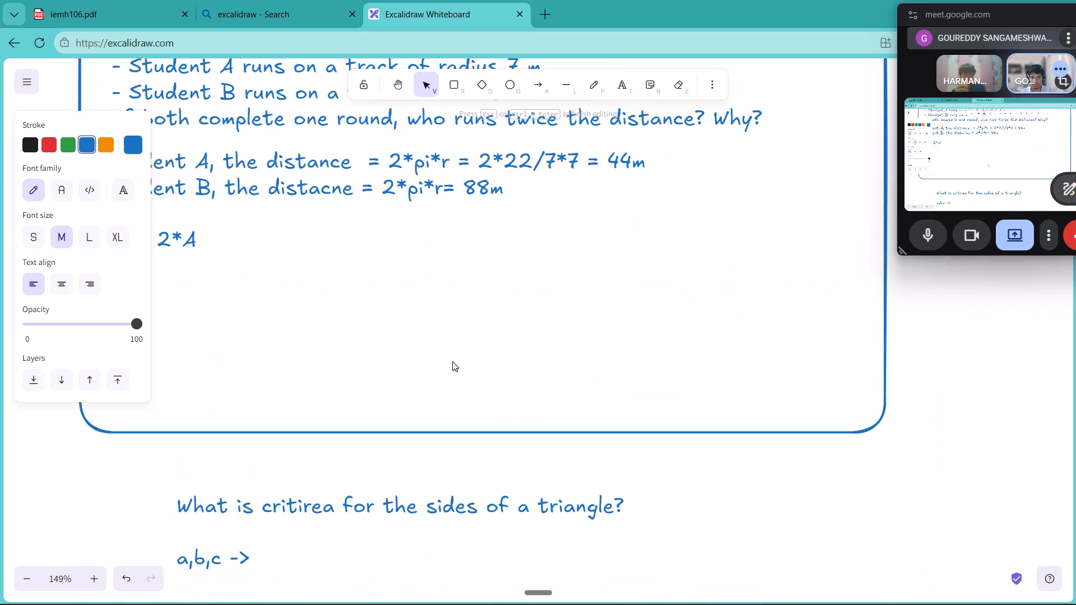
{"action": "scroll", "coordinate": [452, 361], "scroll_direction": "up", "scroll_amount": 20}
{"action": "scroll", "coordinate": [452, 361], "scroll_direction": "up", "scroll_amount": 2}
{"action": "middle_click", "coordinate": [463, 367]}
{"action": "scroll", "coordinate": [458, 384], "scroll_direction": "up", "scroll_amount": 10}
{"action": "scroll", "coordinate": [460, 384], "scroll_direction": "down", "scroll_amount": 15}
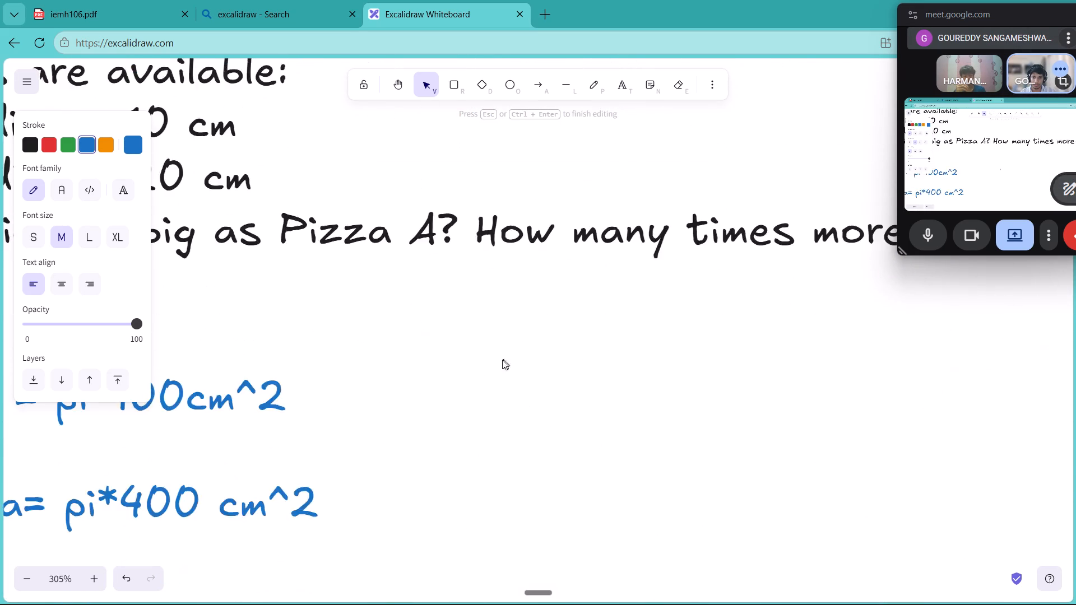
{"action": "scroll", "coordinate": [502, 360], "scroll_direction": "down", "scroll_amount": 20}
{"action": "scroll", "coordinate": [502, 360], "scroll_direction": "down", "scroll_amount": 20}
{"action": "scroll", "coordinate": [502, 360], "scroll_direction": "down", "scroll_amount": 20}
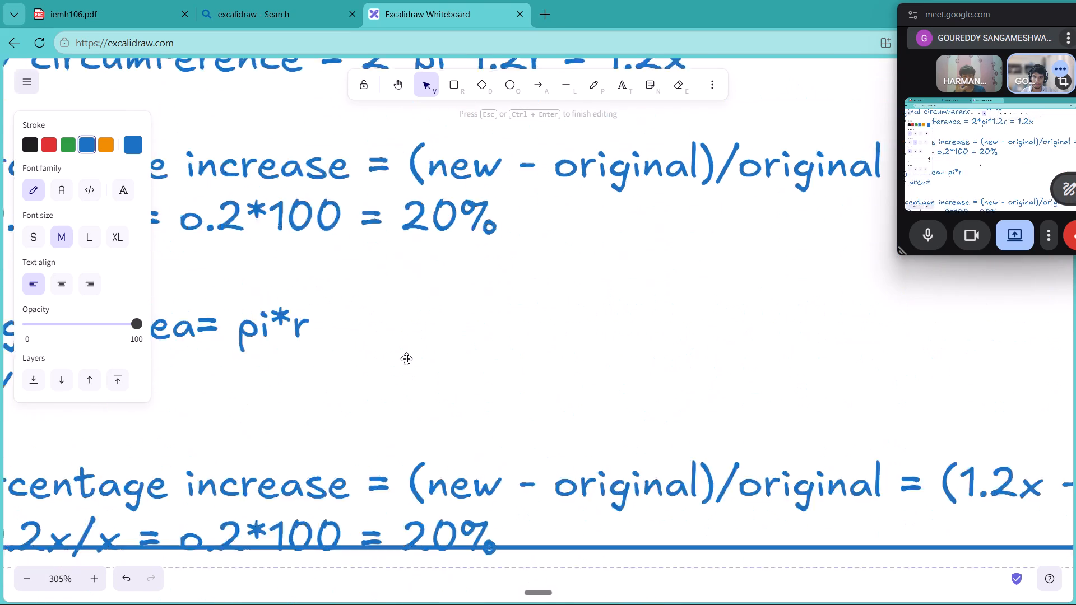
{"action": "scroll", "coordinate": [406, 359], "scroll_direction": "down", "scroll_amount": 10}
{"action": "scroll", "coordinate": [407, 359], "scroll_direction": "up", "scroll_amount": 14}
{"action": "scroll", "coordinate": [407, 359], "scroll_direction": "down", "scroll_amount": 2, "text": "ctrl"}
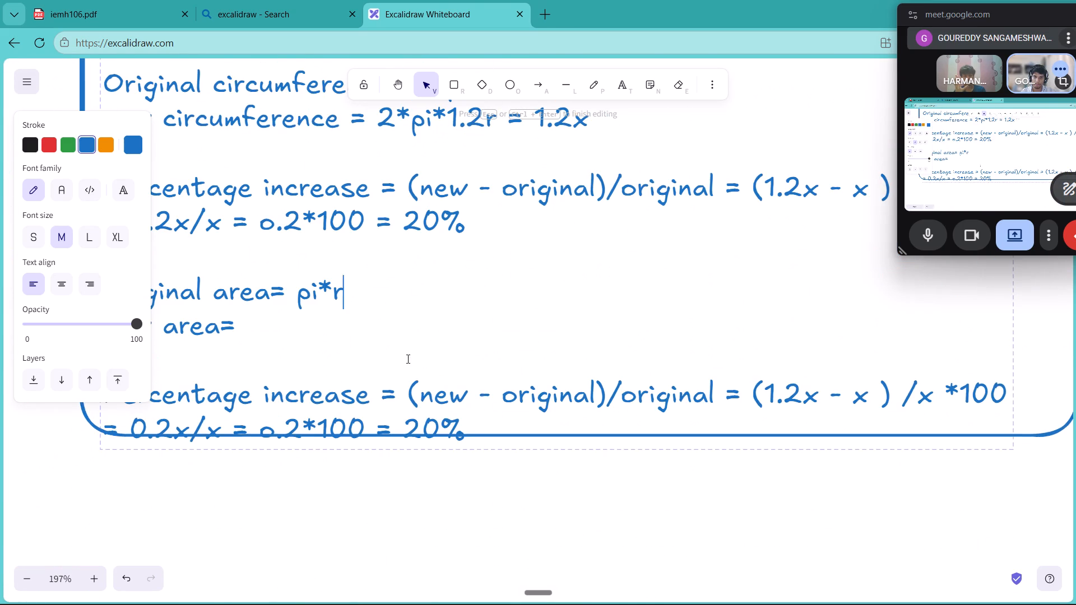
{"action": "scroll", "coordinate": [407, 359], "scroll_direction": "up", "scroll_amount": 2}
{"action": "type", "text": "^2"}
Enter "pi*(1.2r)^2 = 1.44" after "new area=".
{"action": "key", "text": "Down"}
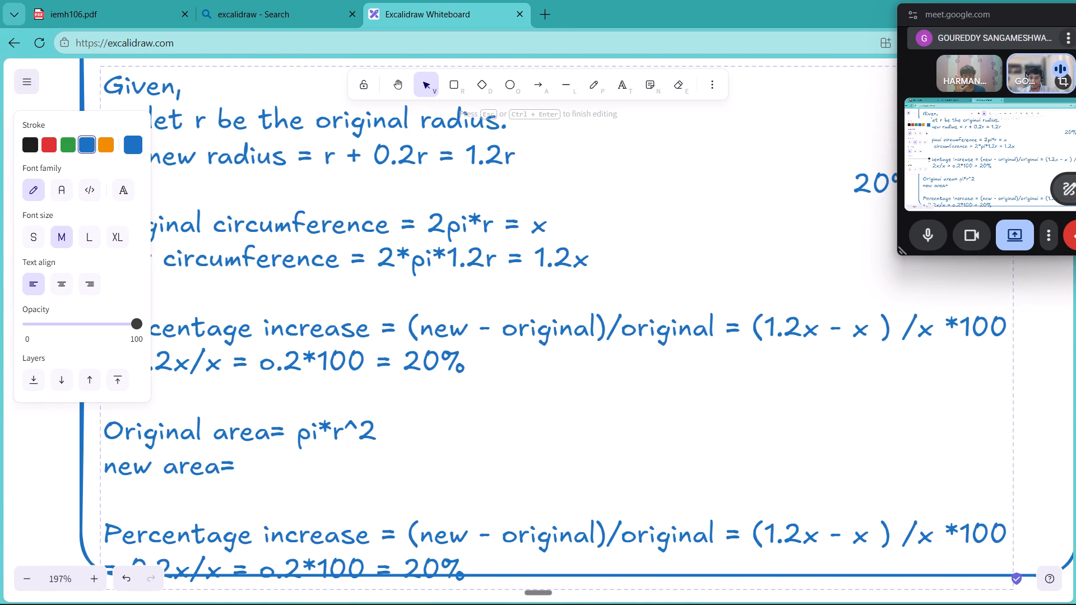
{"action": "type", "text": "pi*"}
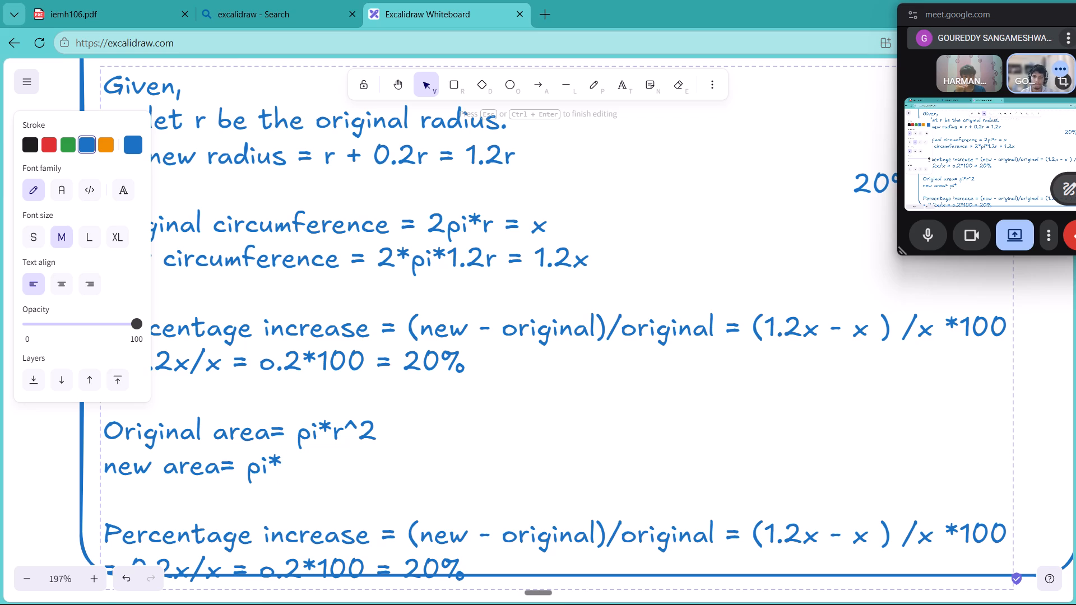
{"action": "scroll", "coordinate": [412, 357], "scroll_direction": "down", "scroll_amount": 1, "text": "ctrl"}
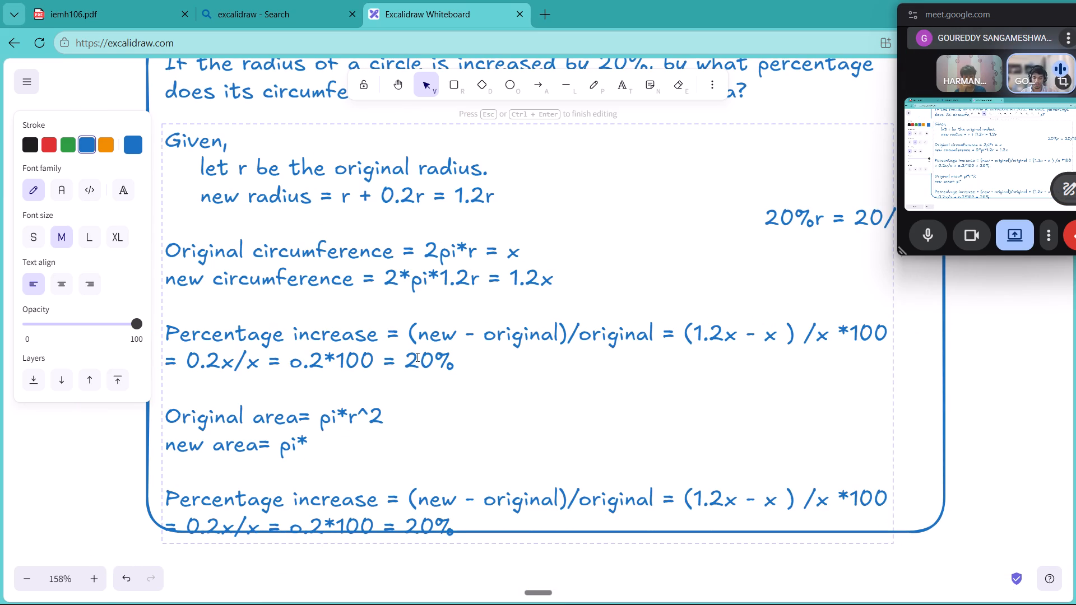
{"action": "type", "text": "(1.2r)^2 = 1"}
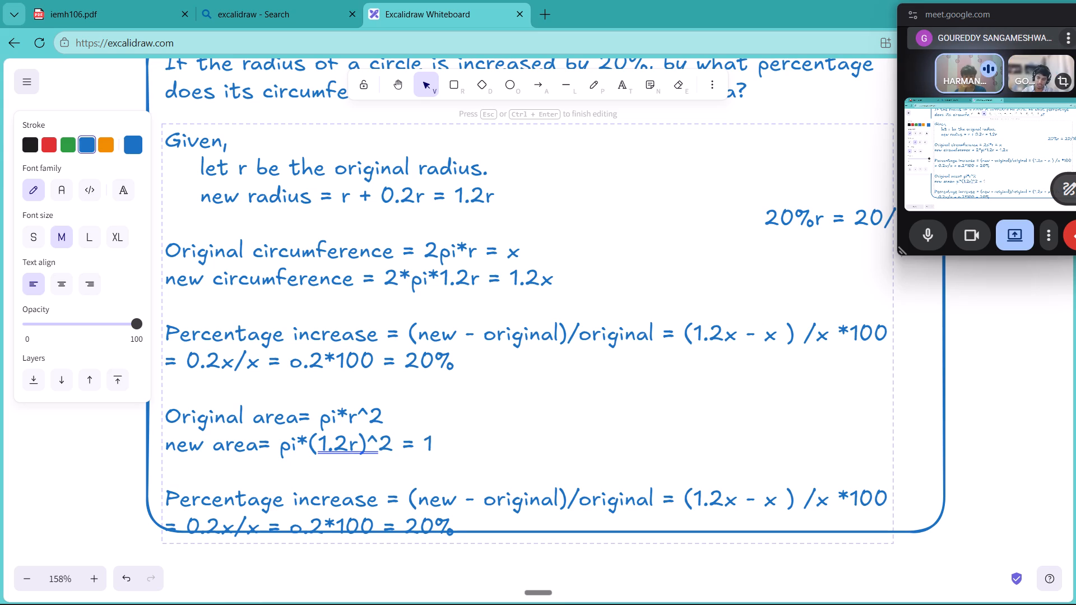
{"action": "key", "text": "period"}
{"action": "type", "text": "434"}
{"action": "key", "text": "BackSpace"}
{"action": "key", "text": "BackSpace"}
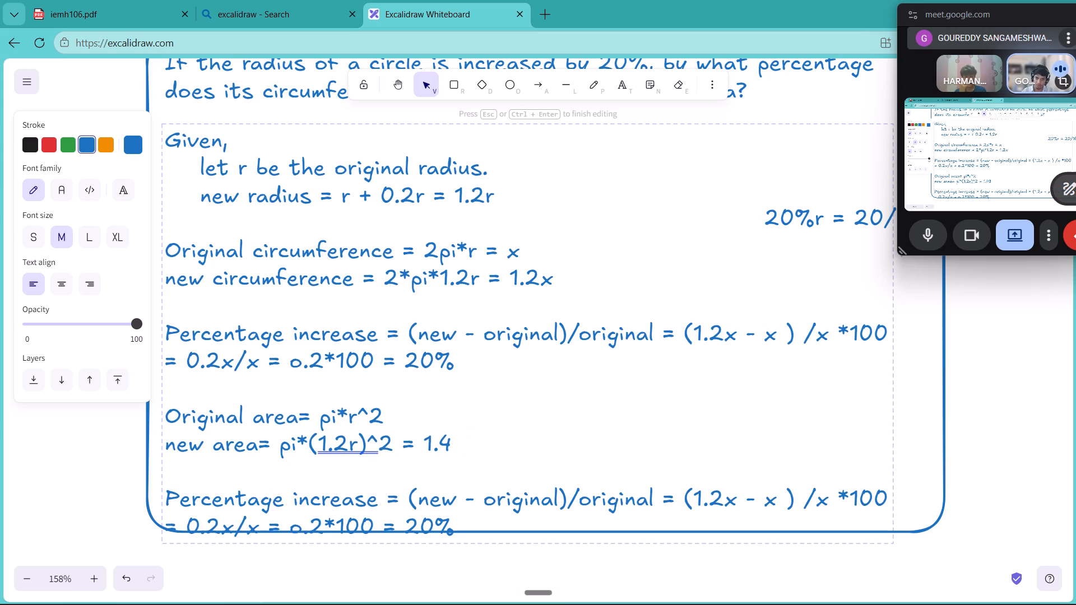
{"action": "key", "text": "4"}
Append "pi r^2" after the 1.44 in the new area line.
{"action": "key", "text": "Left"}
{"action": "key", "text": "Left"}
{"action": "key", "text": "Left"}
{"action": "key", "text": "Left"}
{"action": "key", "text": "Right"}
{"action": "key", "text": "Right"}
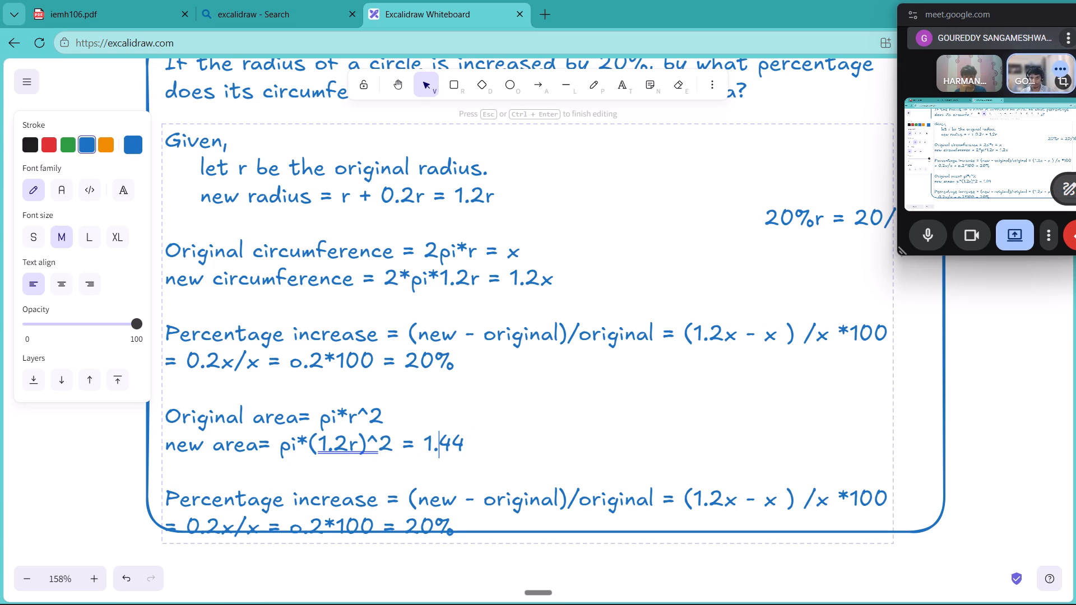
{"action": "key", "text": "Right"}
{"action": "key", "text": "Right"}
{"action": "key", "text": "space"}
{"action": "type", "text": "pui"}
{"action": "key", "text": "BackSpace"}
{"action": "key", "text": "BackSpace"}
{"action": "type", "text": "i r"}
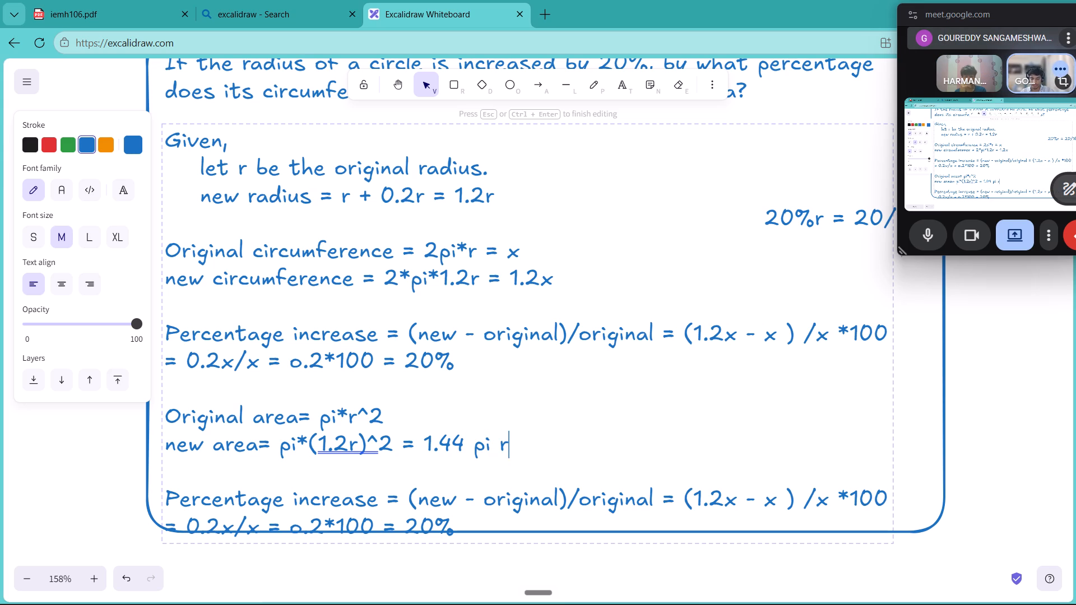
{"action": "type", "text": "^2"}
Append "= x" to the end of the original area line.
{"action": "key", "text": "Up"}
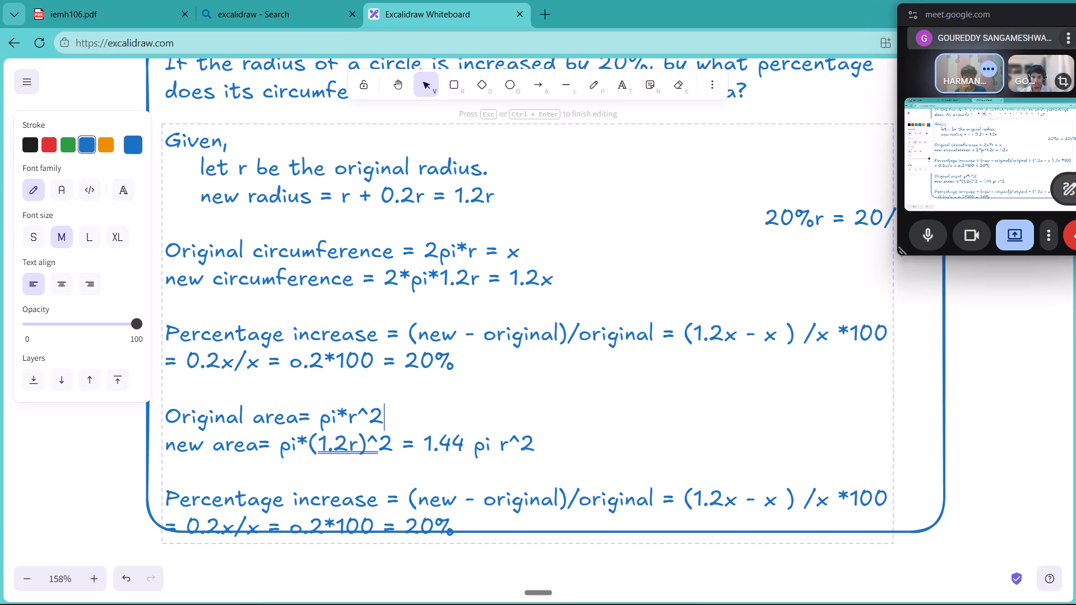
{"action": "key", "text": "space"}
{"action": "type", "text": "="}
{"action": "key", "text": "space"}
{"action": "key", "text": "x"}
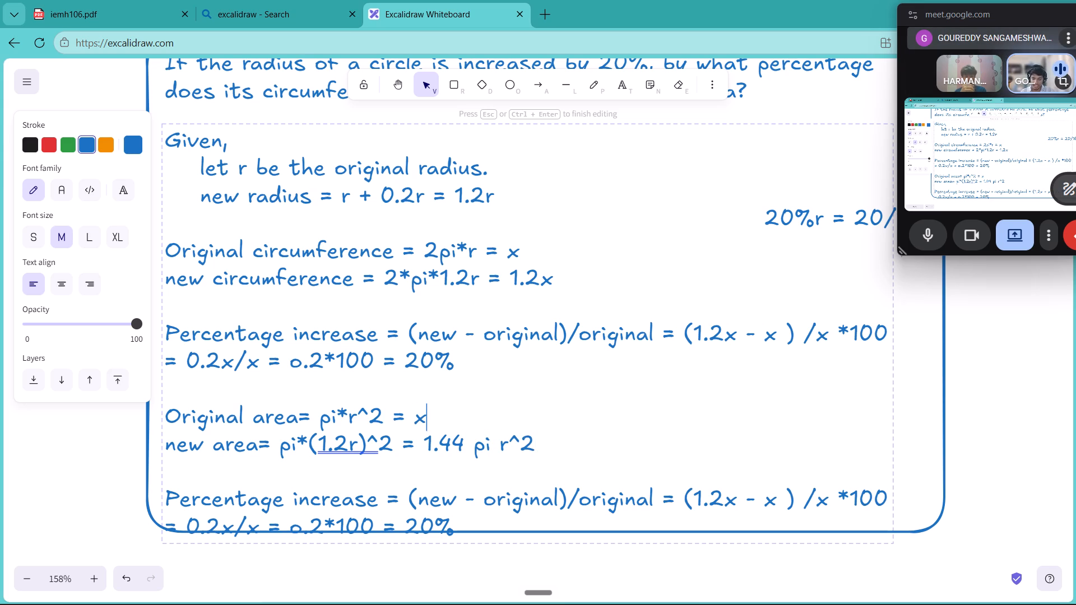
Append "= 1.44x" to the end of the new area line.
{"action": "key", "text": "Down"}
{"action": "key", "text": "Right"}
{"action": "key", "text": "Right"}
{"action": "key", "text": "Right"}
{"action": "key", "text": "Right"}
{"action": "key", "text": "Right"}
{"action": "key", "text": "Right"}
{"action": "key", "text": "Right"}
{"action": "key", "text": "Right"}
{"action": "key", "text": "Right"}
{"action": "key", "text": "Right"}
{"action": "key", "text": "Right"}
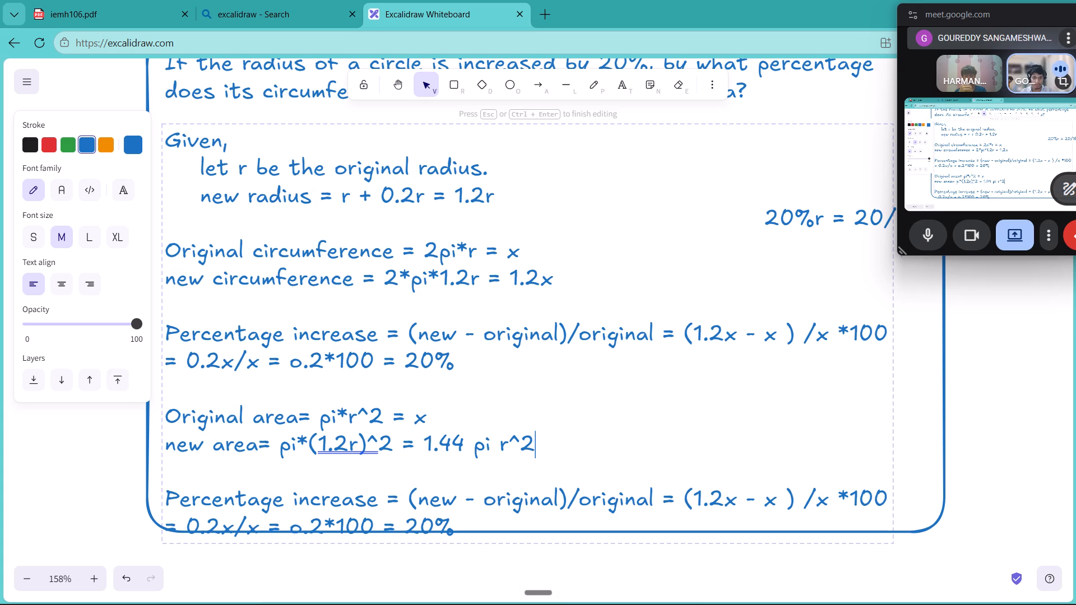
{"action": "key", "text": "space"}
{"action": "type", "text": "= 1.44x"}
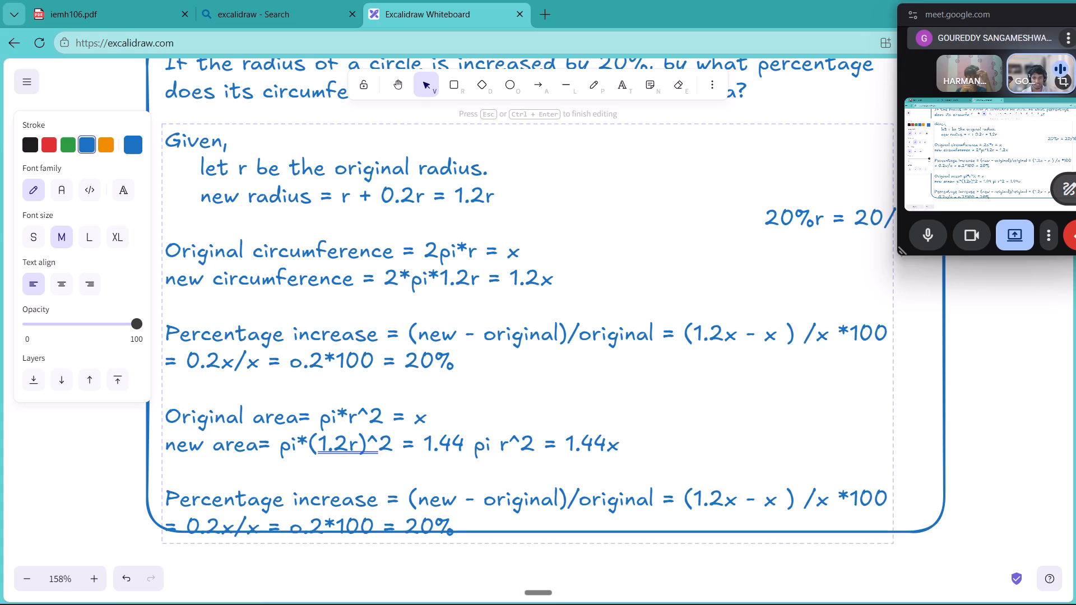
Replace the end of the area's percentage increase working, after "(new - original)/original =", with "1.44-1/1 * 100 = 44%".
{"action": "left_click_drag", "start_coordinate": [685, 497], "coordinate": [693, 521]}
{"action": "key", "text": "BackSpace"}
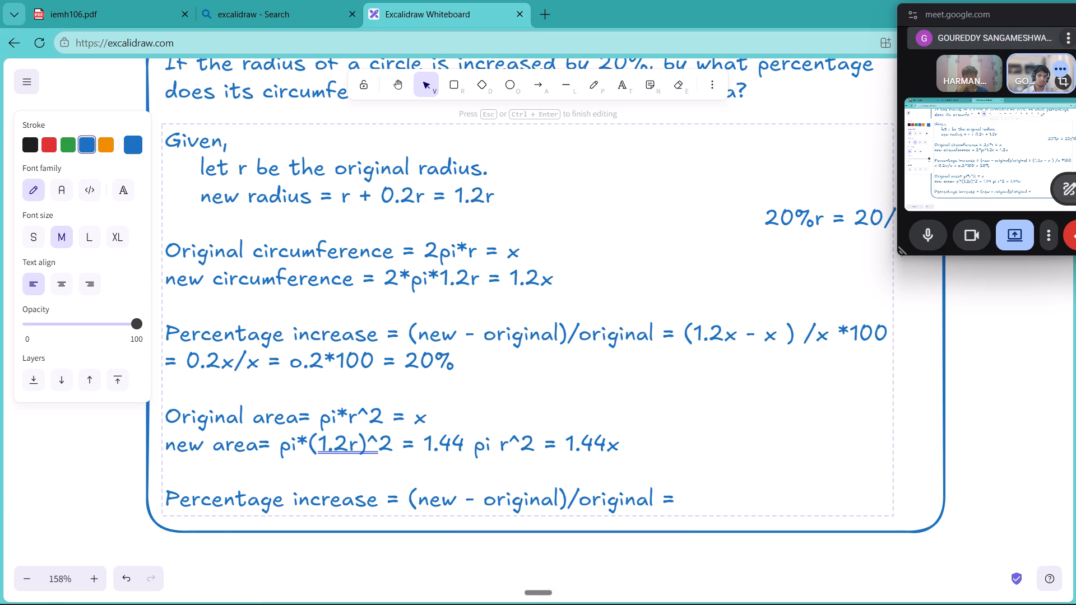
{"action": "type", "text": "1.44"}
{"action": "key", "text": "minus"}
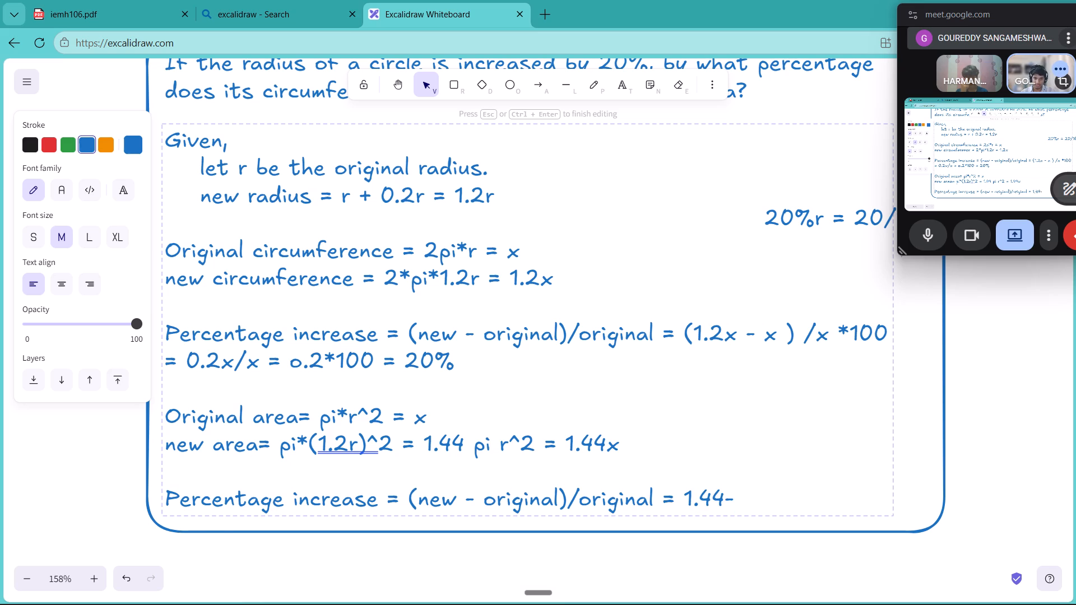
{"action": "key", "text": "1"}
{"action": "type", "text": "/1"}
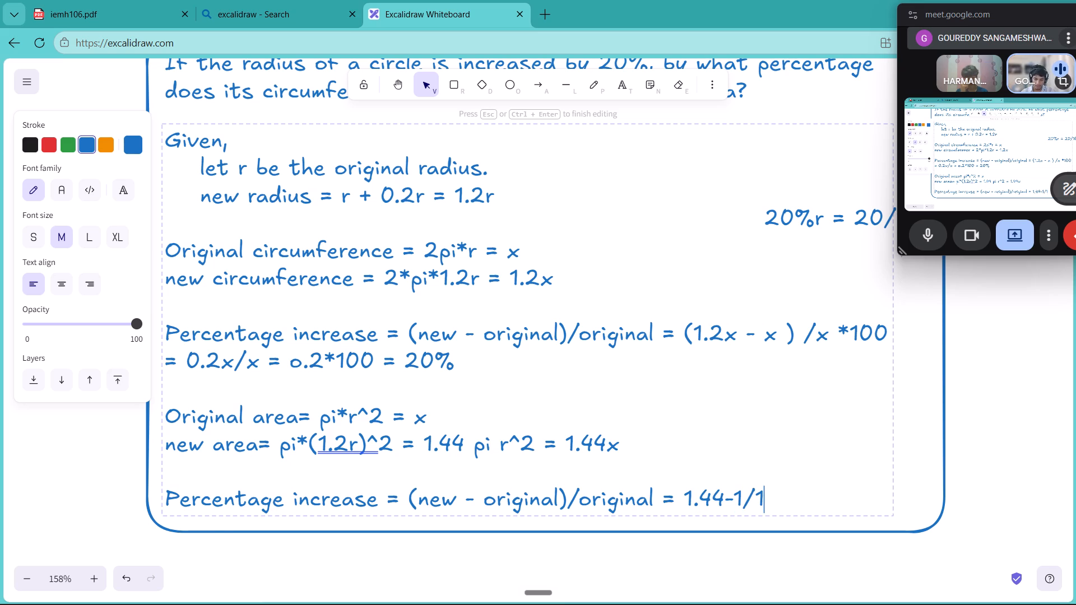
{"action": "key", "text": "space"}
{"action": "type", "text": "* 100 ="}
{"action": "key", "text": "space"}
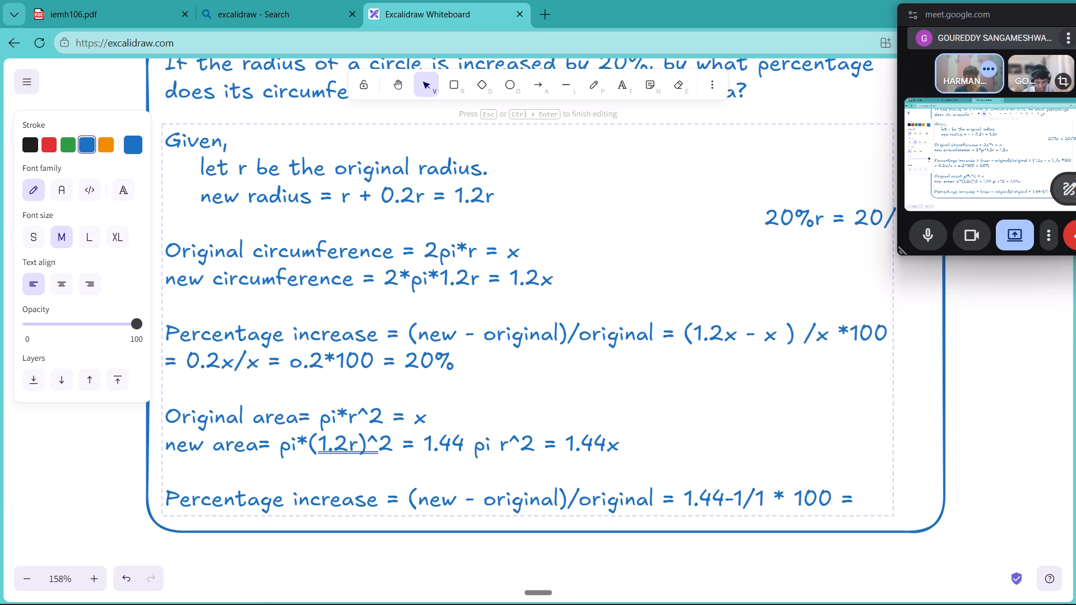
{"action": "type", "text": "44%"}
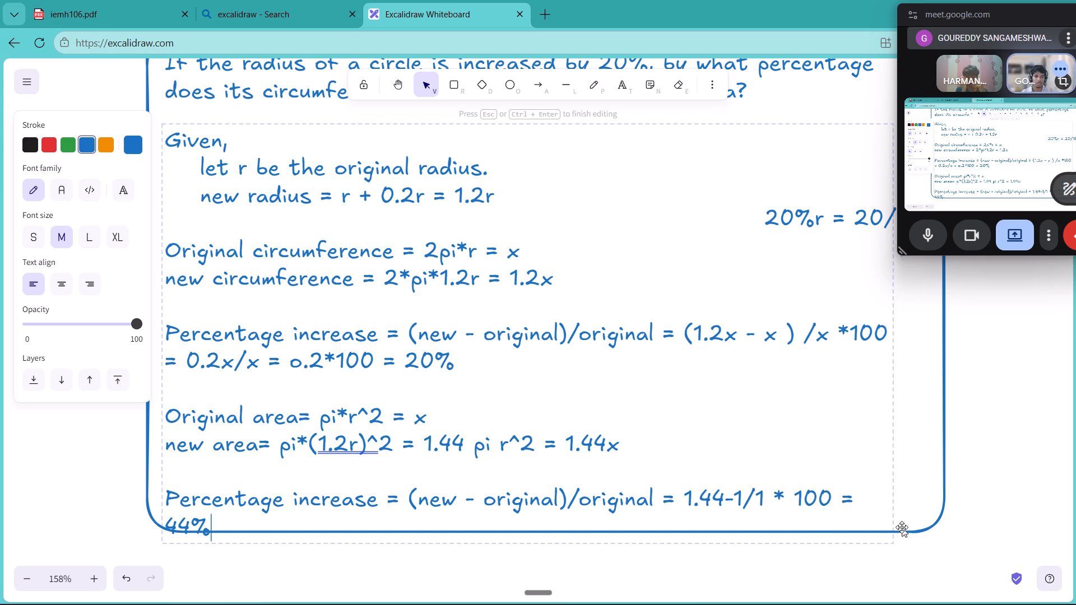
Widen the Q15 solution text block so that the area's percentage increase working fits on one line.
{"action": "left_click", "coordinate": [909, 525]}
{"action": "left_click", "coordinate": [848, 463]}
{"action": "left_click", "coordinate": [891, 452]}
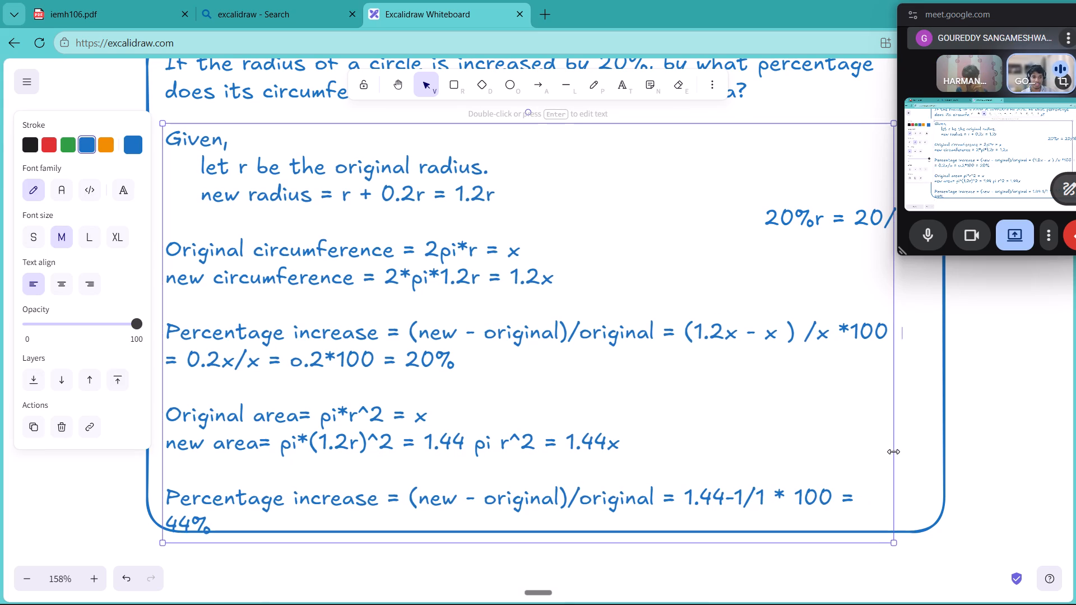
{"action": "left_click_drag", "start_coordinate": [893, 452], "coordinate": [926, 442]}
{"action": "left_click", "coordinate": [916, 500]}
Review the Q15 question and solution, highlighting the 20% in the question and the 44% at the end of the area working.
{"action": "scroll", "coordinate": [798, 458], "scroll_direction": "up", "scroll_amount": 2}
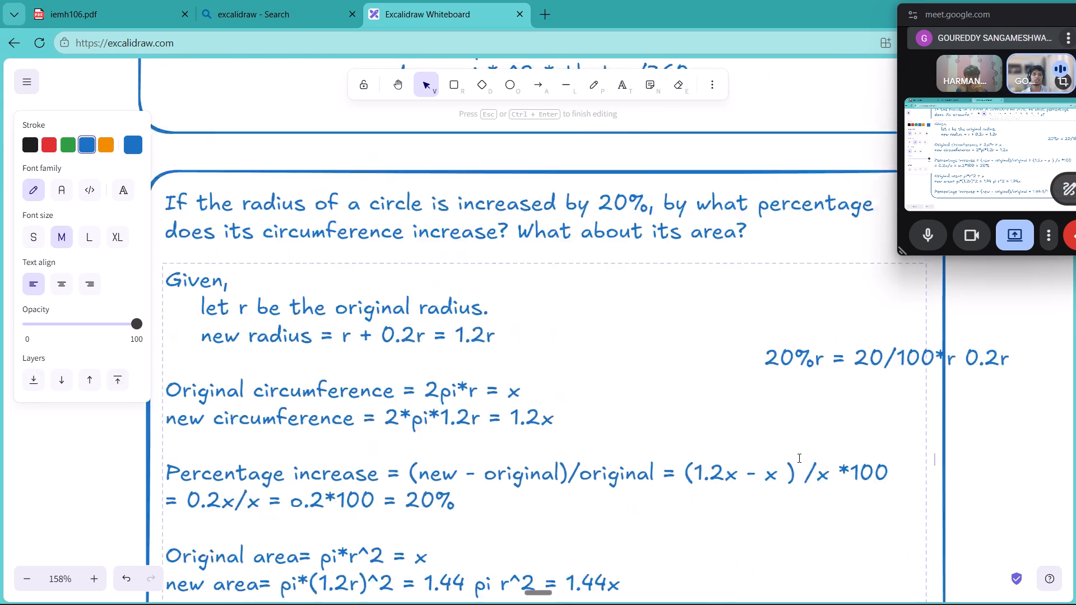
{"action": "scroll", "coordinate": [798, 458], "scroll_direction": "up", "scroll_amount": 2}
{"action": "scroll", "coordinate": [615, 352], "scroll_direction": "down", "scroll_amount": 4}
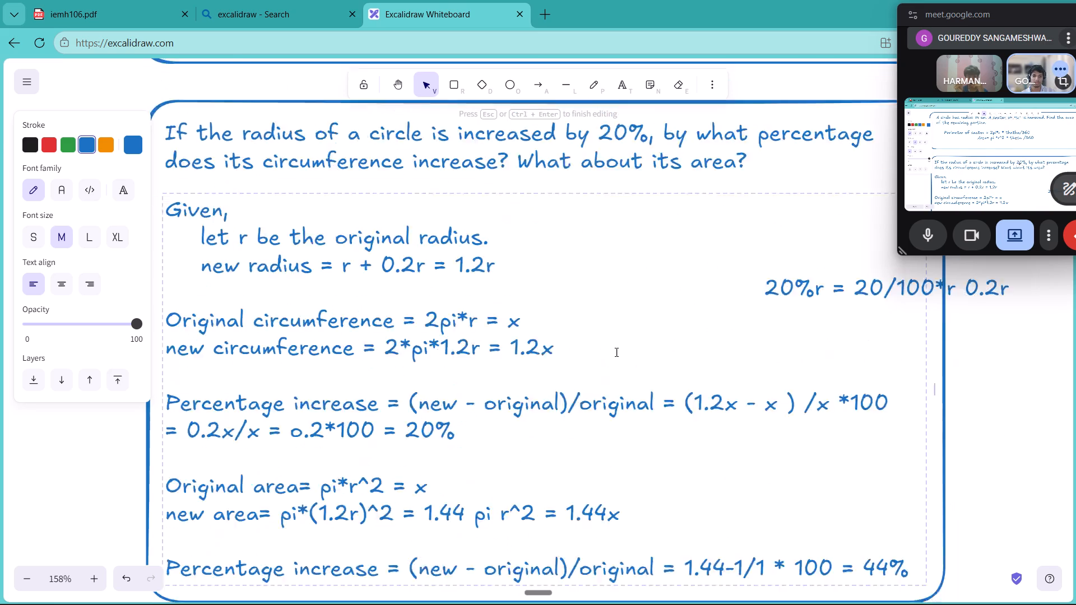
{"action": "scroll", "coordinate": [615, 352], "scroll_direction": "up", "scroll_amount": 3}
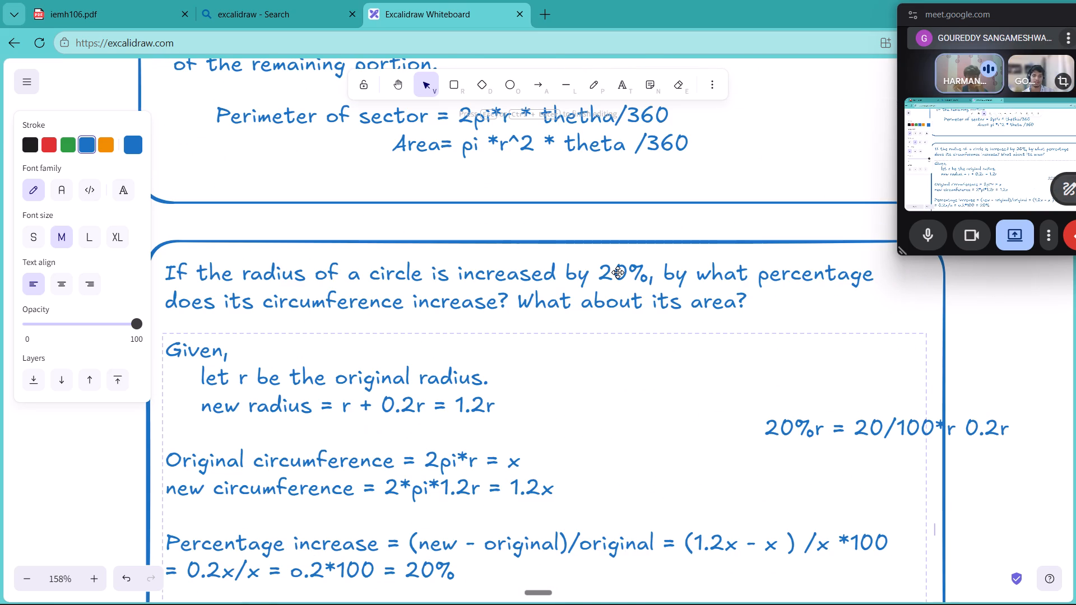
{"action": "double_click", "coordinate": [618, 272]}
{"action": "left_click", "coordinate": [607, 273]}
{"action": "left_click_drag", "start_coordinate": [601, 271], "coordinate": [606, 269]}
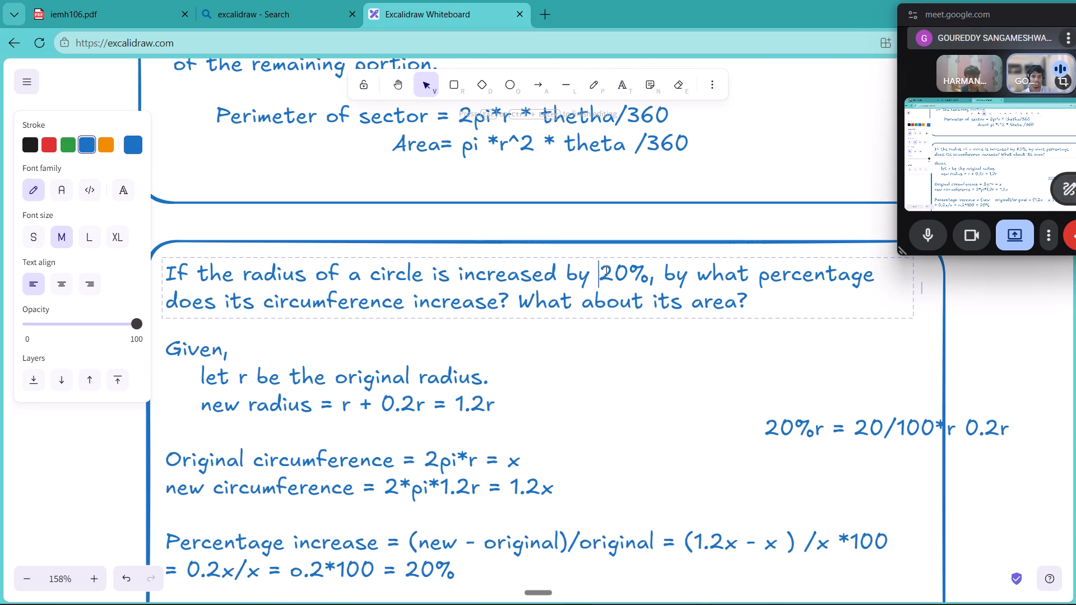
{"action": "left_click_drag", "start_coordinate": [606, 269], "coordinate": [641, 267]}
{"action": "scroll", "coordinate": [692, 355], "scroll_direction": "down", "scroll_amount": 4}
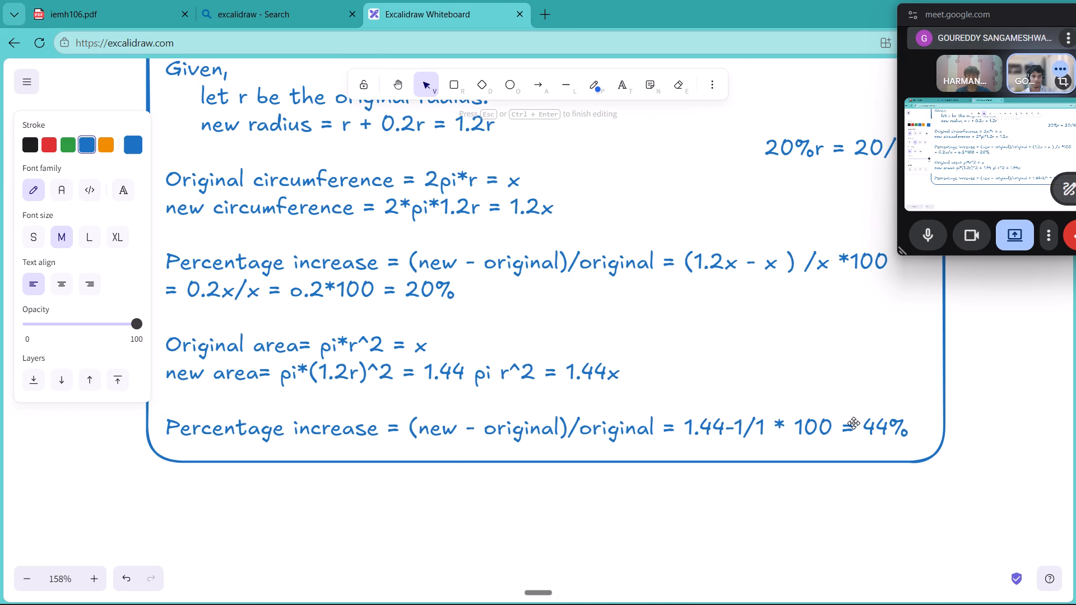
{"action": "double_click", "coordinate": [866, 424]}
{"action": "left_click", "coordinate": [873, 429]}
{"action": "left_click_drag", "start_coordinate": [859, 427], "coordinate": [915, 423]}
{"action": "left_click", "coordinate": [899, 383]}
{"action": "scroll", "coordinate": [638, 443], "scroll_direction": "down", "scroll_amount": 1}
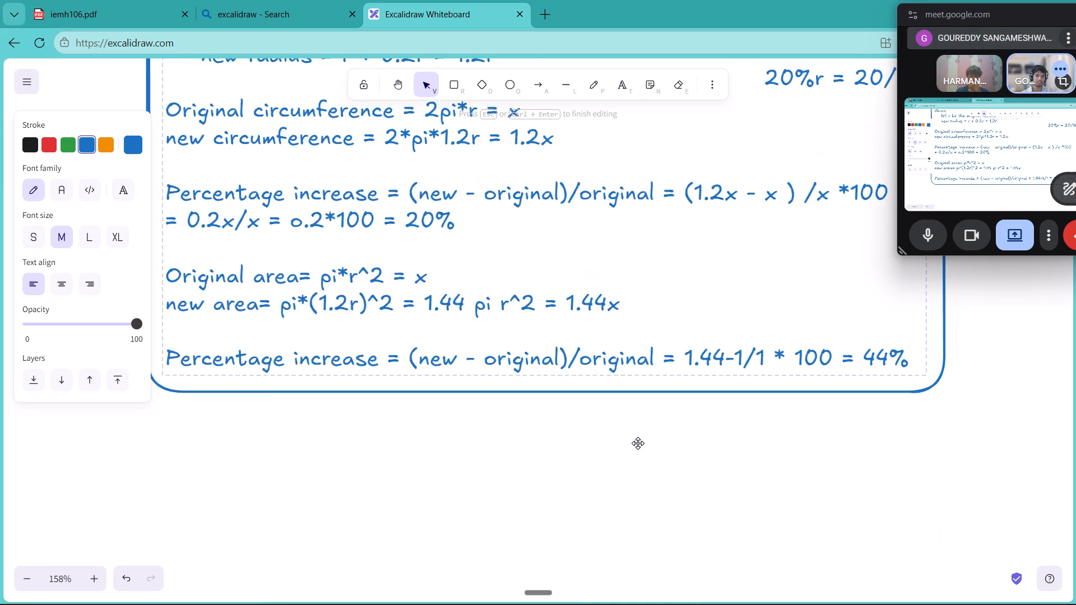
{"action": "scroll", "coordinate": [638, 443], "scroll_direction": "down", "scroll_amount": 1}
{"action": "left_click", "coordinate": [635, 354]}
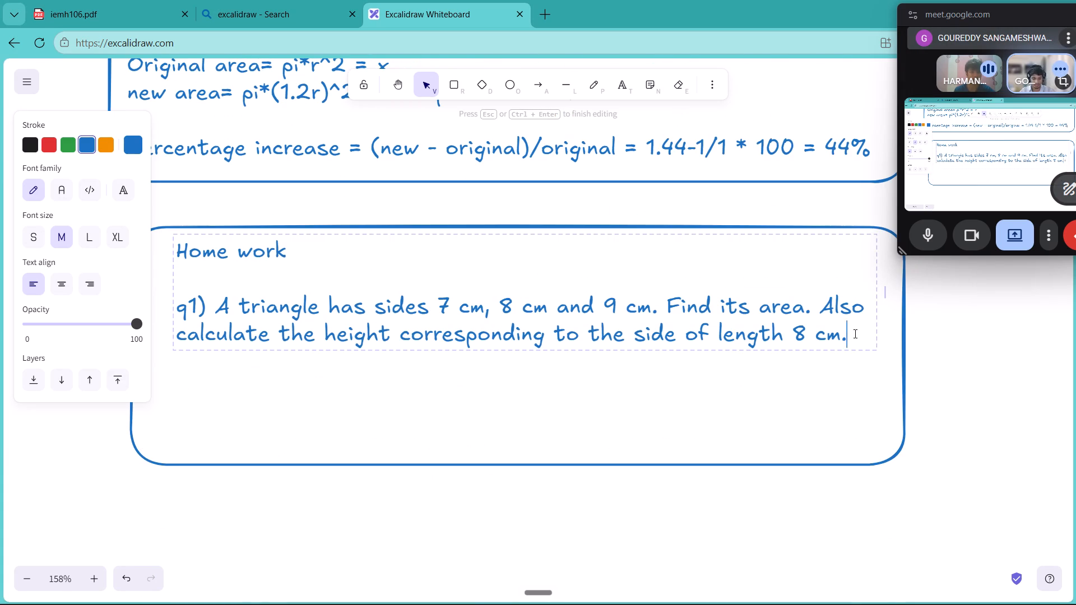
{"action": "key", "text": "Return"}
{"action": "key", "text": "Return"}
{"action": "type", "text": "q2"}
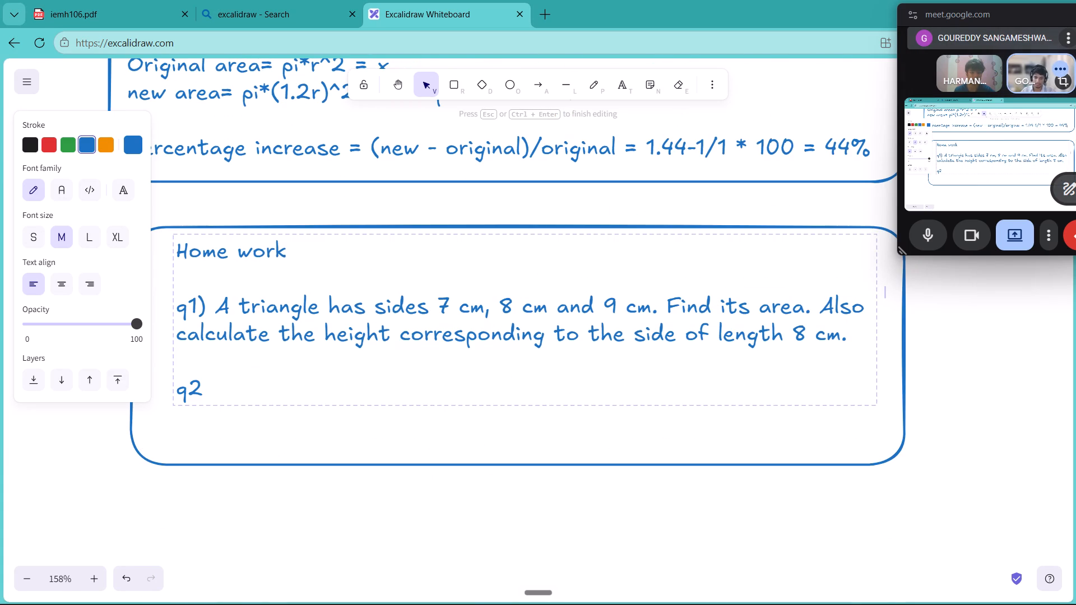
{"action": "key", "text": "shift+parenright"}
{"action": "key", "text": "ctrl+v"}
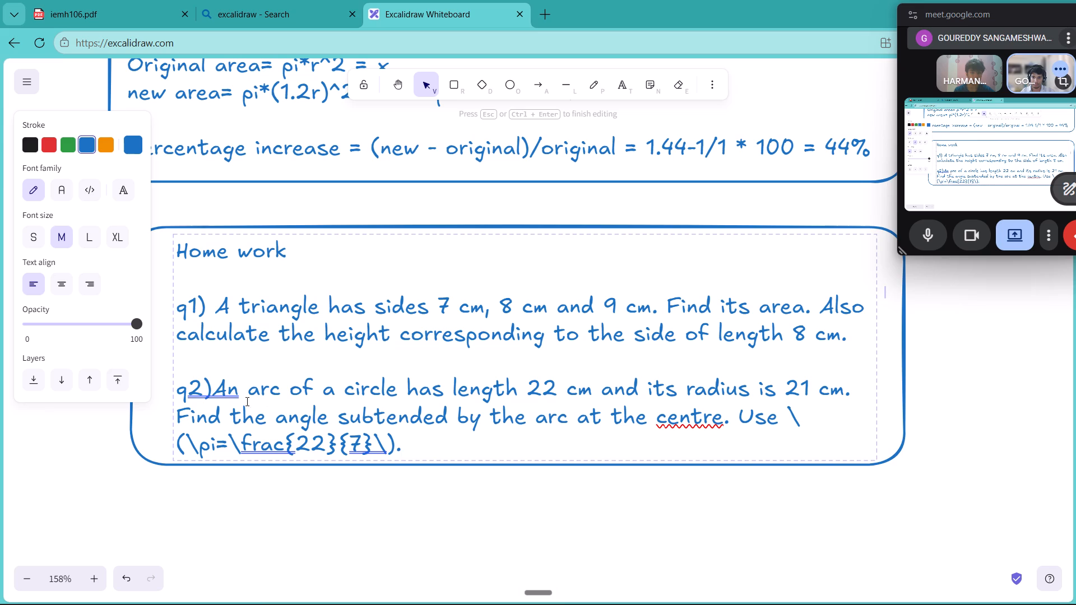
{"action": "left_click", "coordinate": [215, 387]}
{"action": "key", "text": "space"}
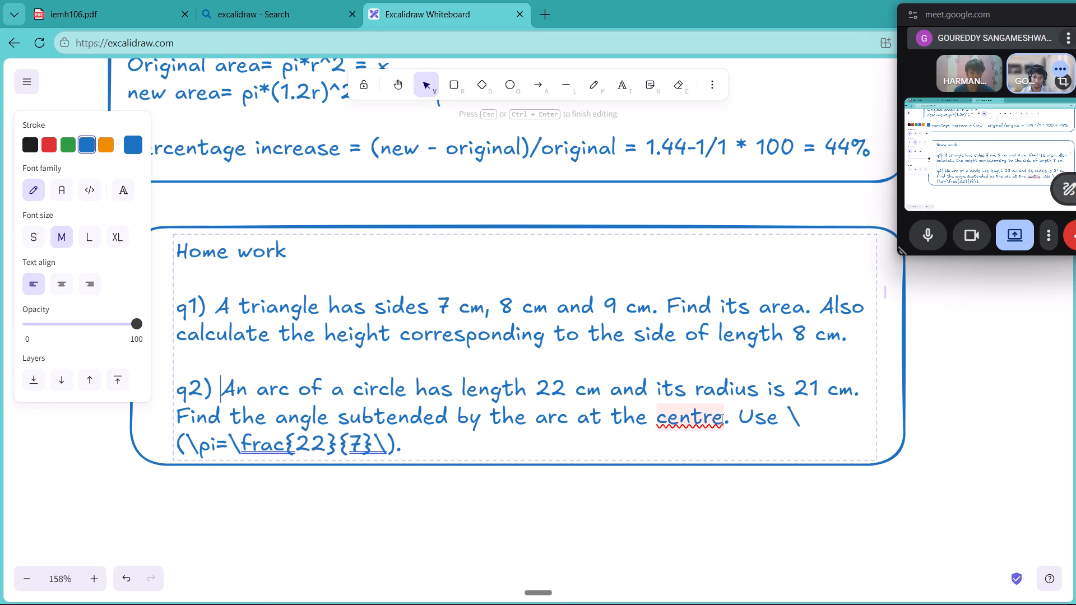
Delete the trailing "Use" pi fraction code from q2 so it ends after "centre.", and finish editing the text.
{"action": "left_click_drag", "start_coordinate": [735, 415], "coordinate": [747, 440]}
{"action": "key", "text": "BackSpace"}
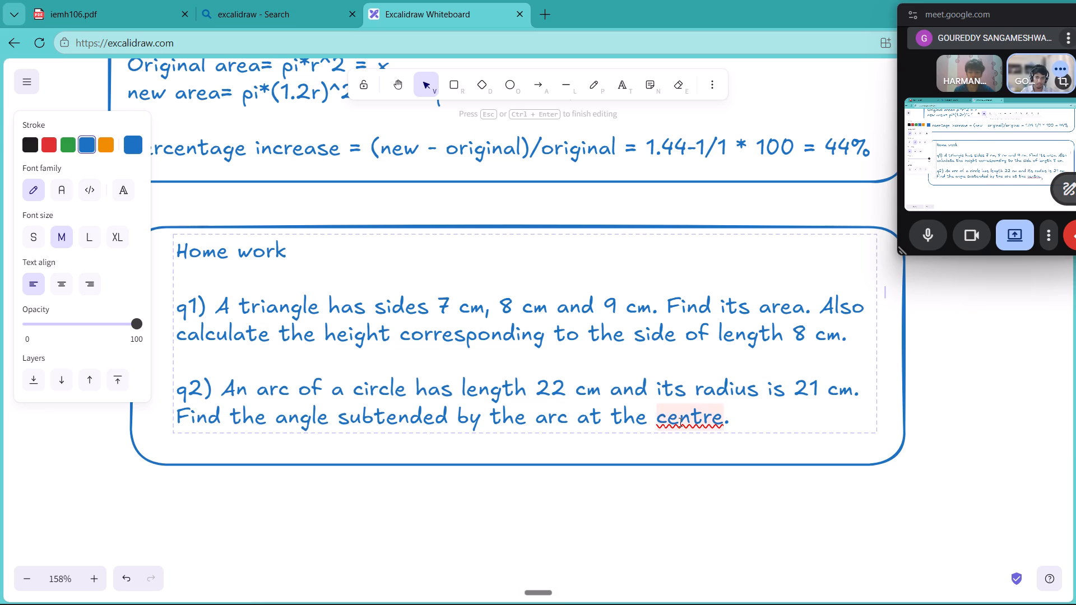
{"action": "scroll", "coordinate": [842, 419], "scroll_direction": "up", "scroll_amount": 1}
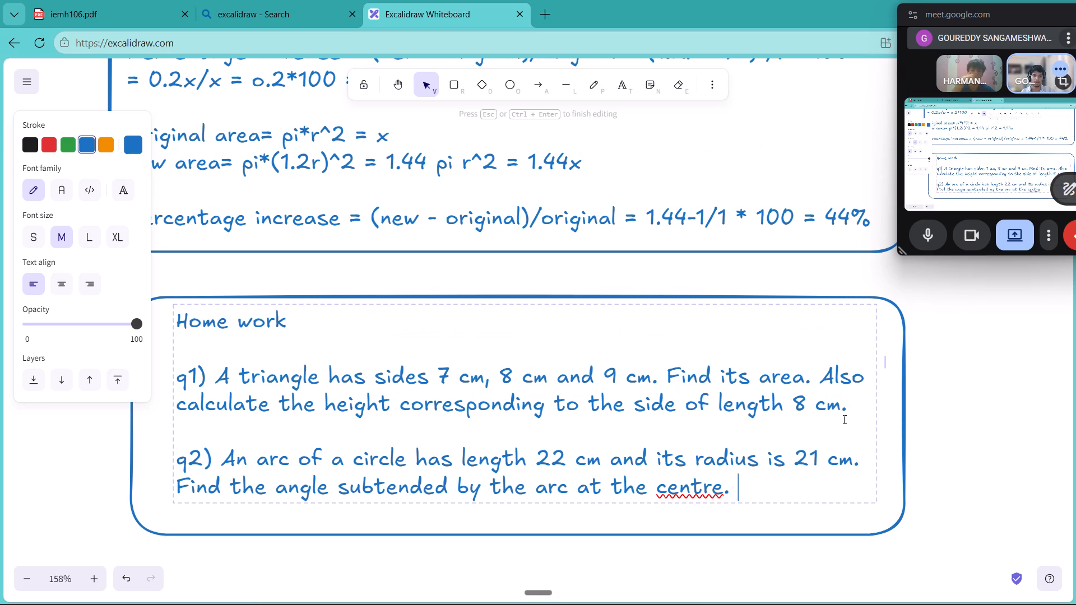
{"action": "middle_click_drag", "start_coordinate": [783, 327], "coordinate": [796, 324]}
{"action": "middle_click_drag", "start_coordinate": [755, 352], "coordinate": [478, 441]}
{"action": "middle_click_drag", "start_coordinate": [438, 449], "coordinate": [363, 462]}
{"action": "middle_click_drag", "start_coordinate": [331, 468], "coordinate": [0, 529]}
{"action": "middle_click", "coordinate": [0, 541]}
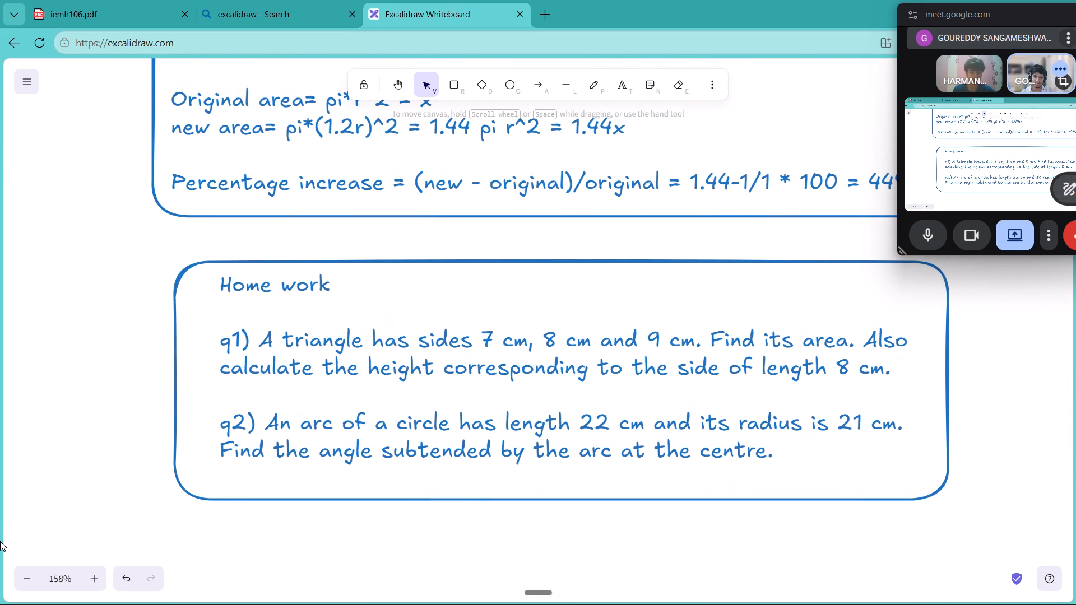